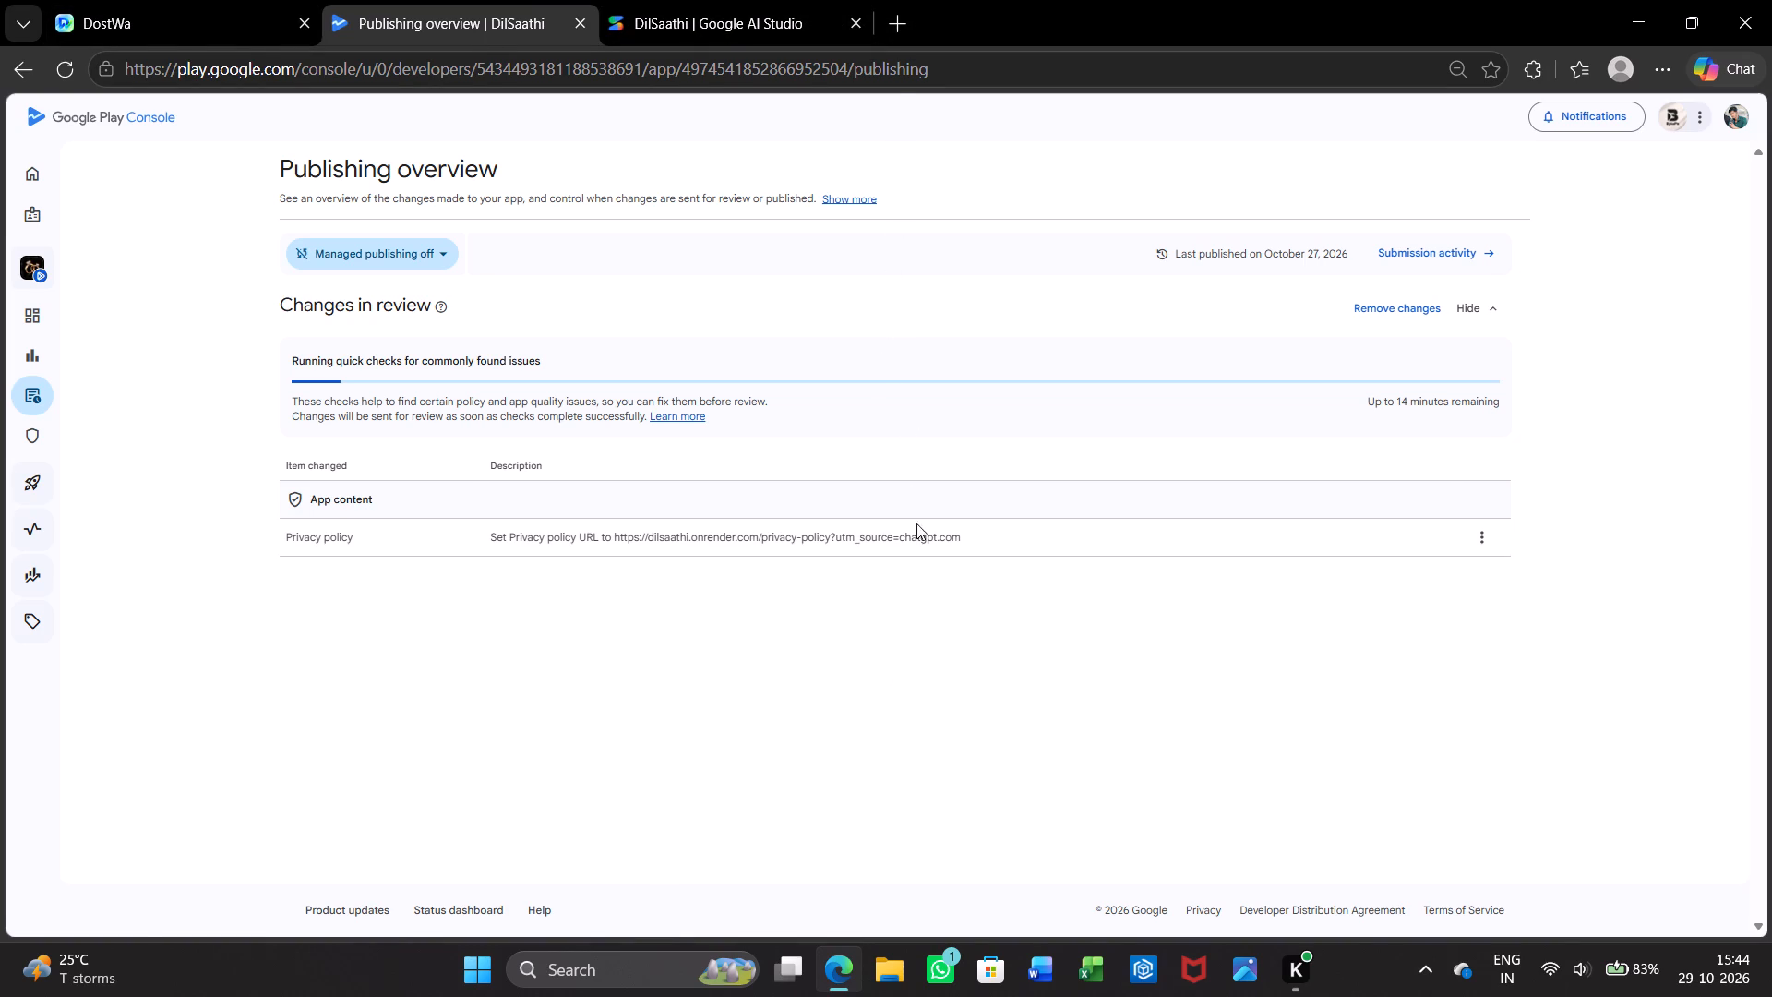
click(917, 632)
scroll(577, 331, up, 1)
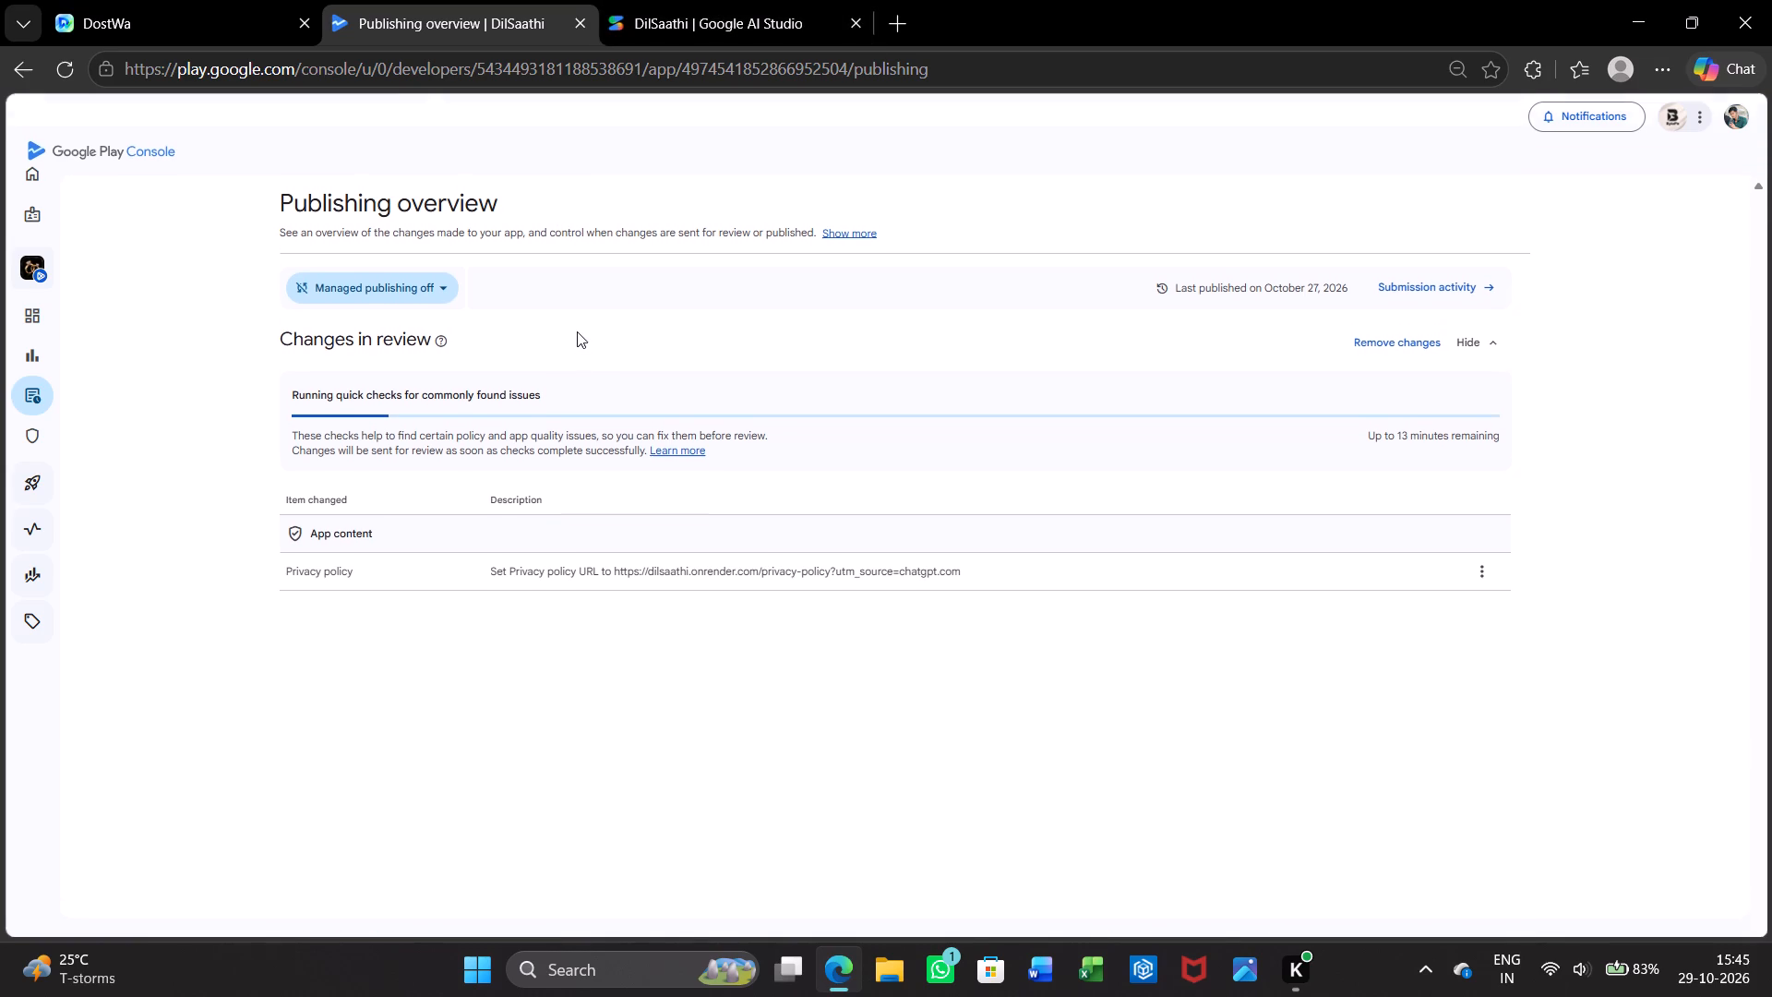
scroll(368, 480, down, 1)
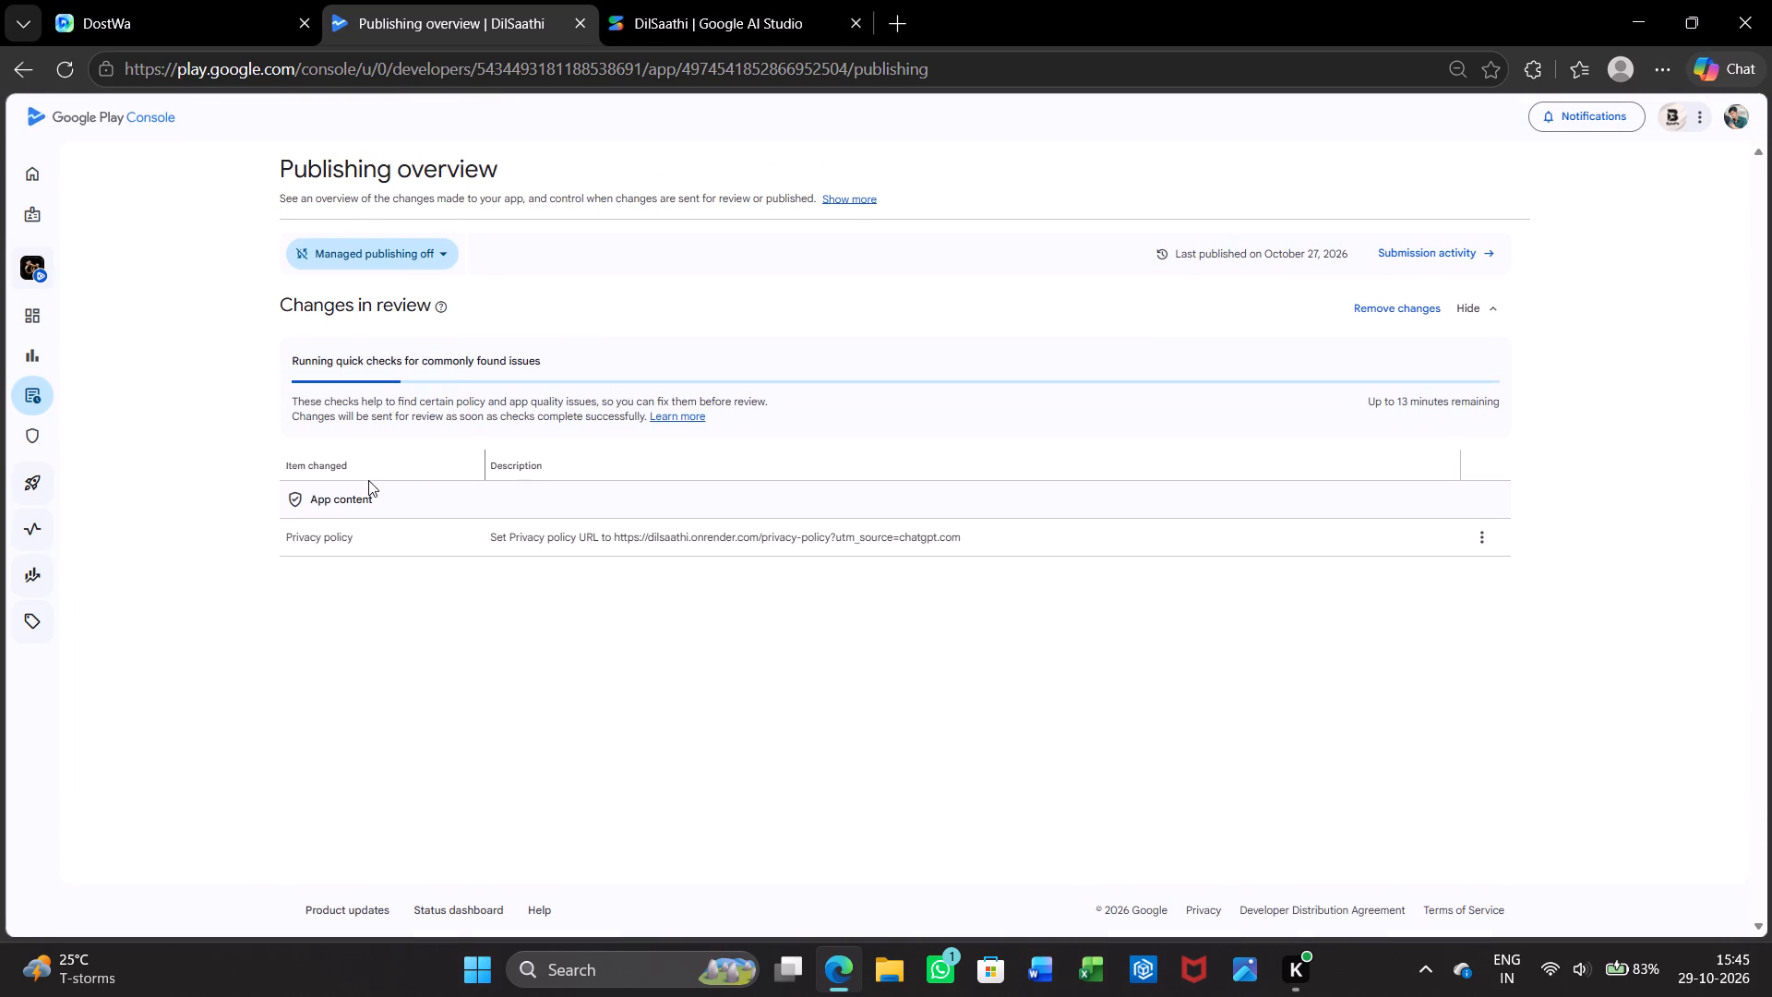
click(786, 529)
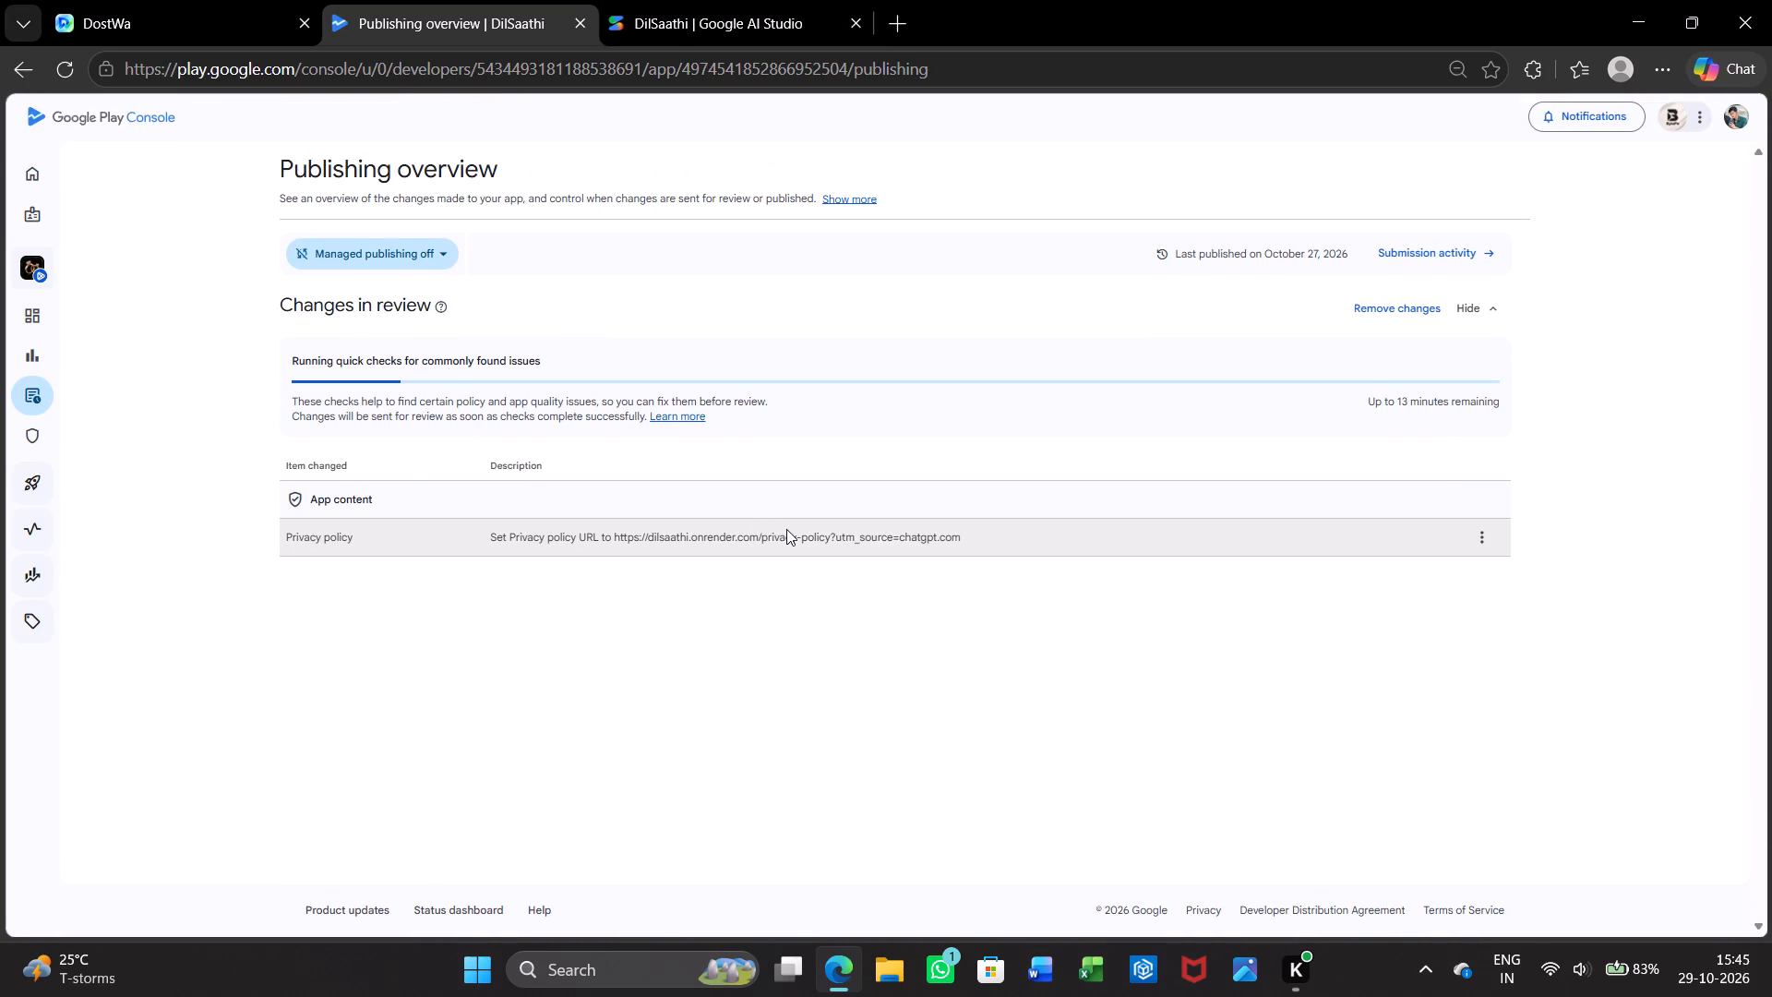
double_click(786, 529)
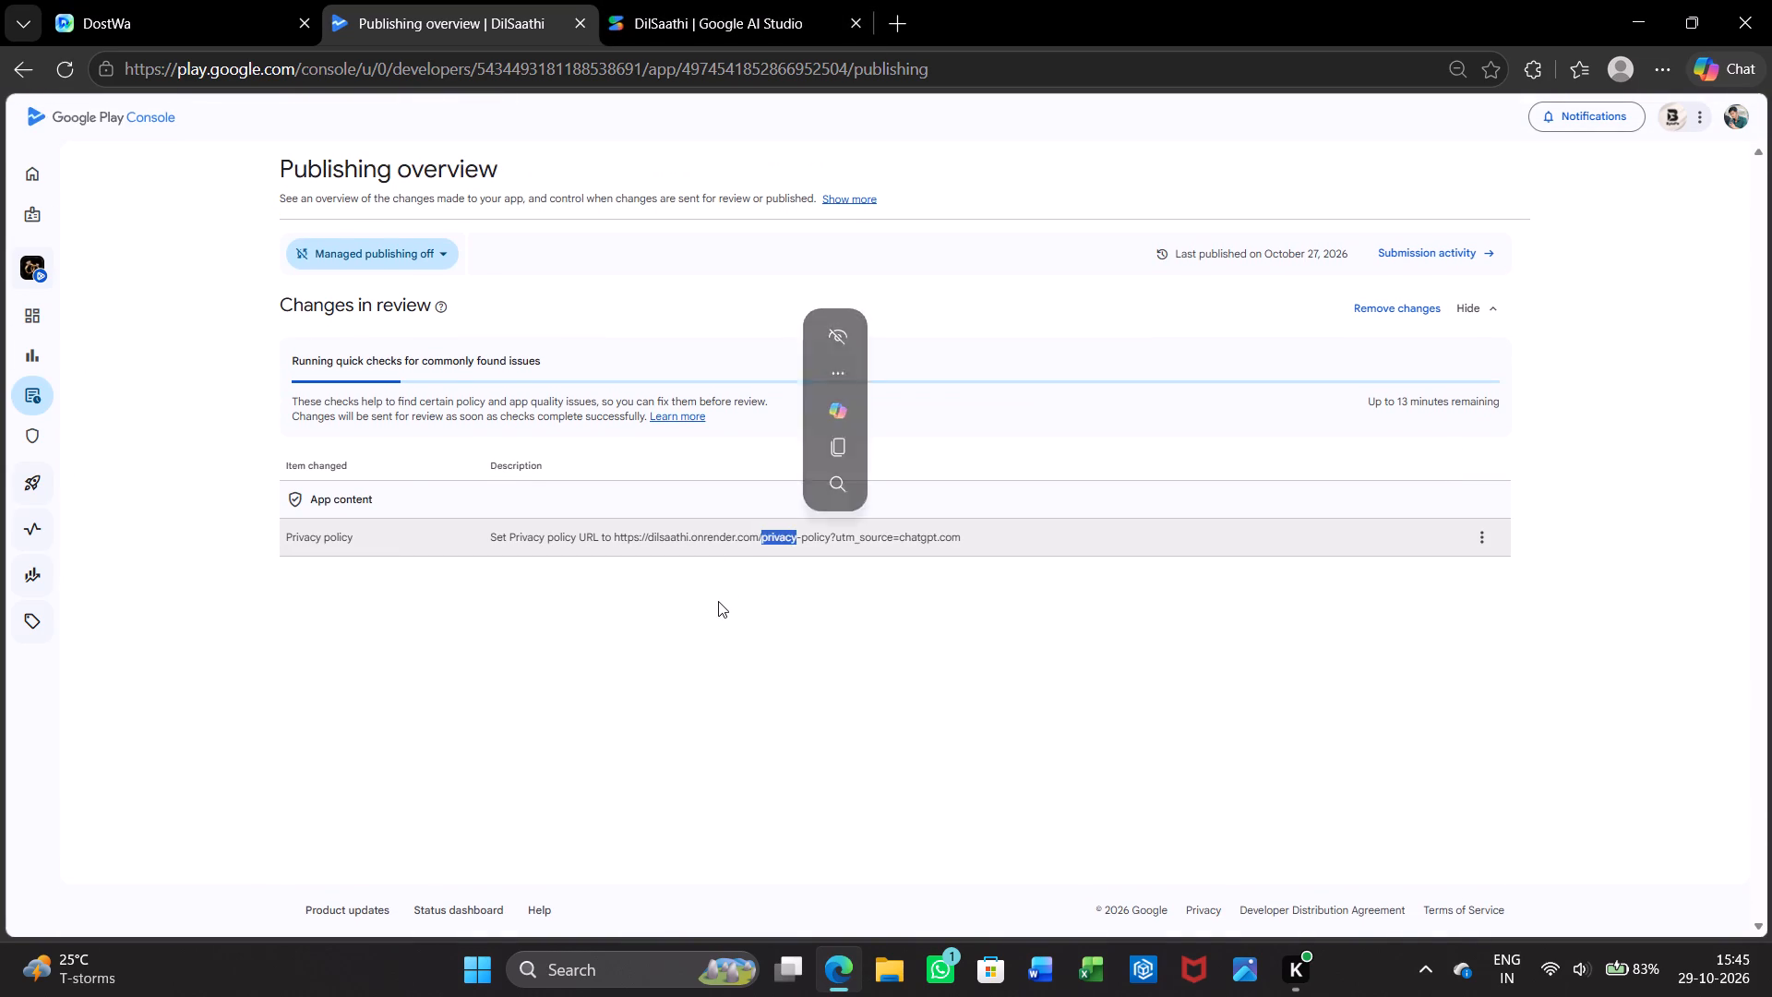
click(718, 601)
drag(614, 534, 975, 547)
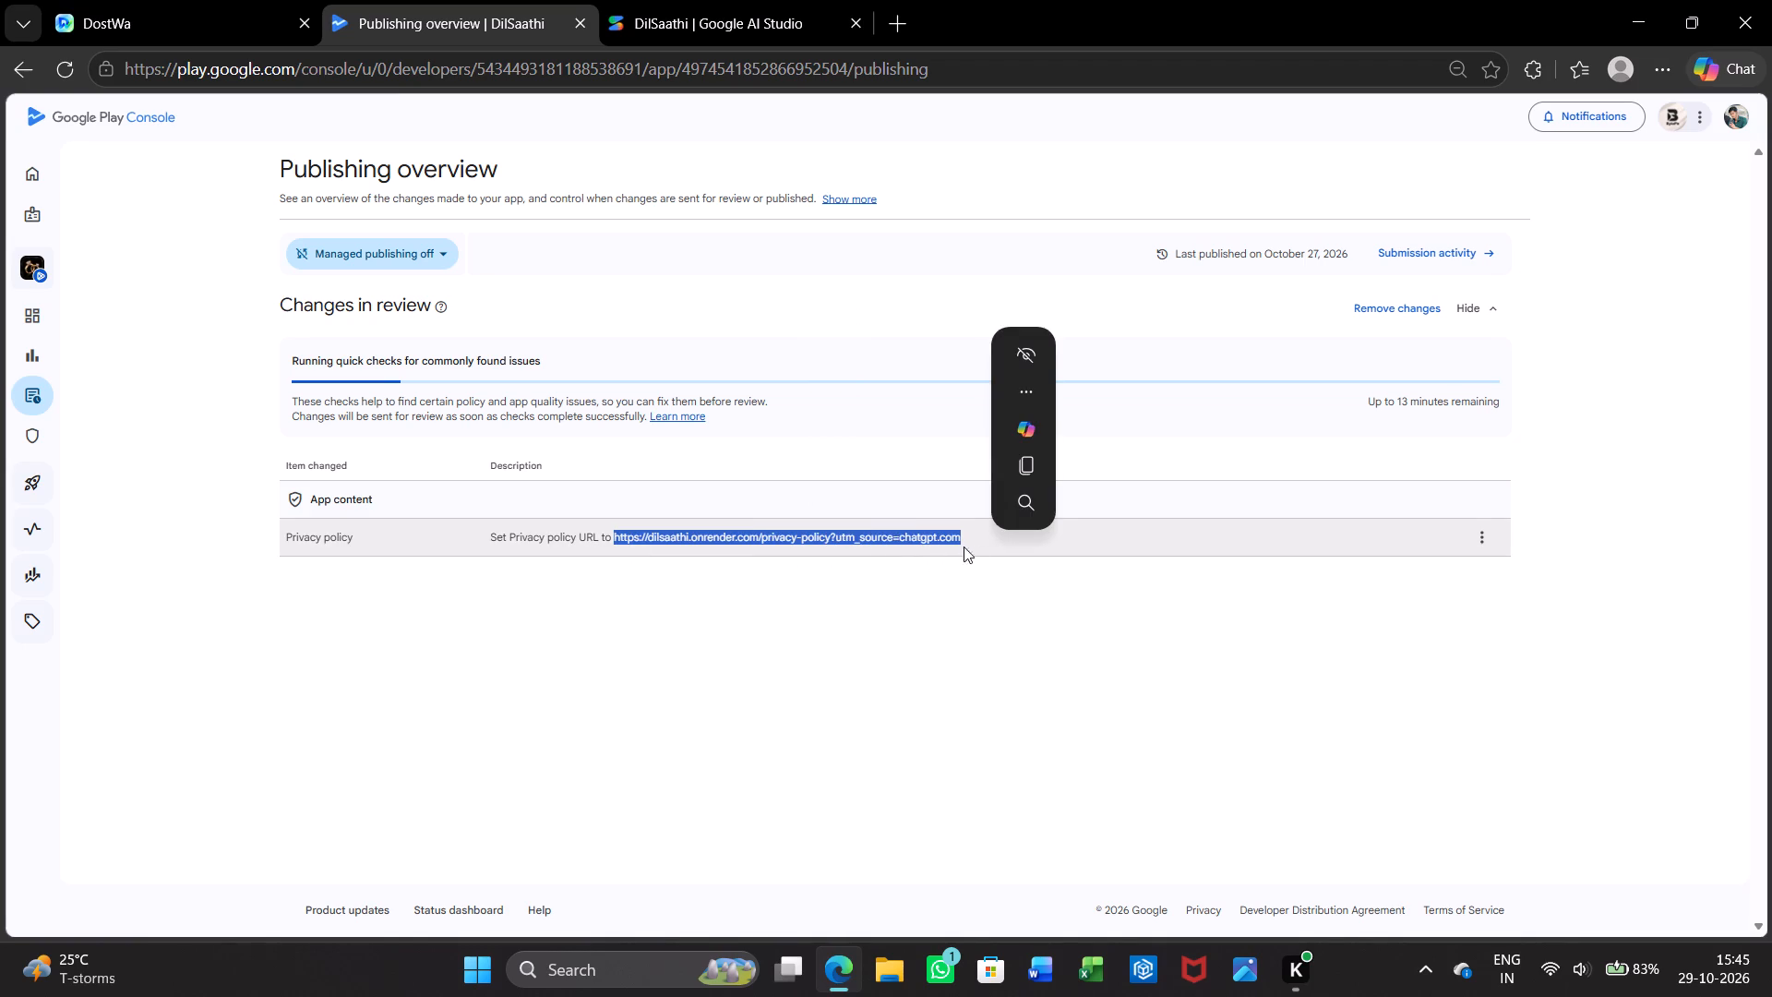
click(817, 564)
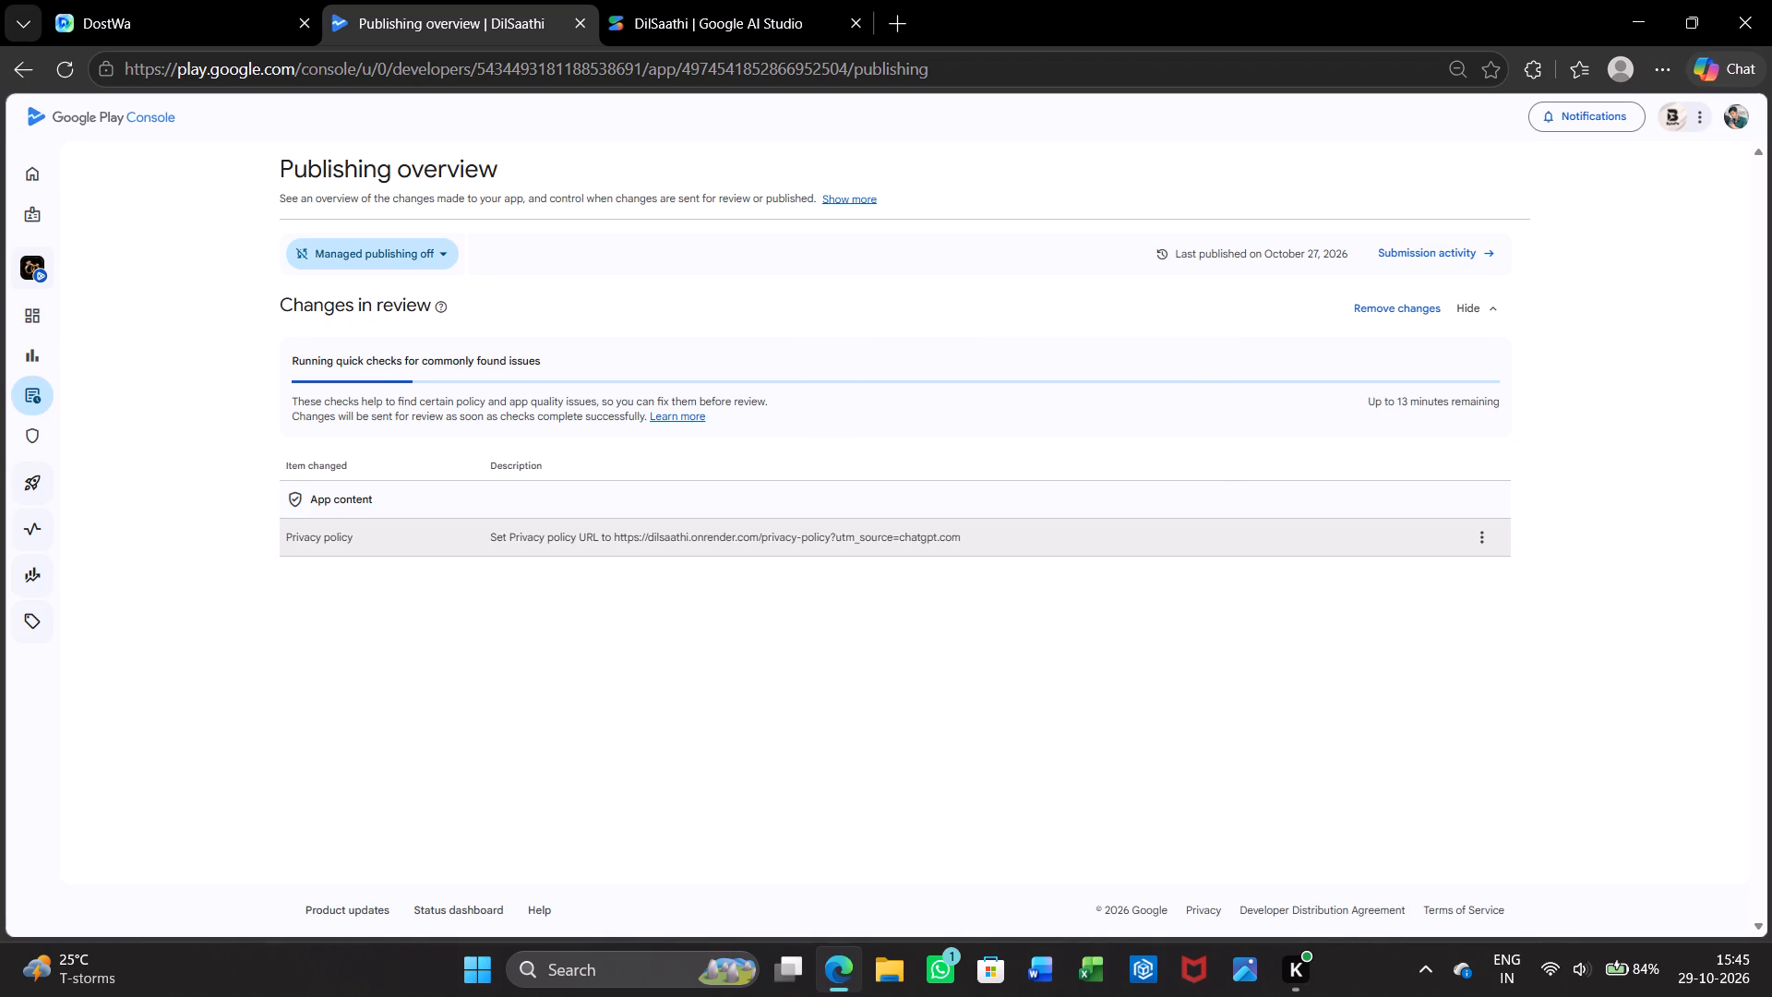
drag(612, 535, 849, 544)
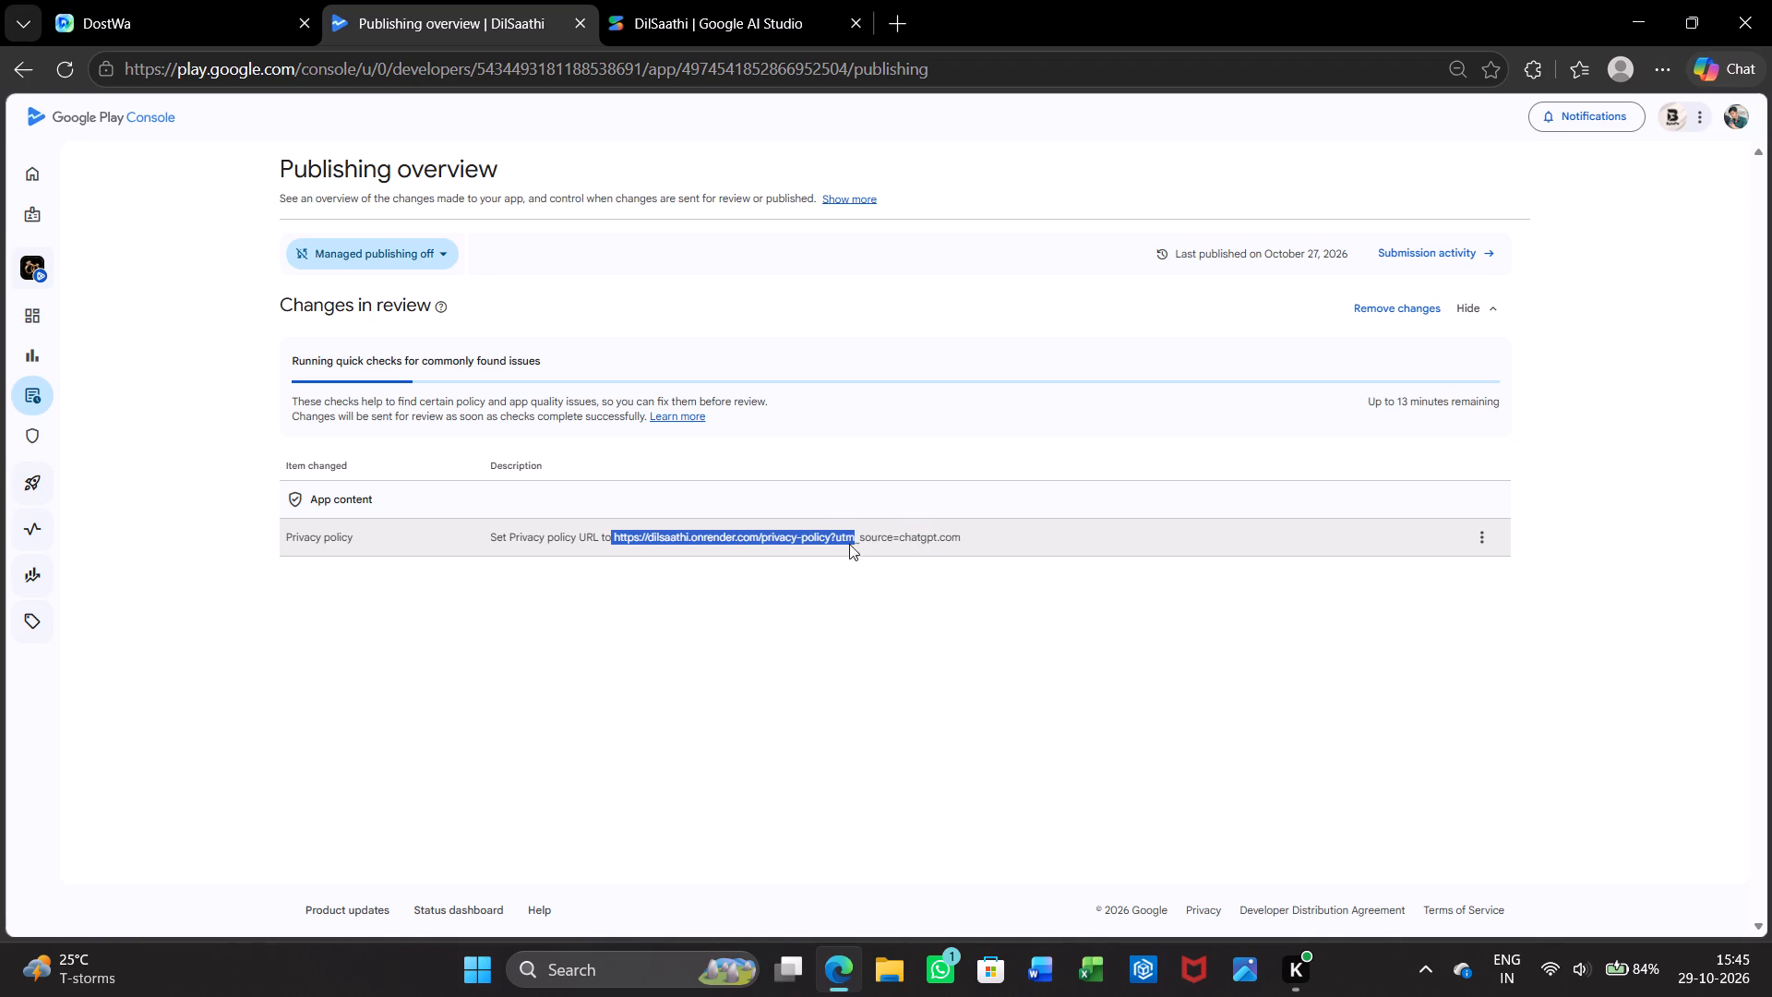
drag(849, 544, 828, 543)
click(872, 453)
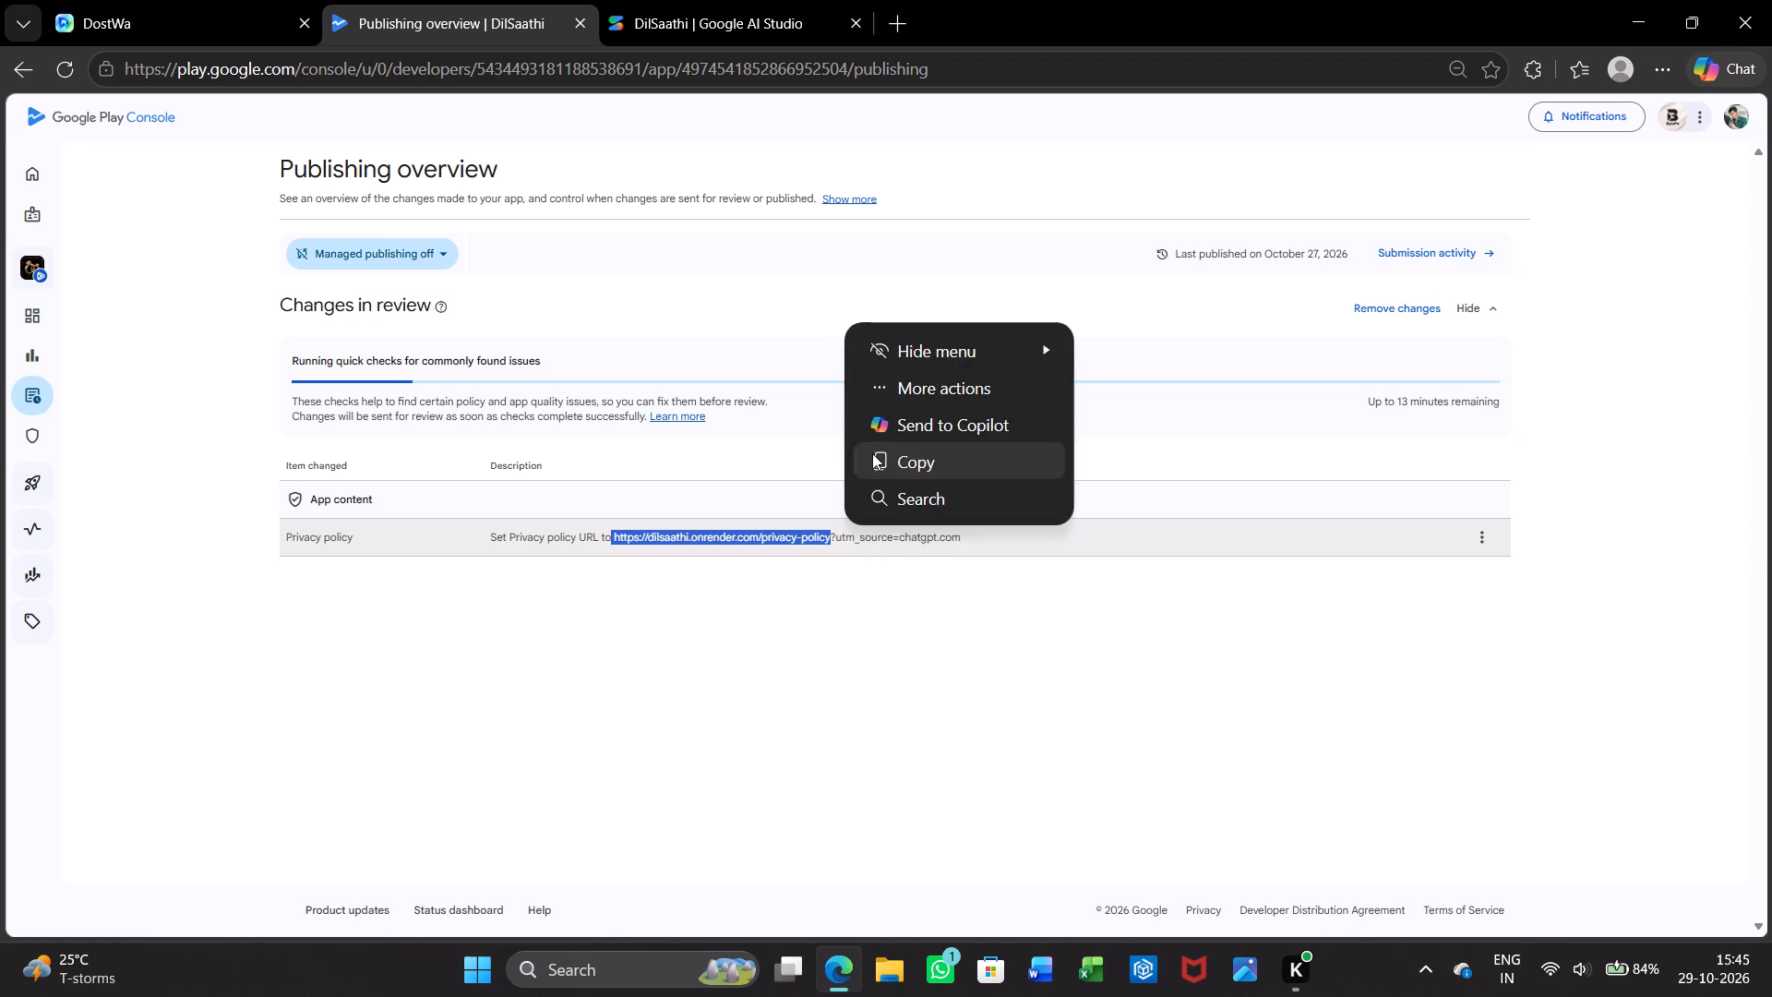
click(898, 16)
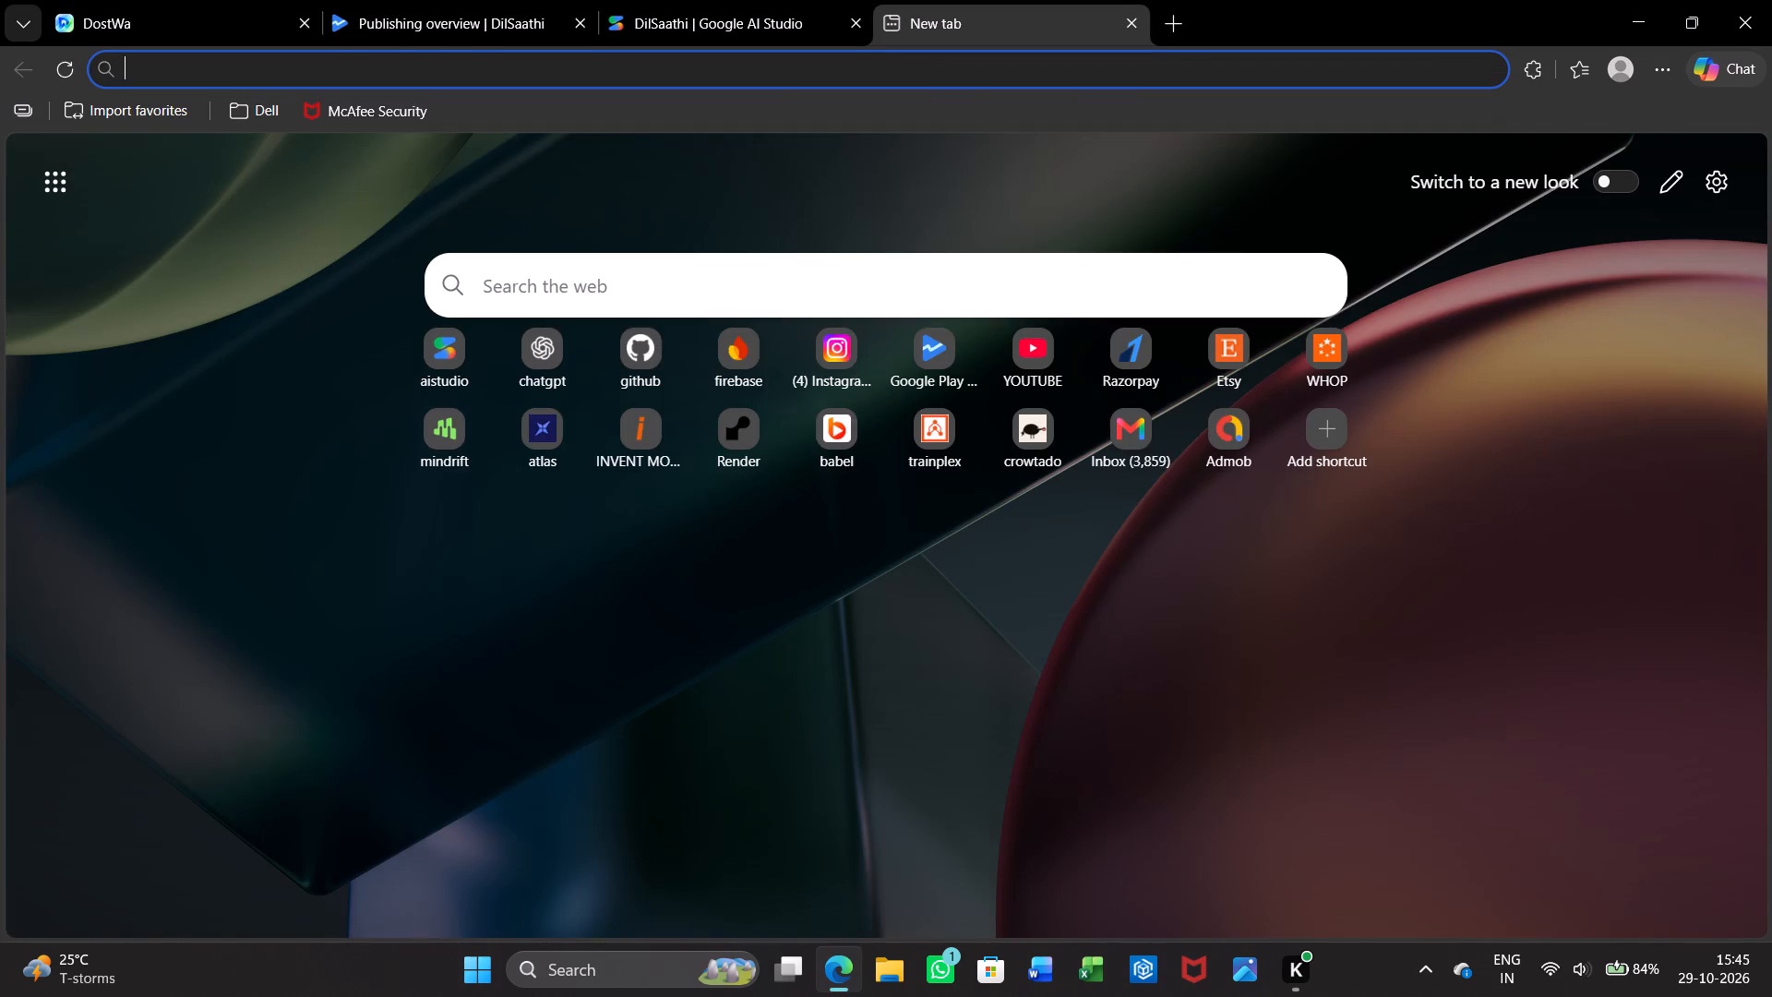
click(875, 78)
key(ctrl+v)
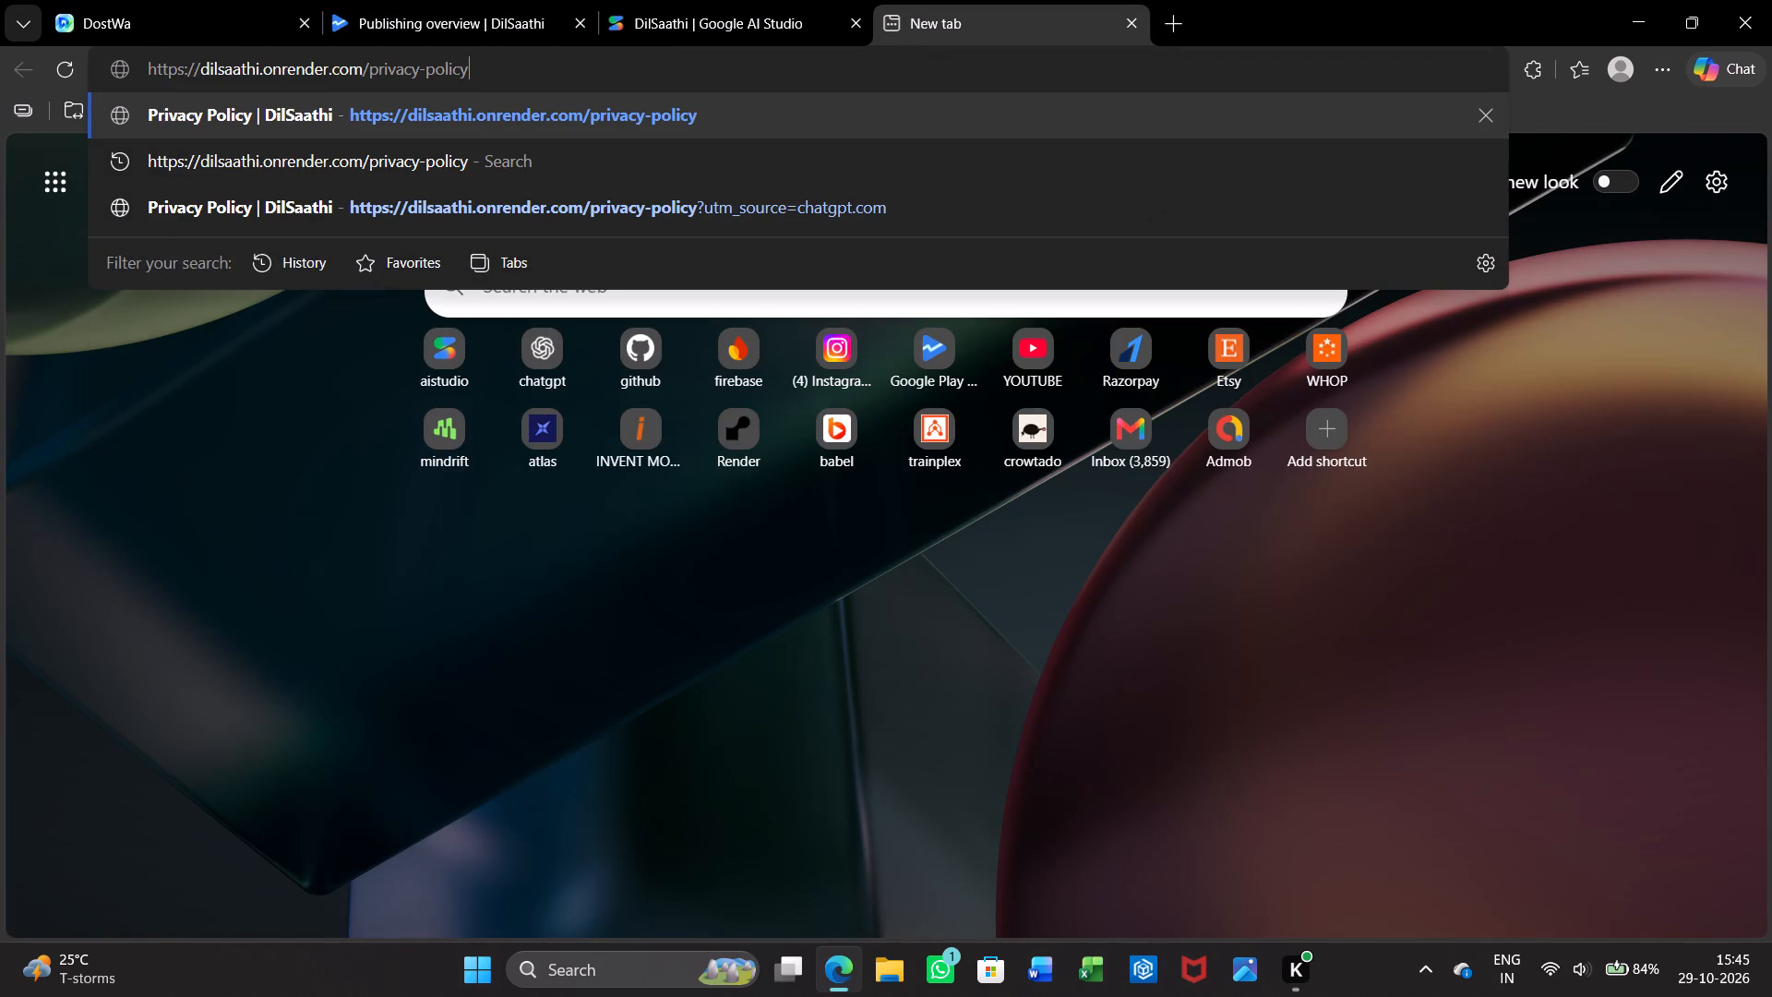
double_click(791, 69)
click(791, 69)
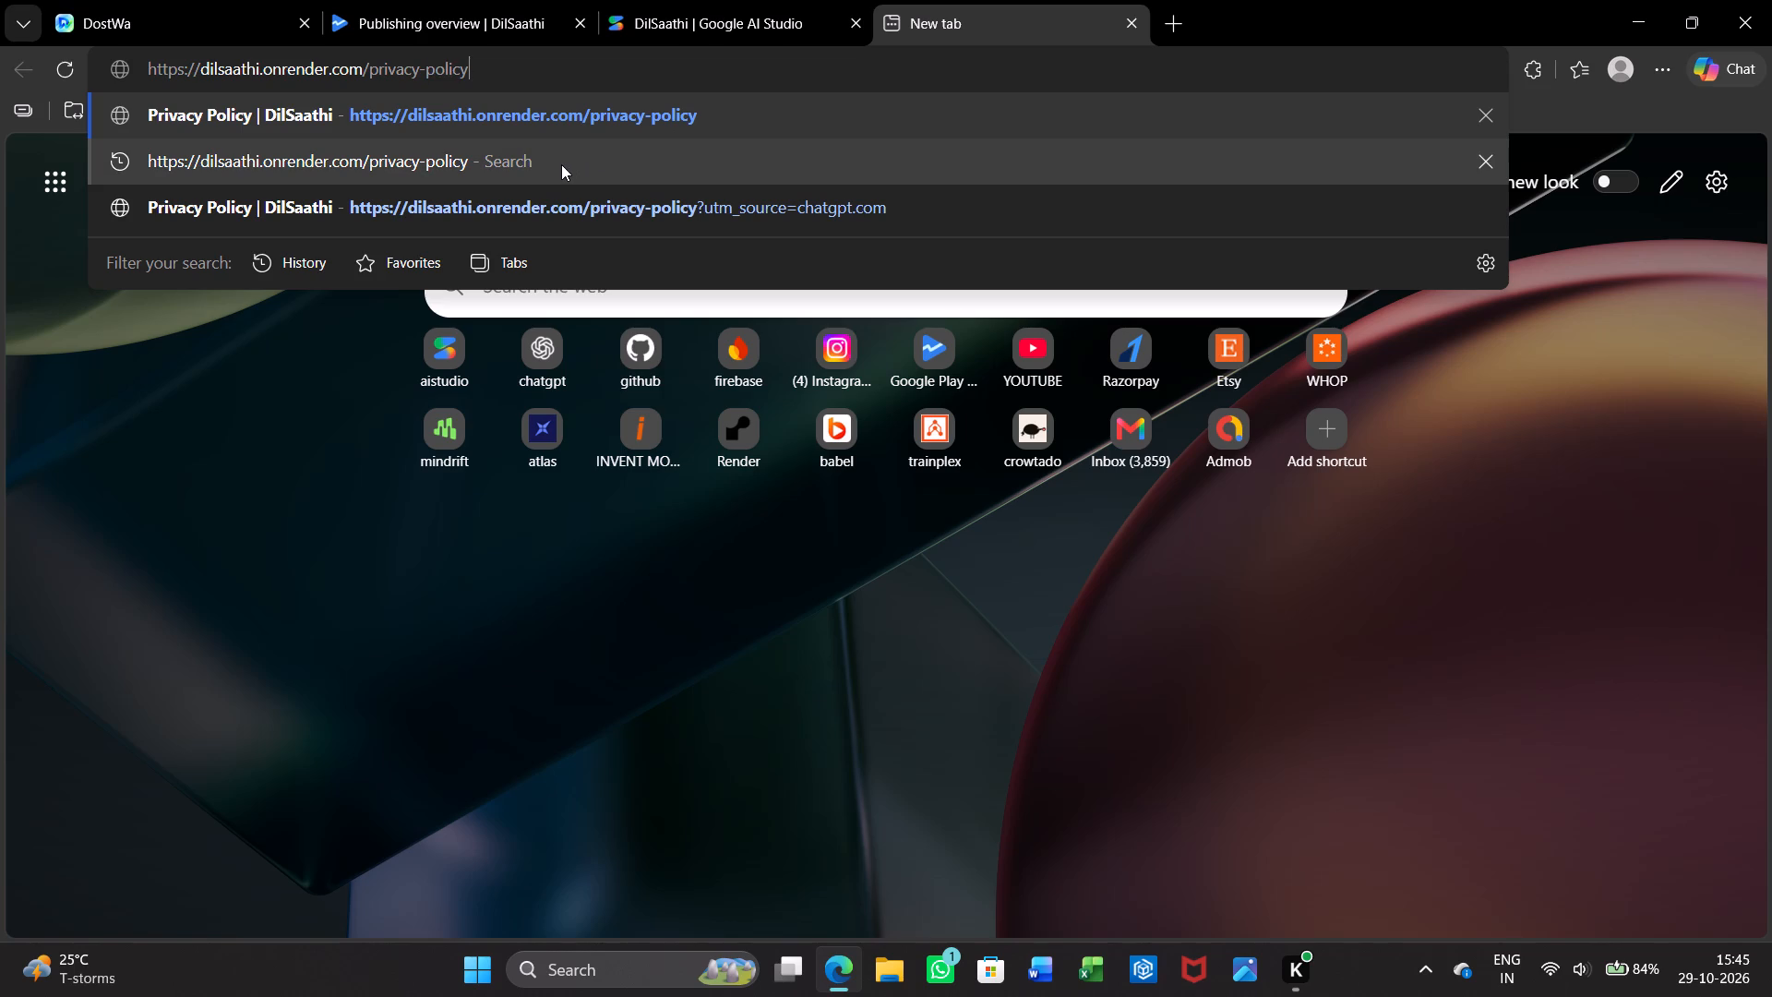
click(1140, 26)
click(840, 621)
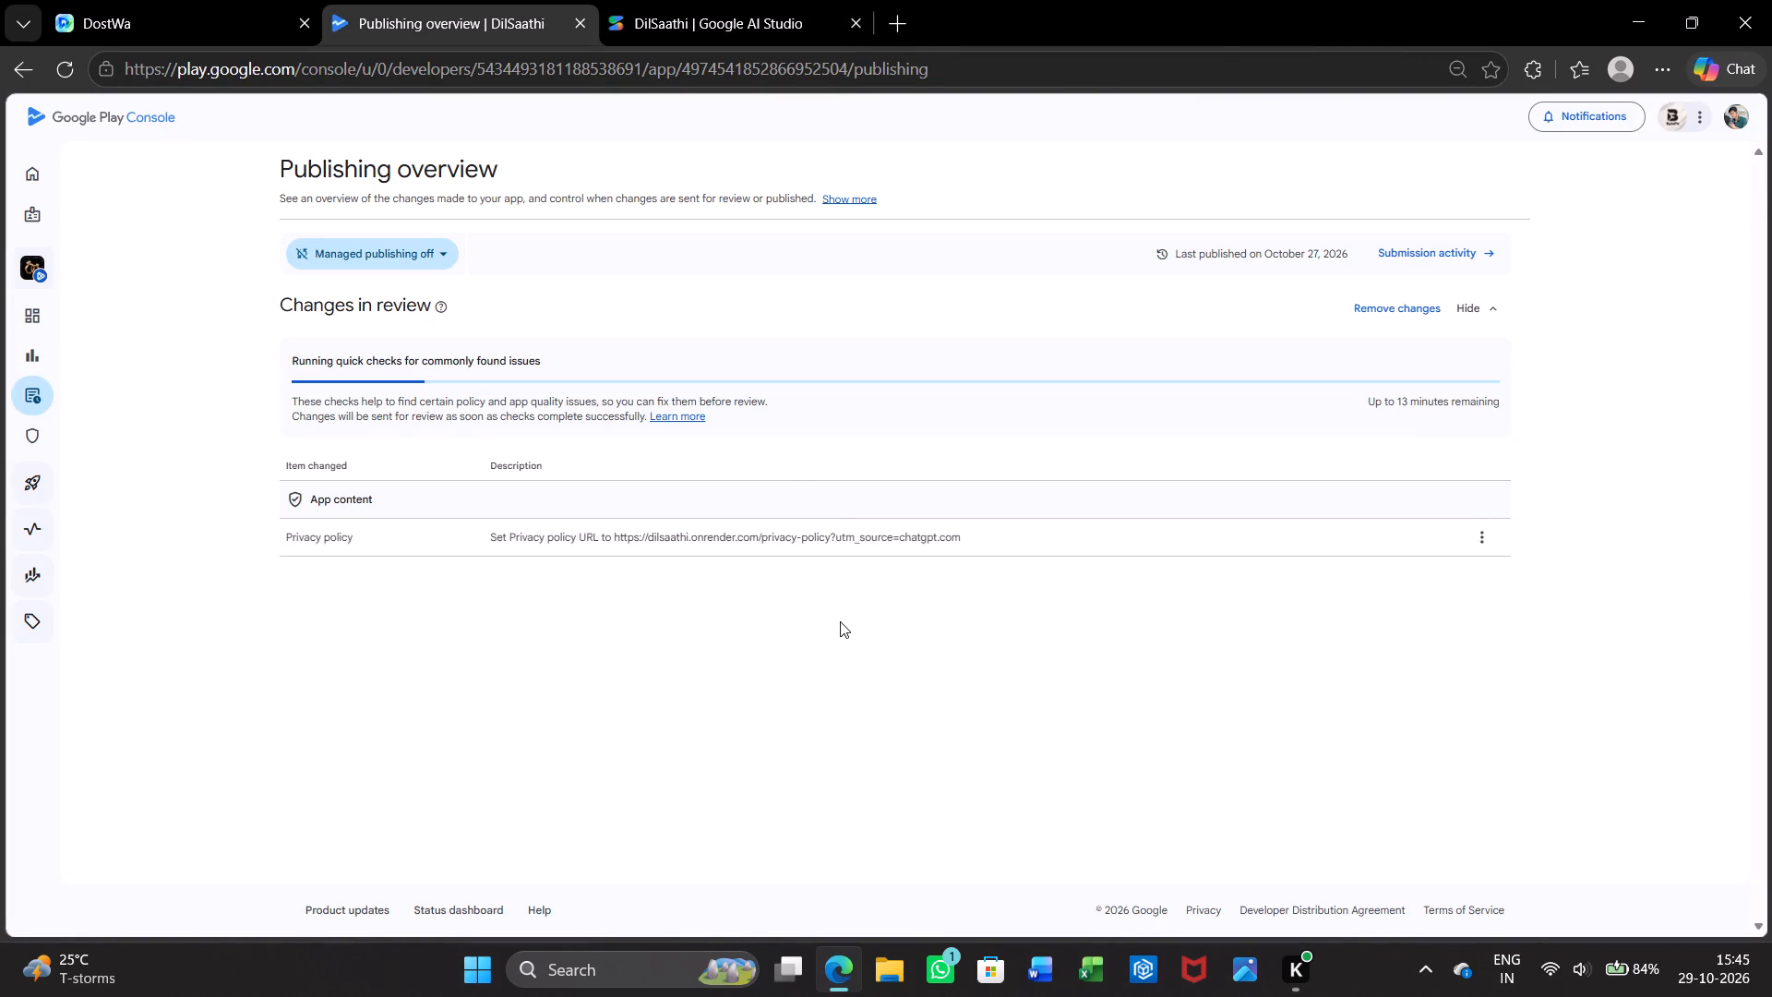
Open the app statistics and return to the publishing overview to recheck the quick-check progress.
click(78, 347)
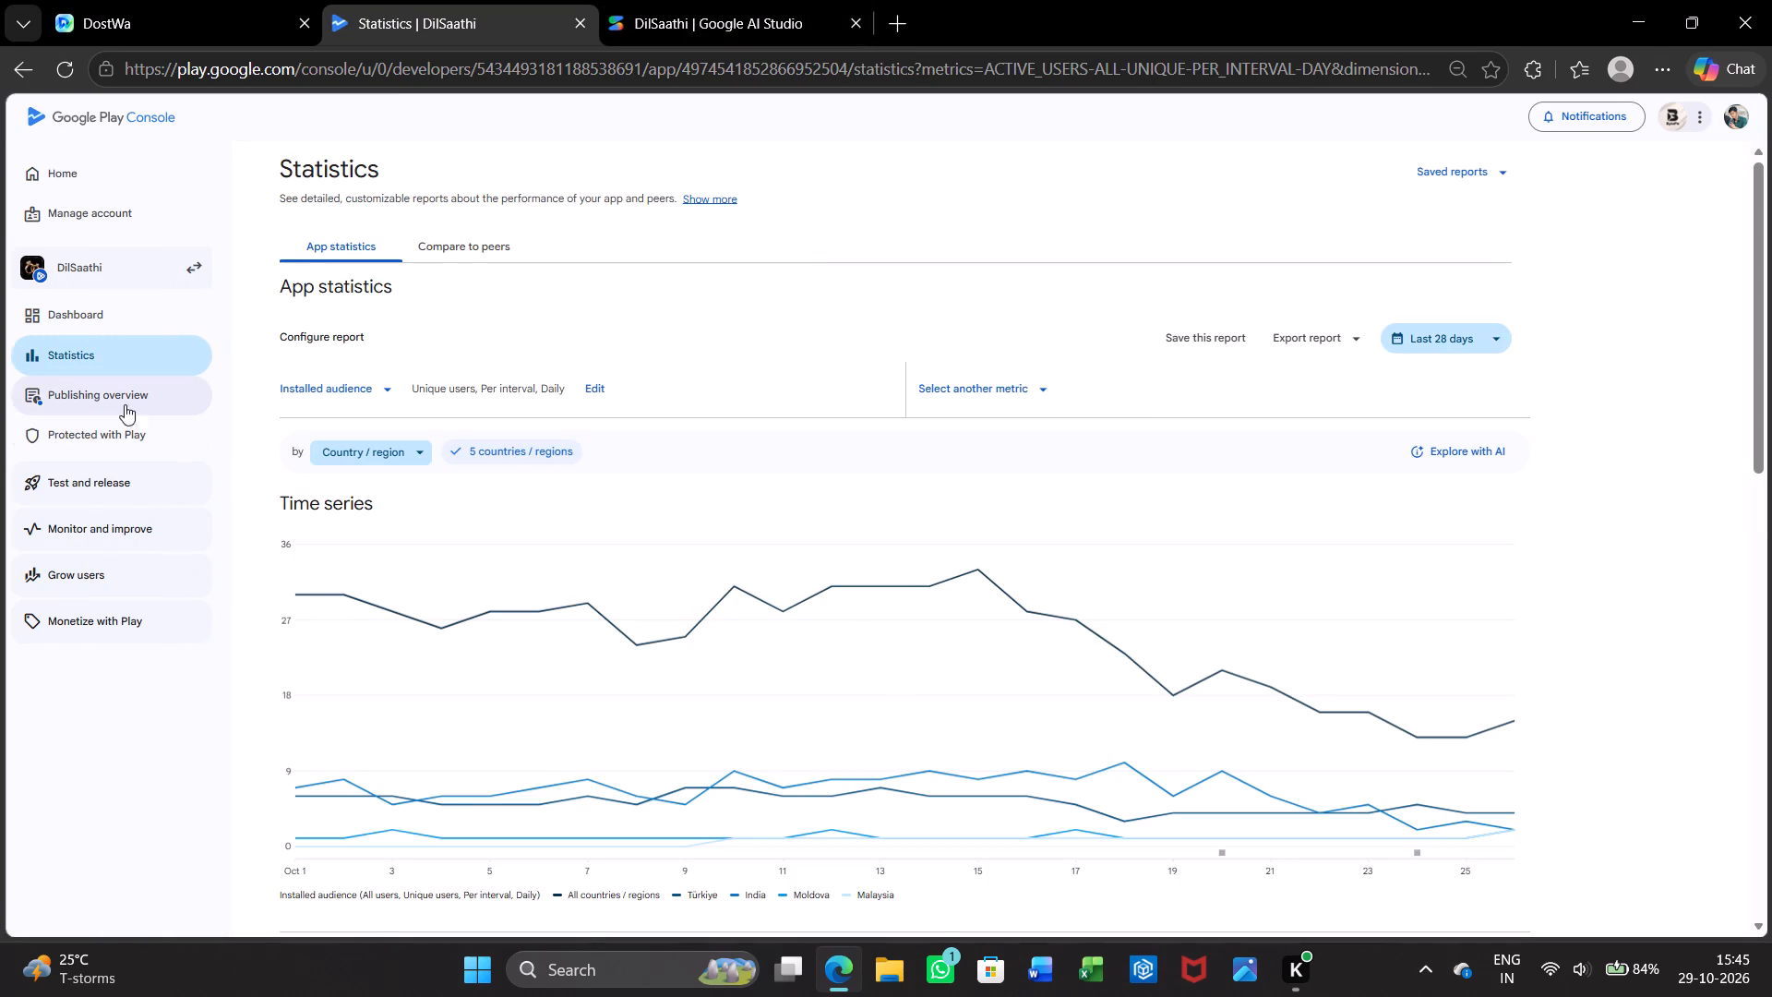
click(125, 397)
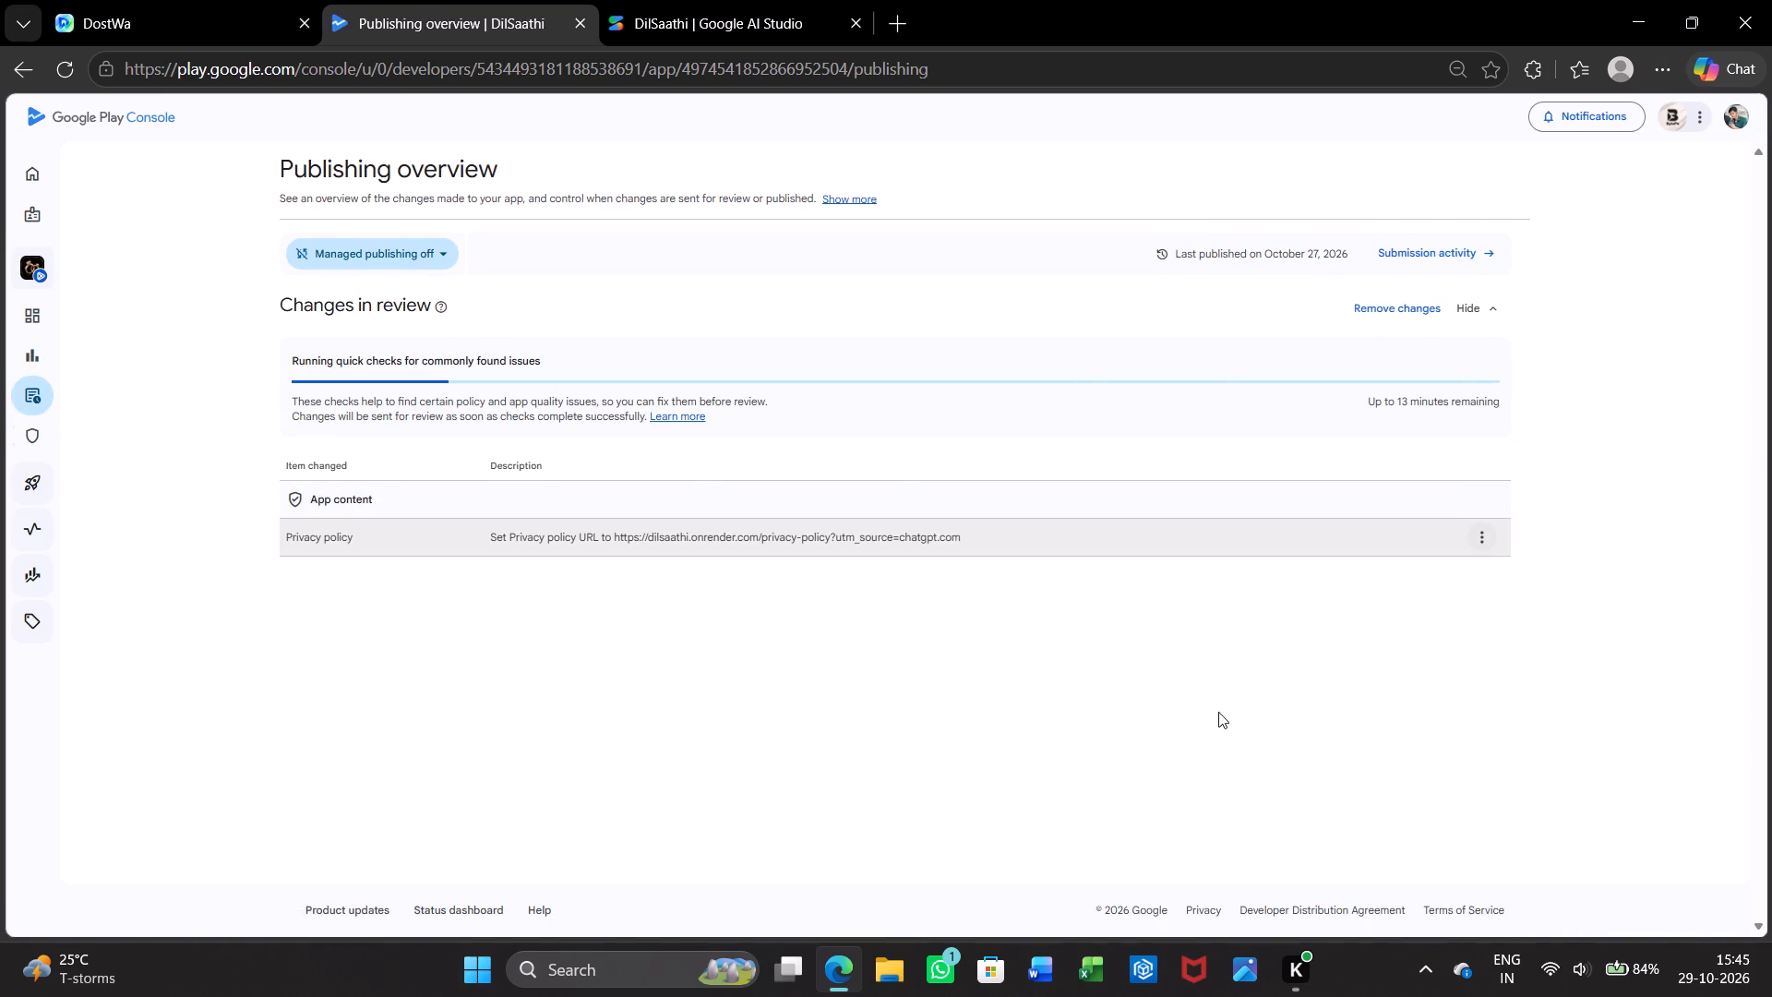
Open the submission activity and examine the store listing change in submission 22.
click(1494, 248)
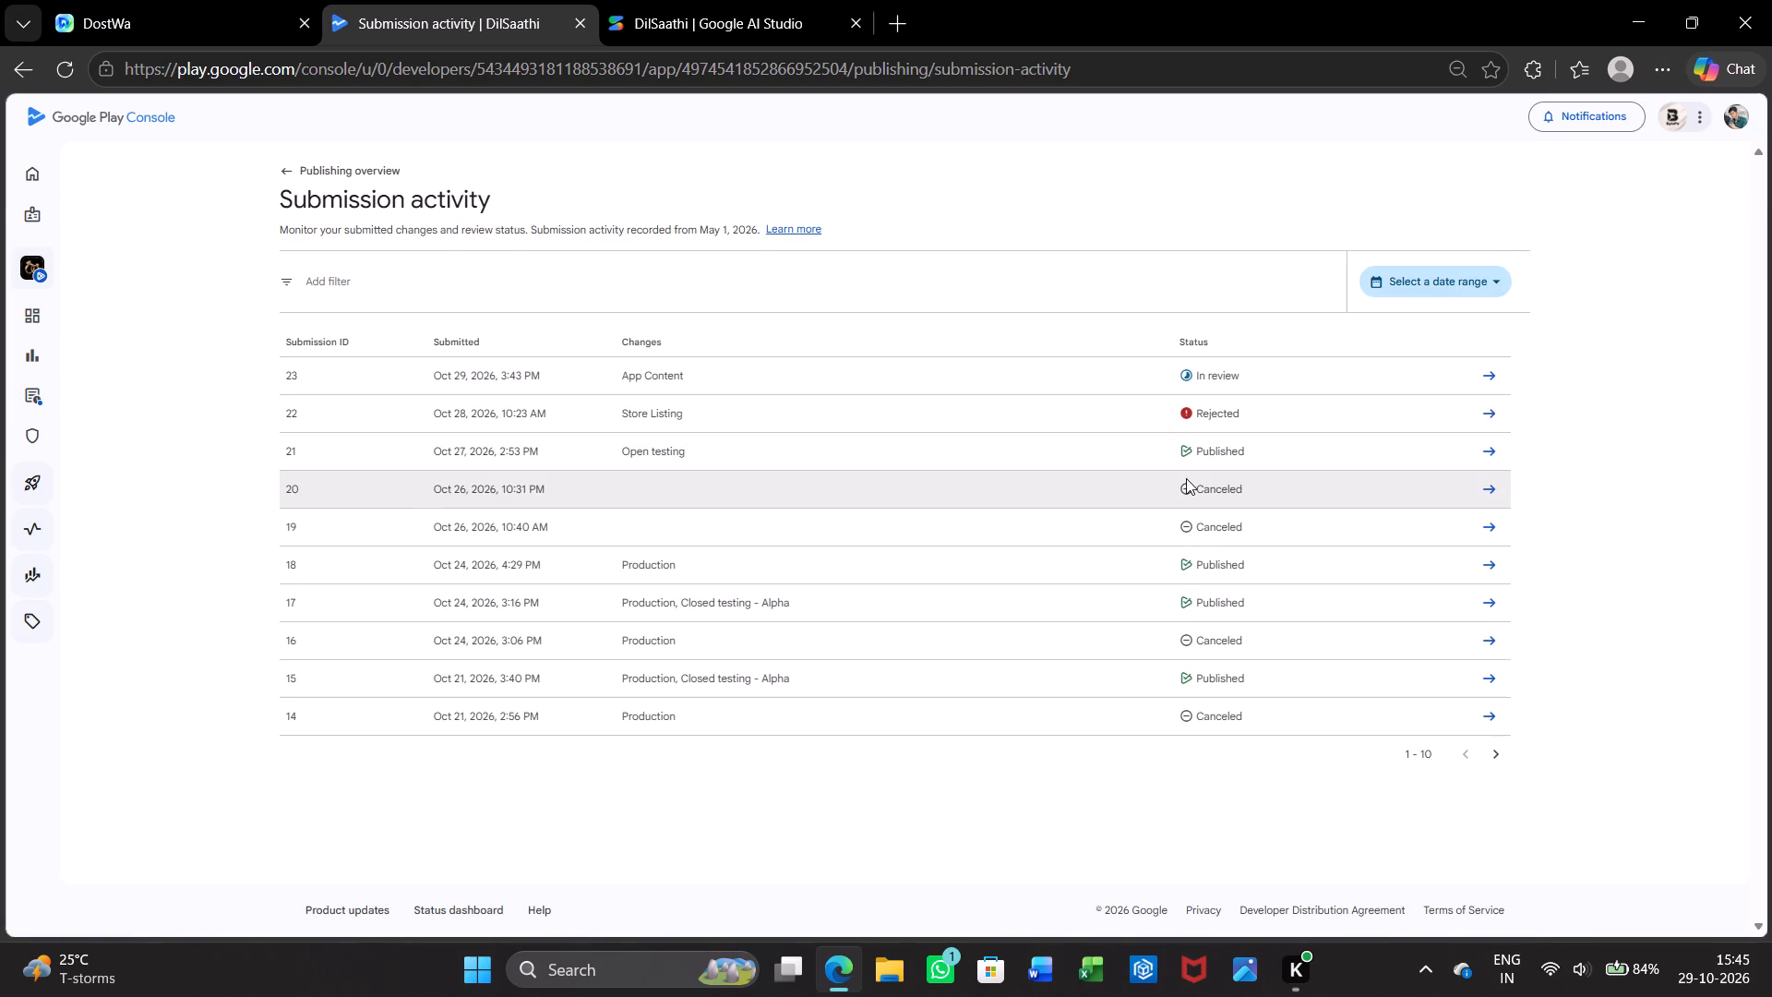
click(1480, 412)
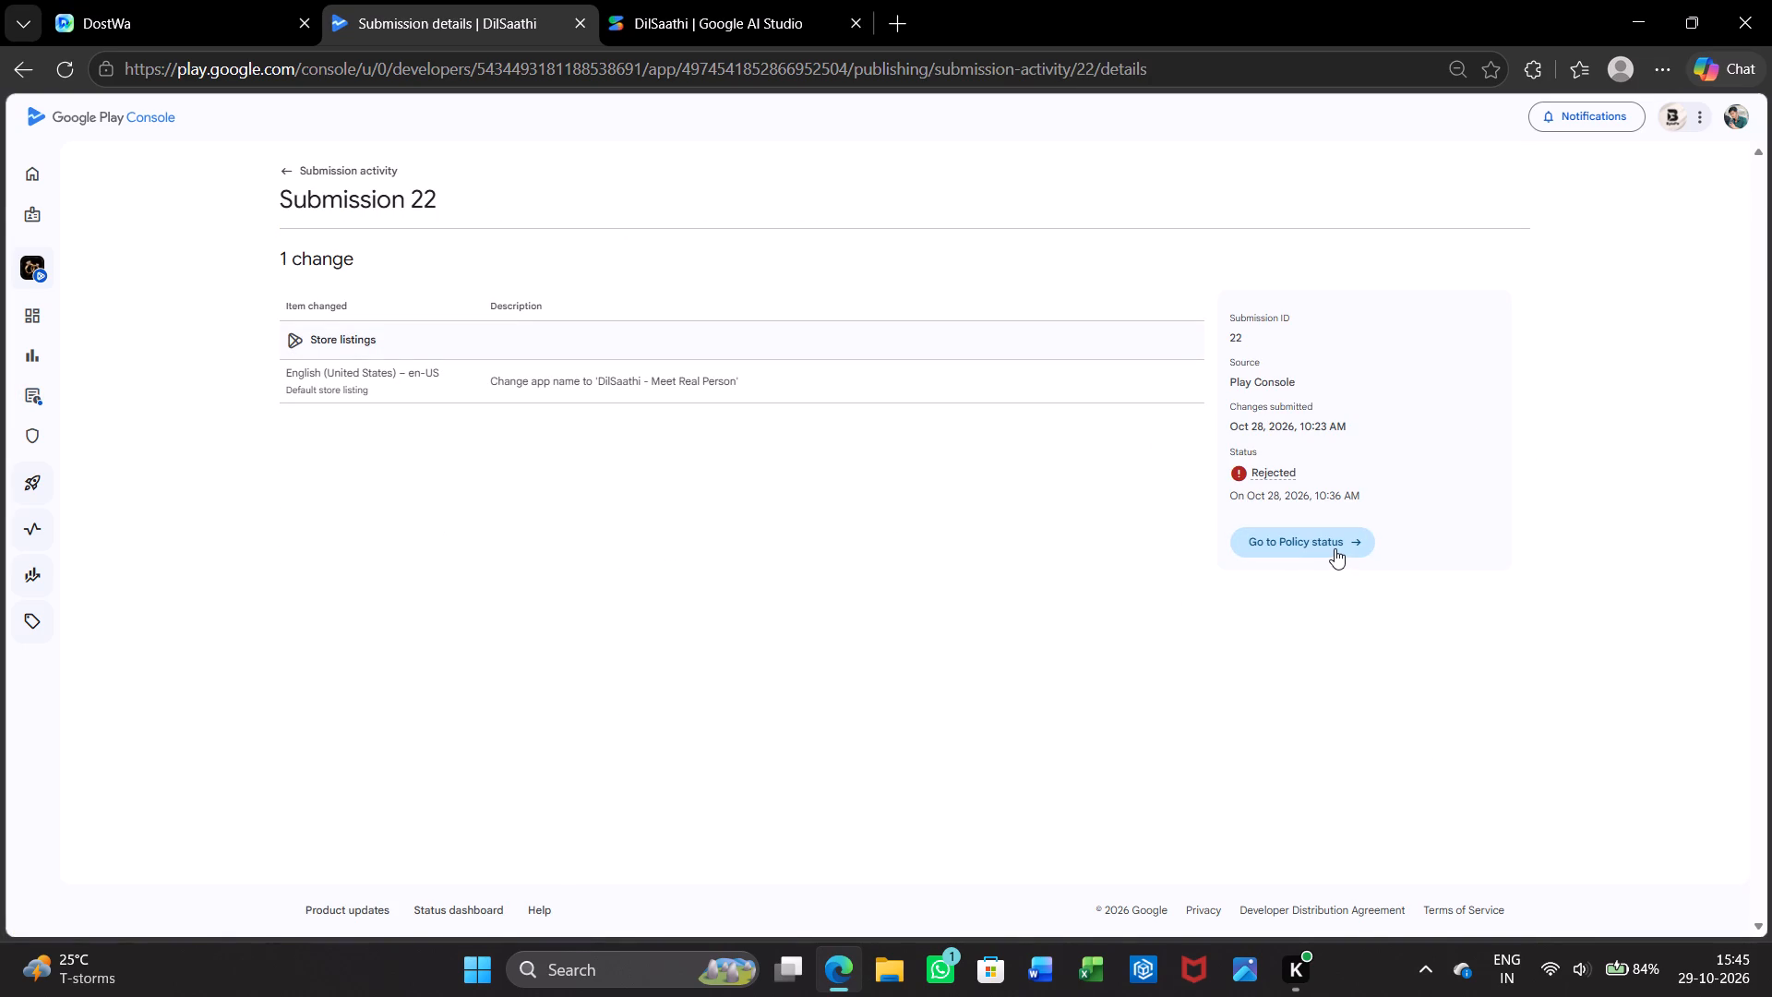
double_click(1028, 374)
triple_click(1028, 374)
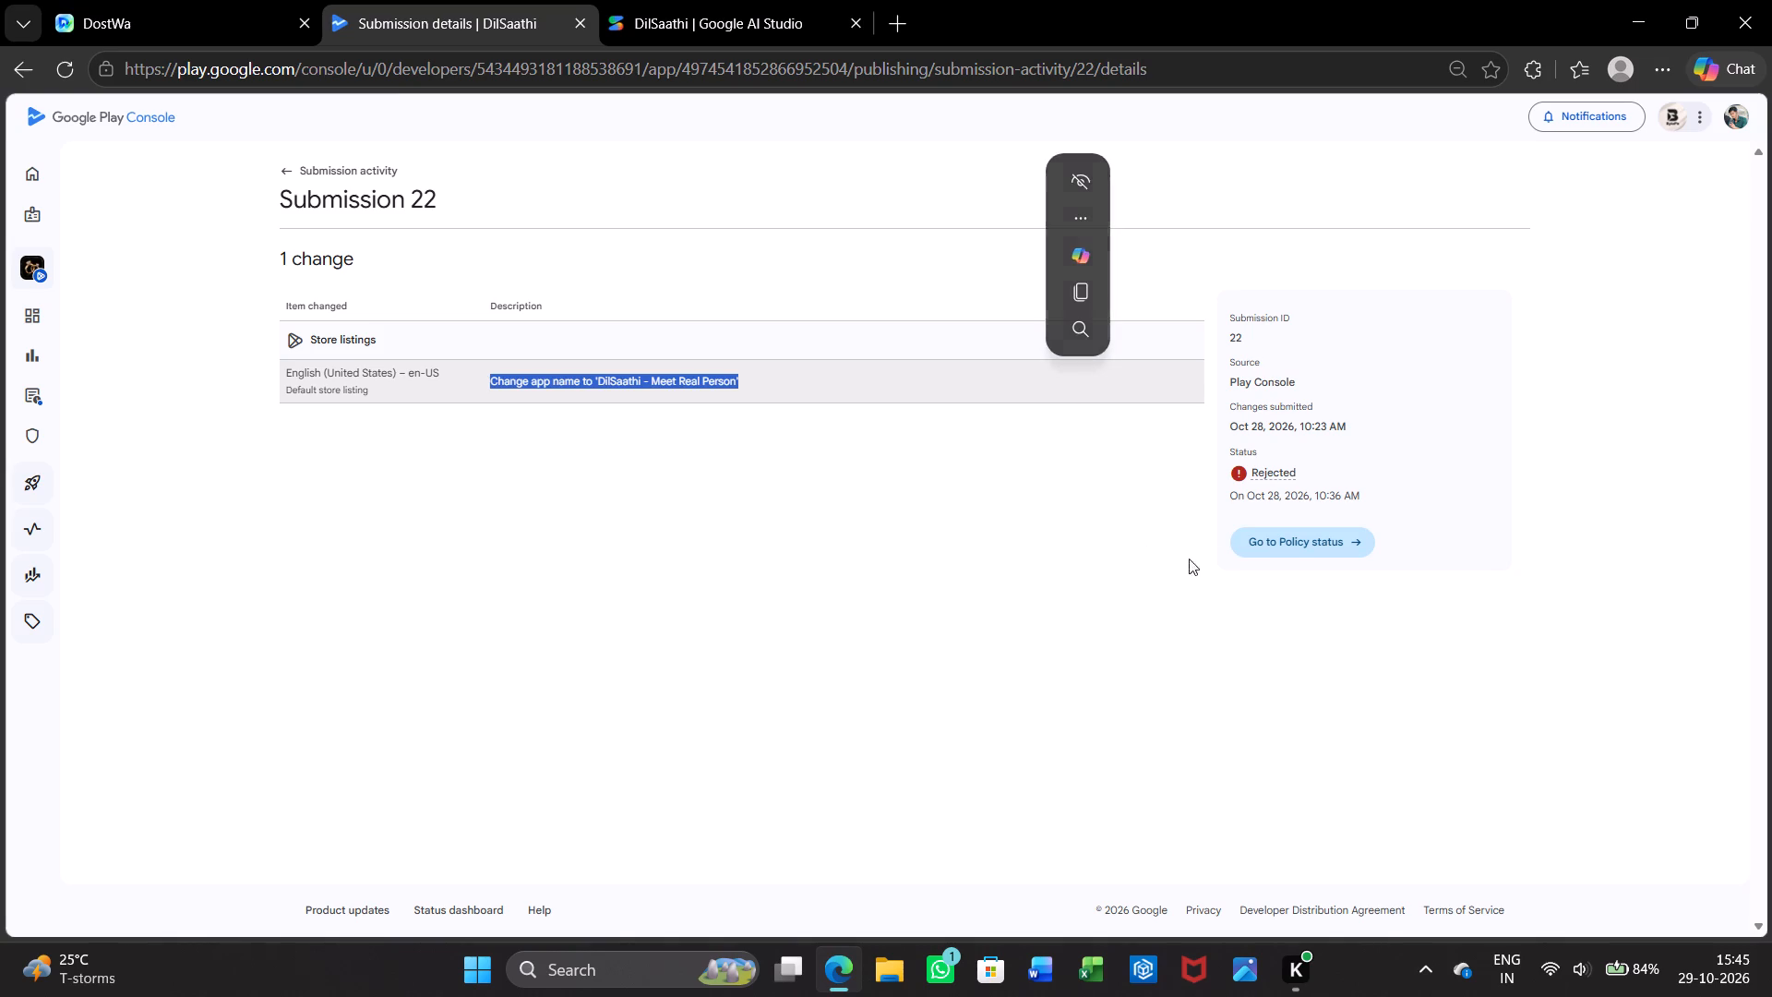
Go to the policy status for submission 22 and open the details of the Invalid Privacy policy issue.
click(1309, 537)
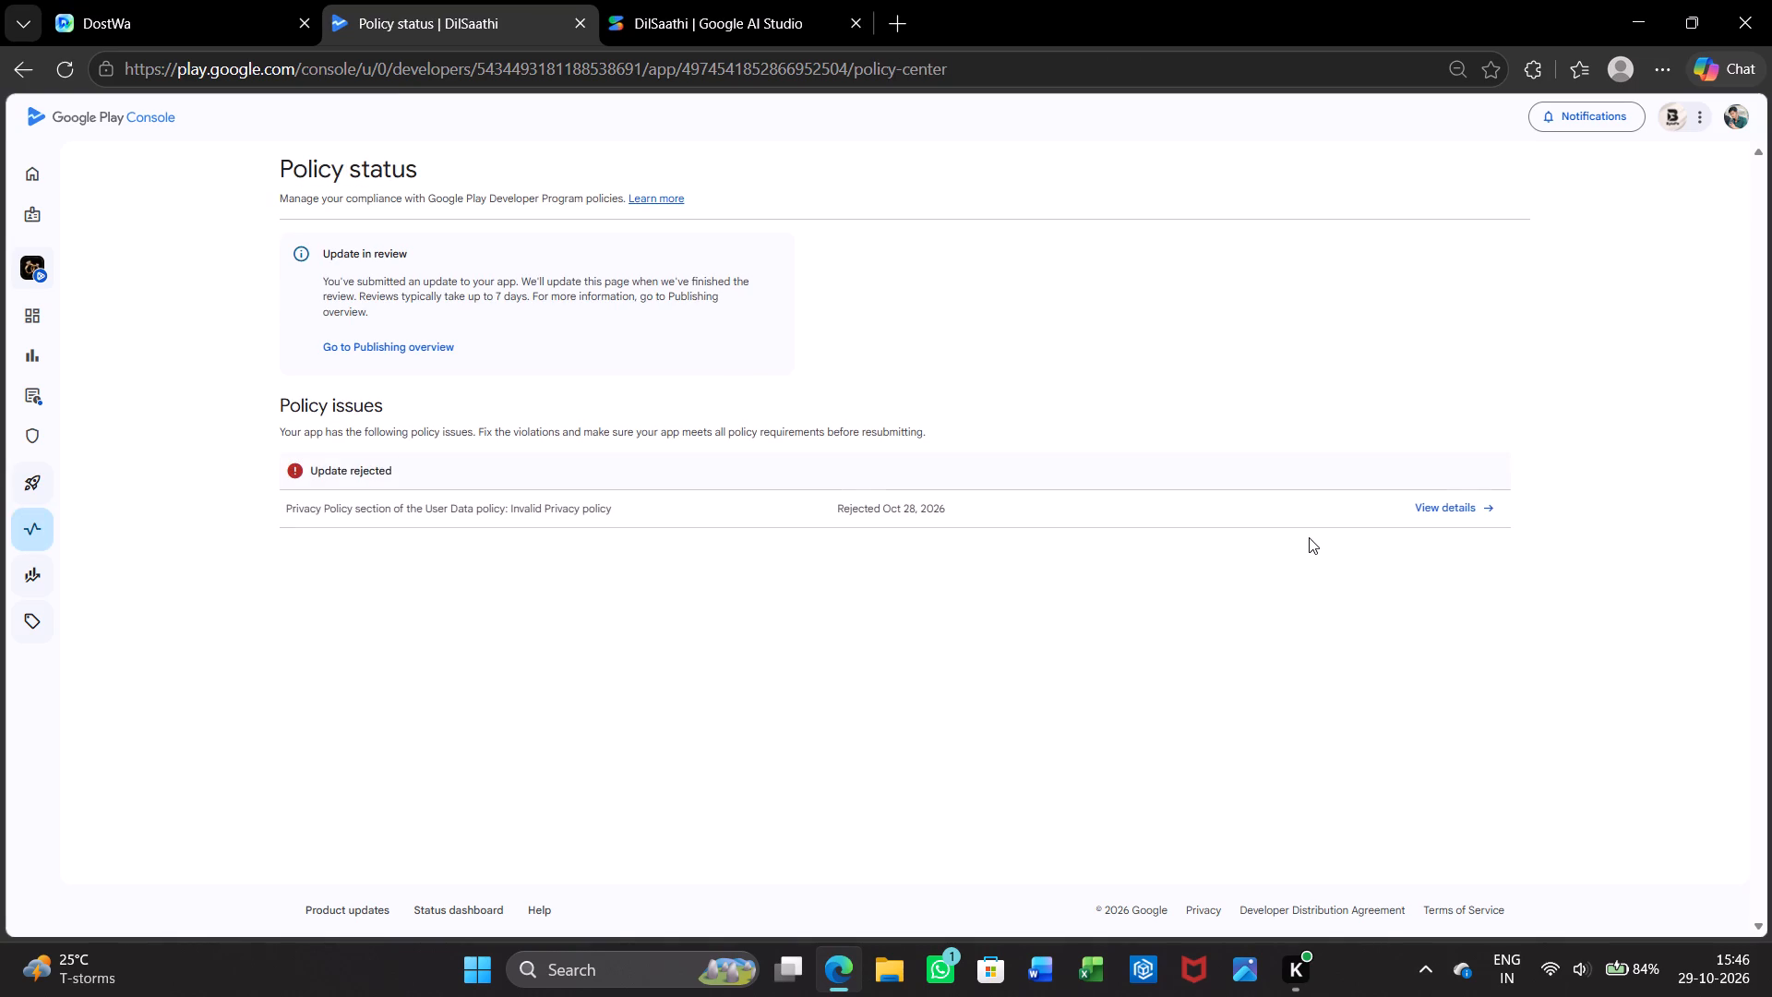
click(1457, 505)
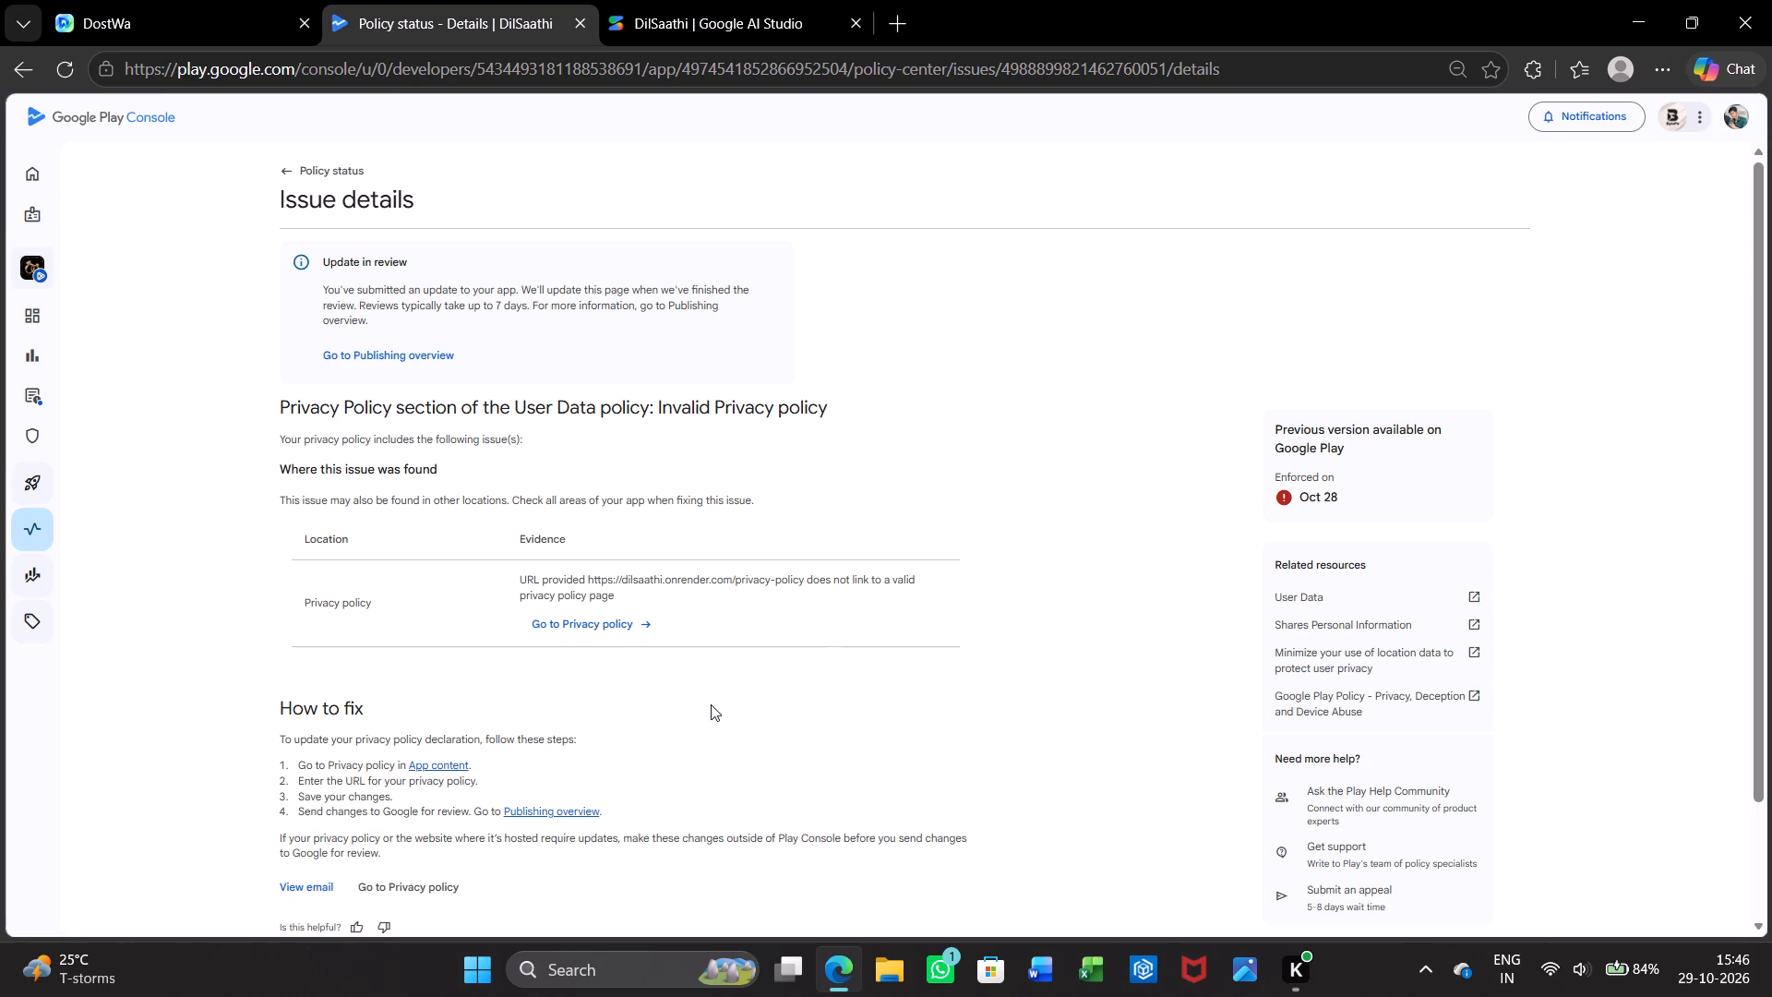
Review the privacy policy declaration and the actioned App content declarations, and return to the policy issue details.
click(621, 628)
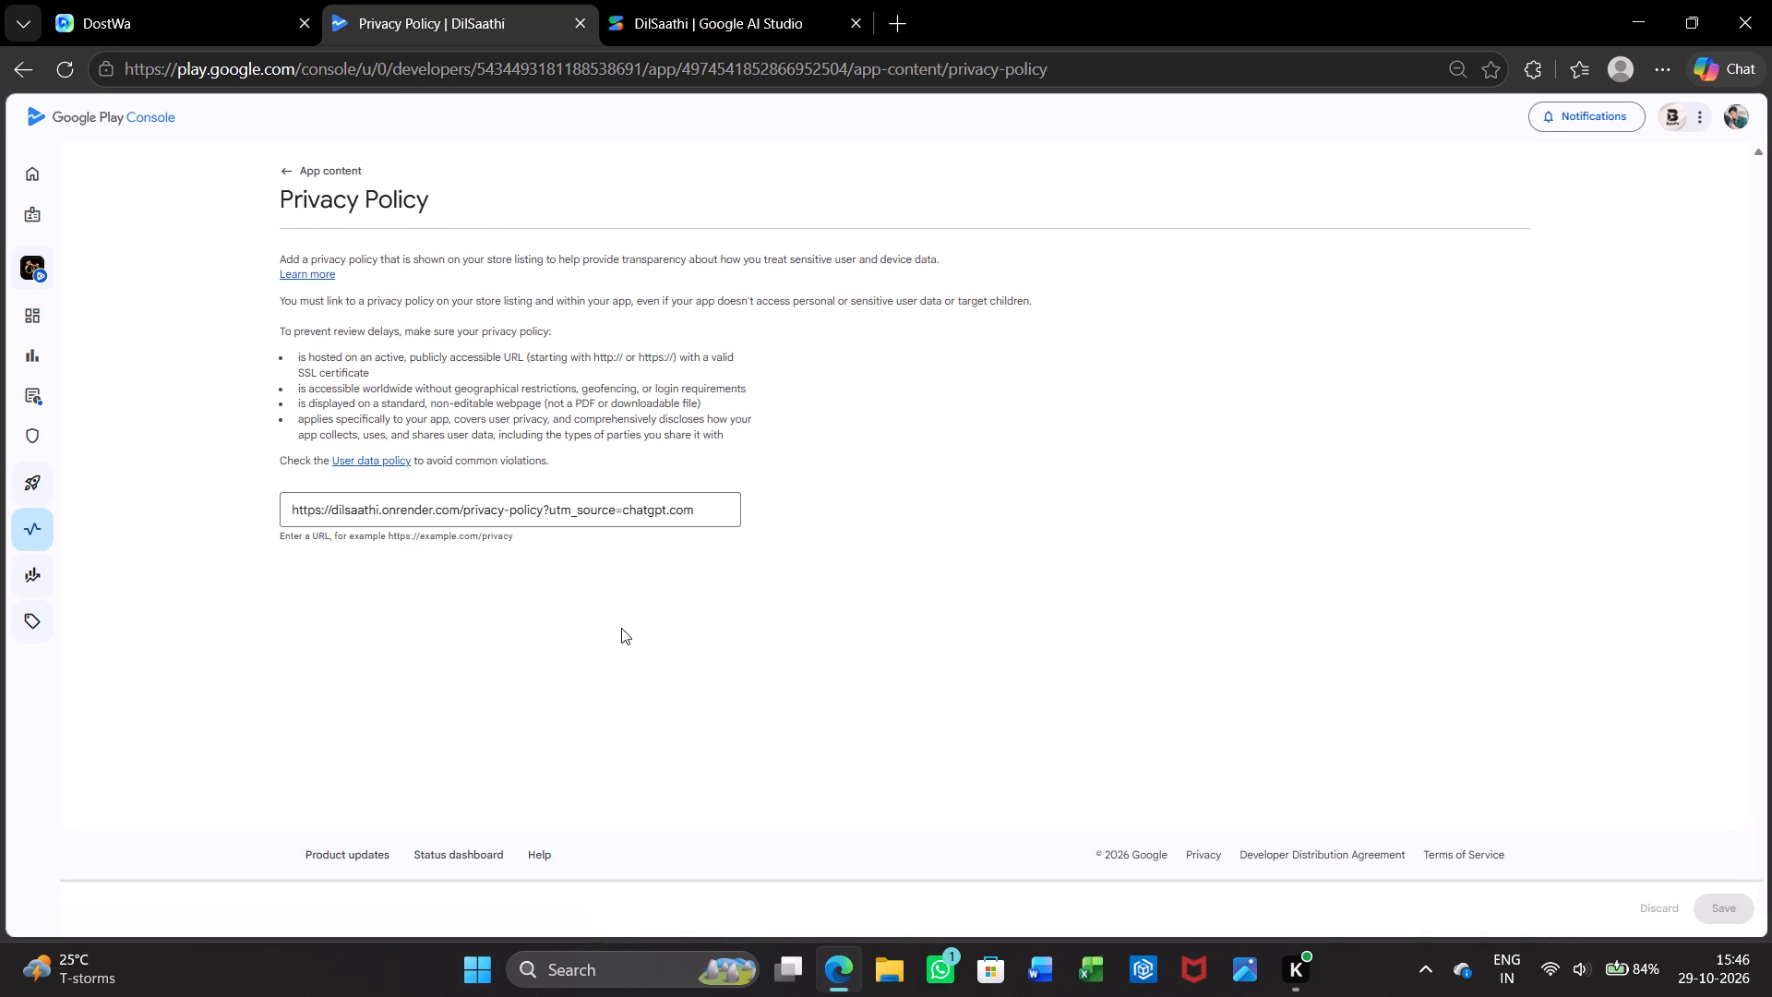
scroll(621, 628, right, 1)
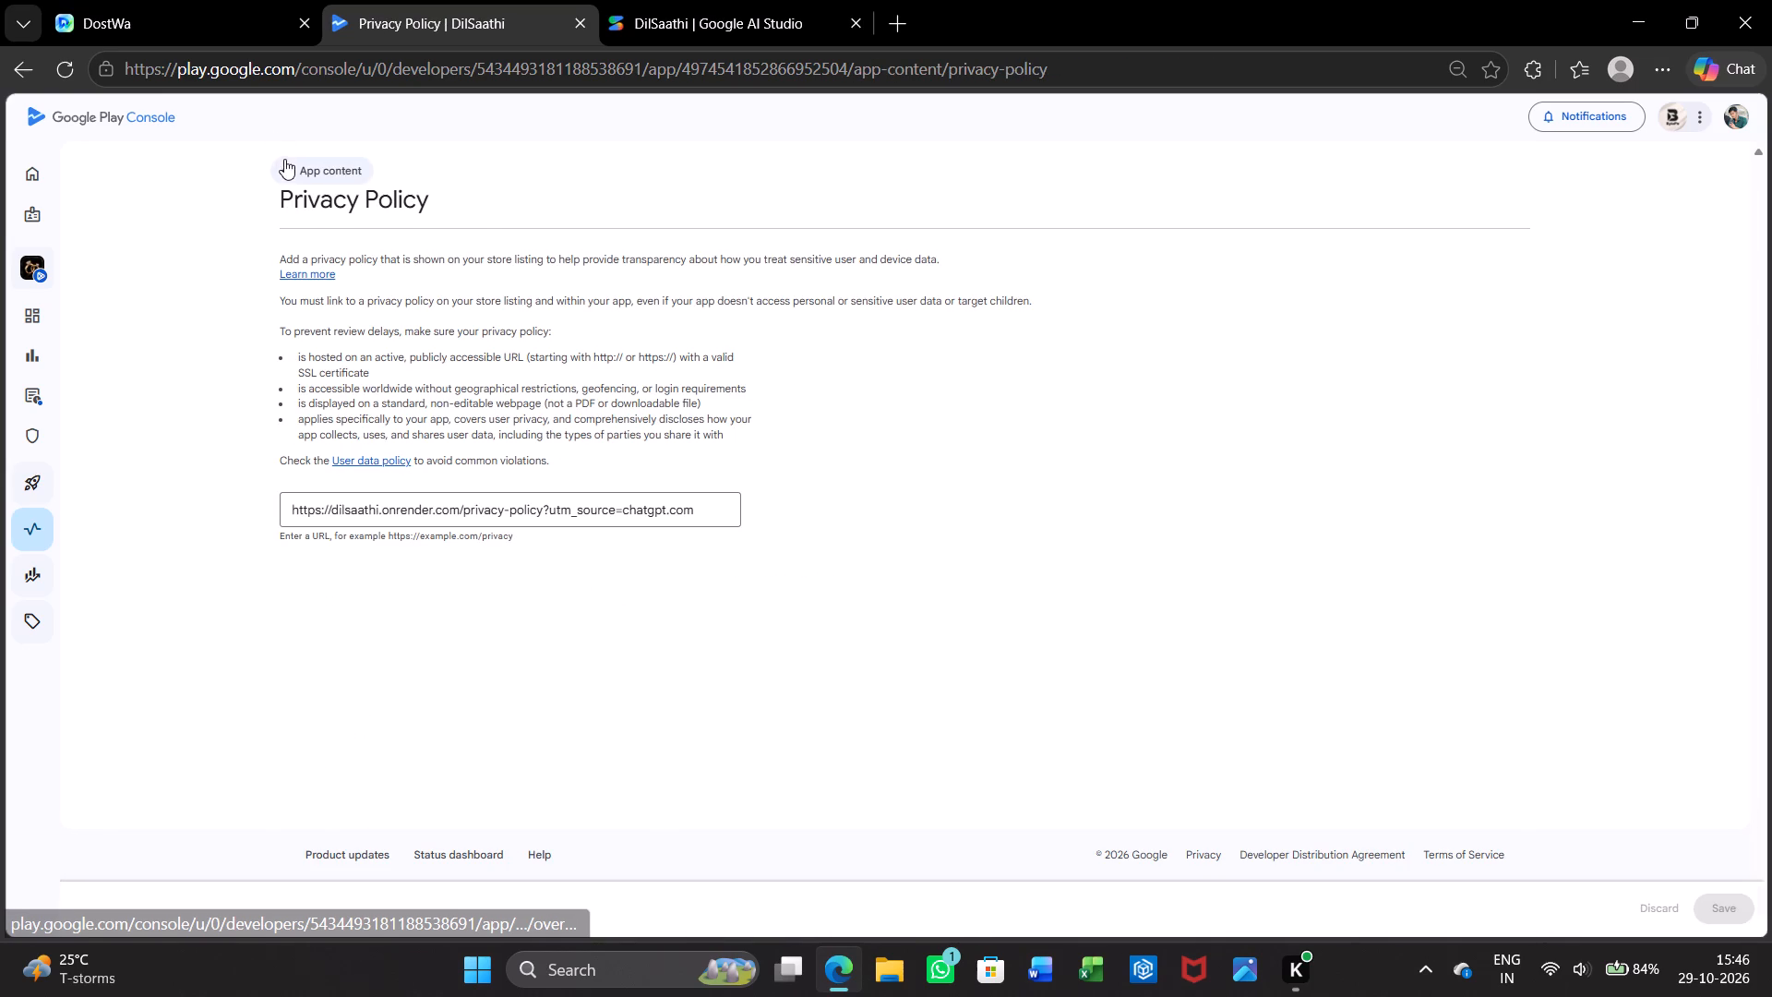
click(284, 160)
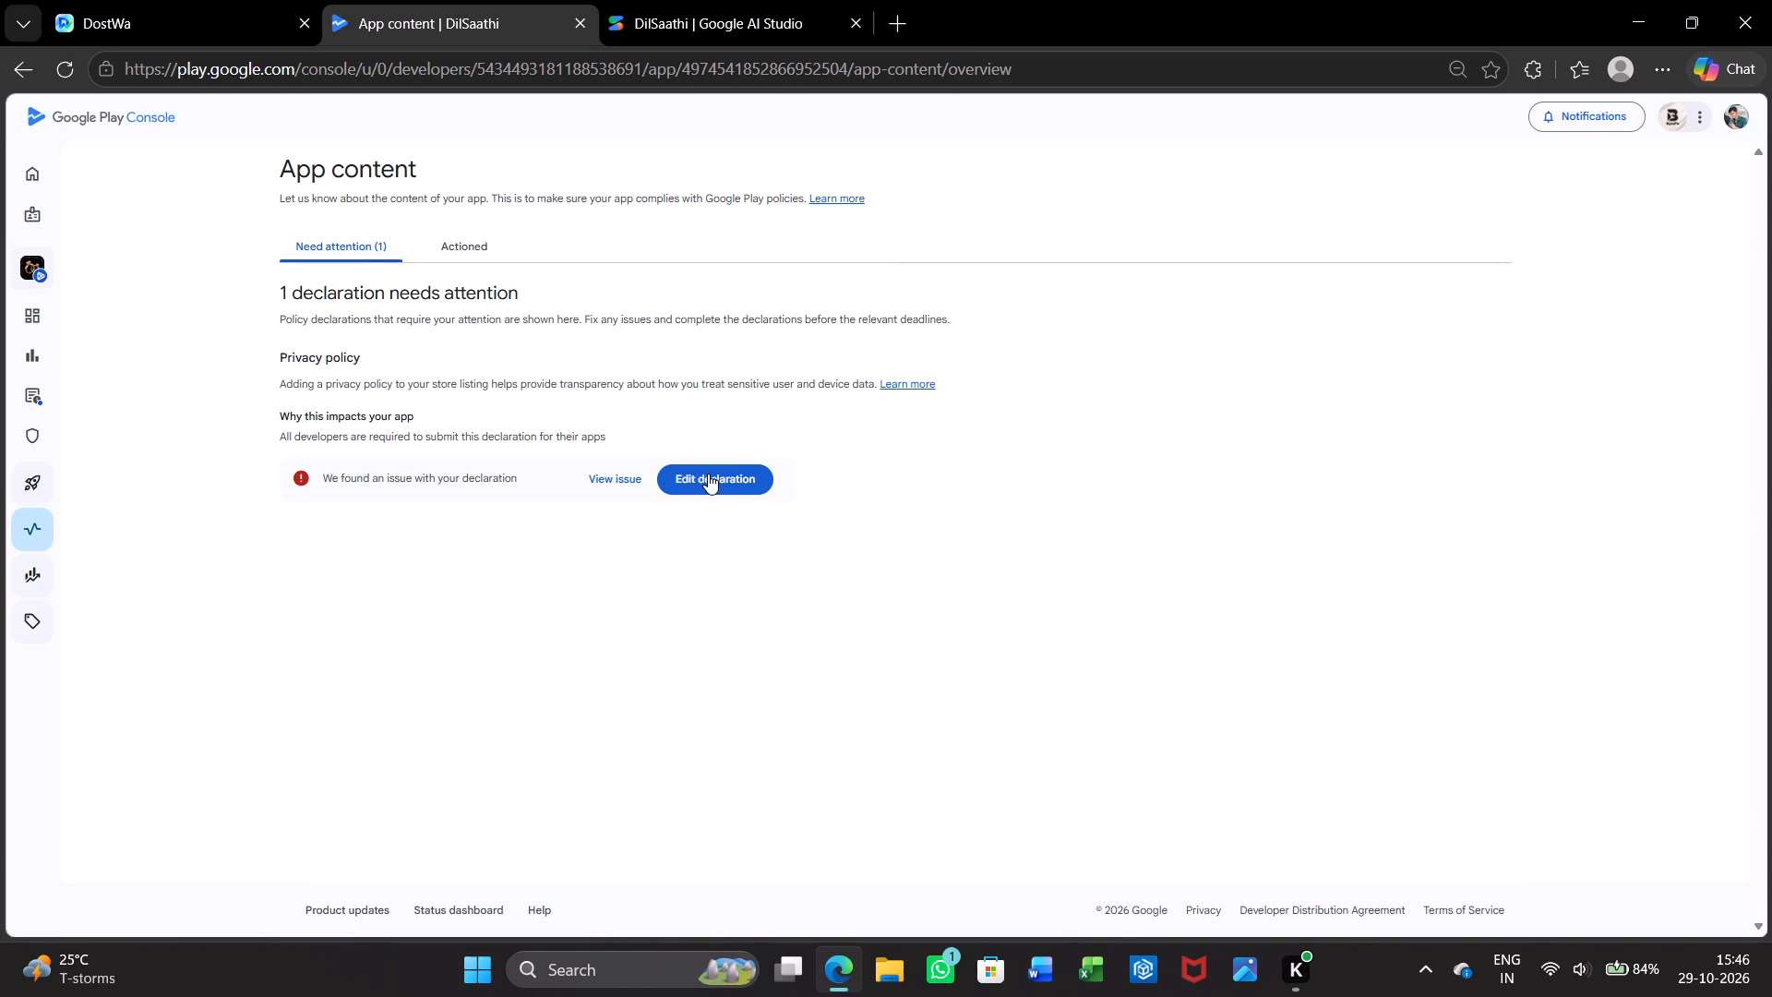
click(708, 474)
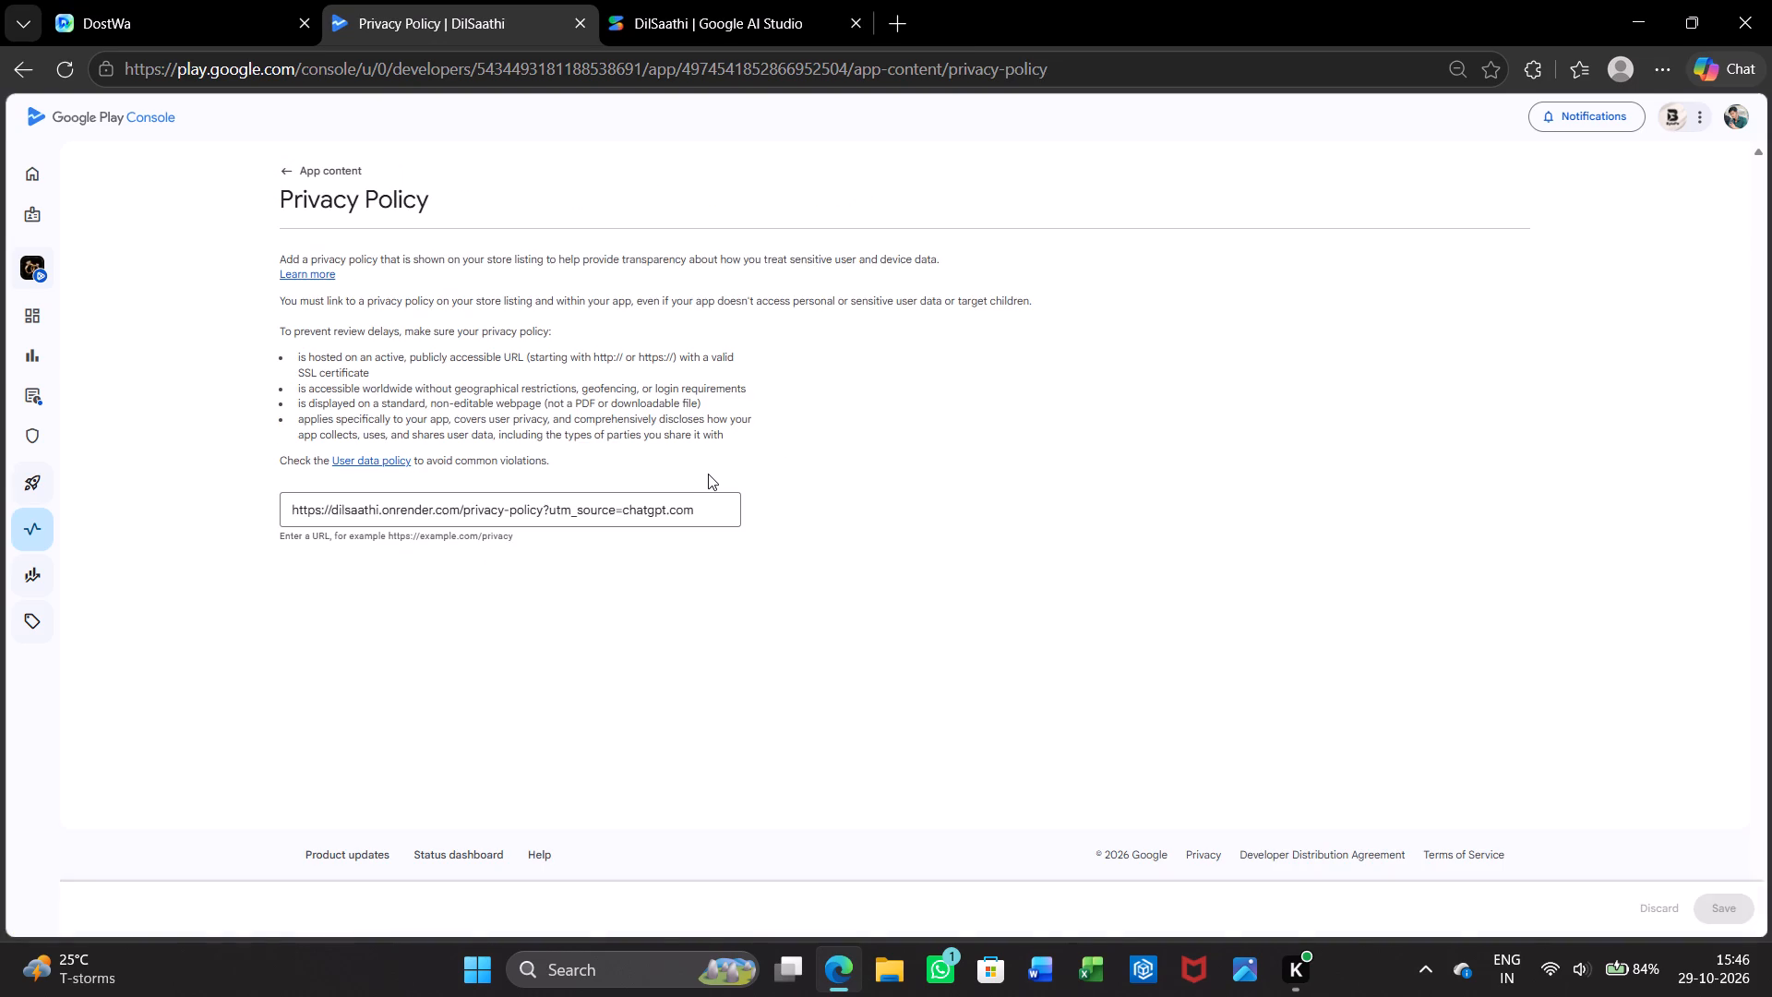
click(287, 161)
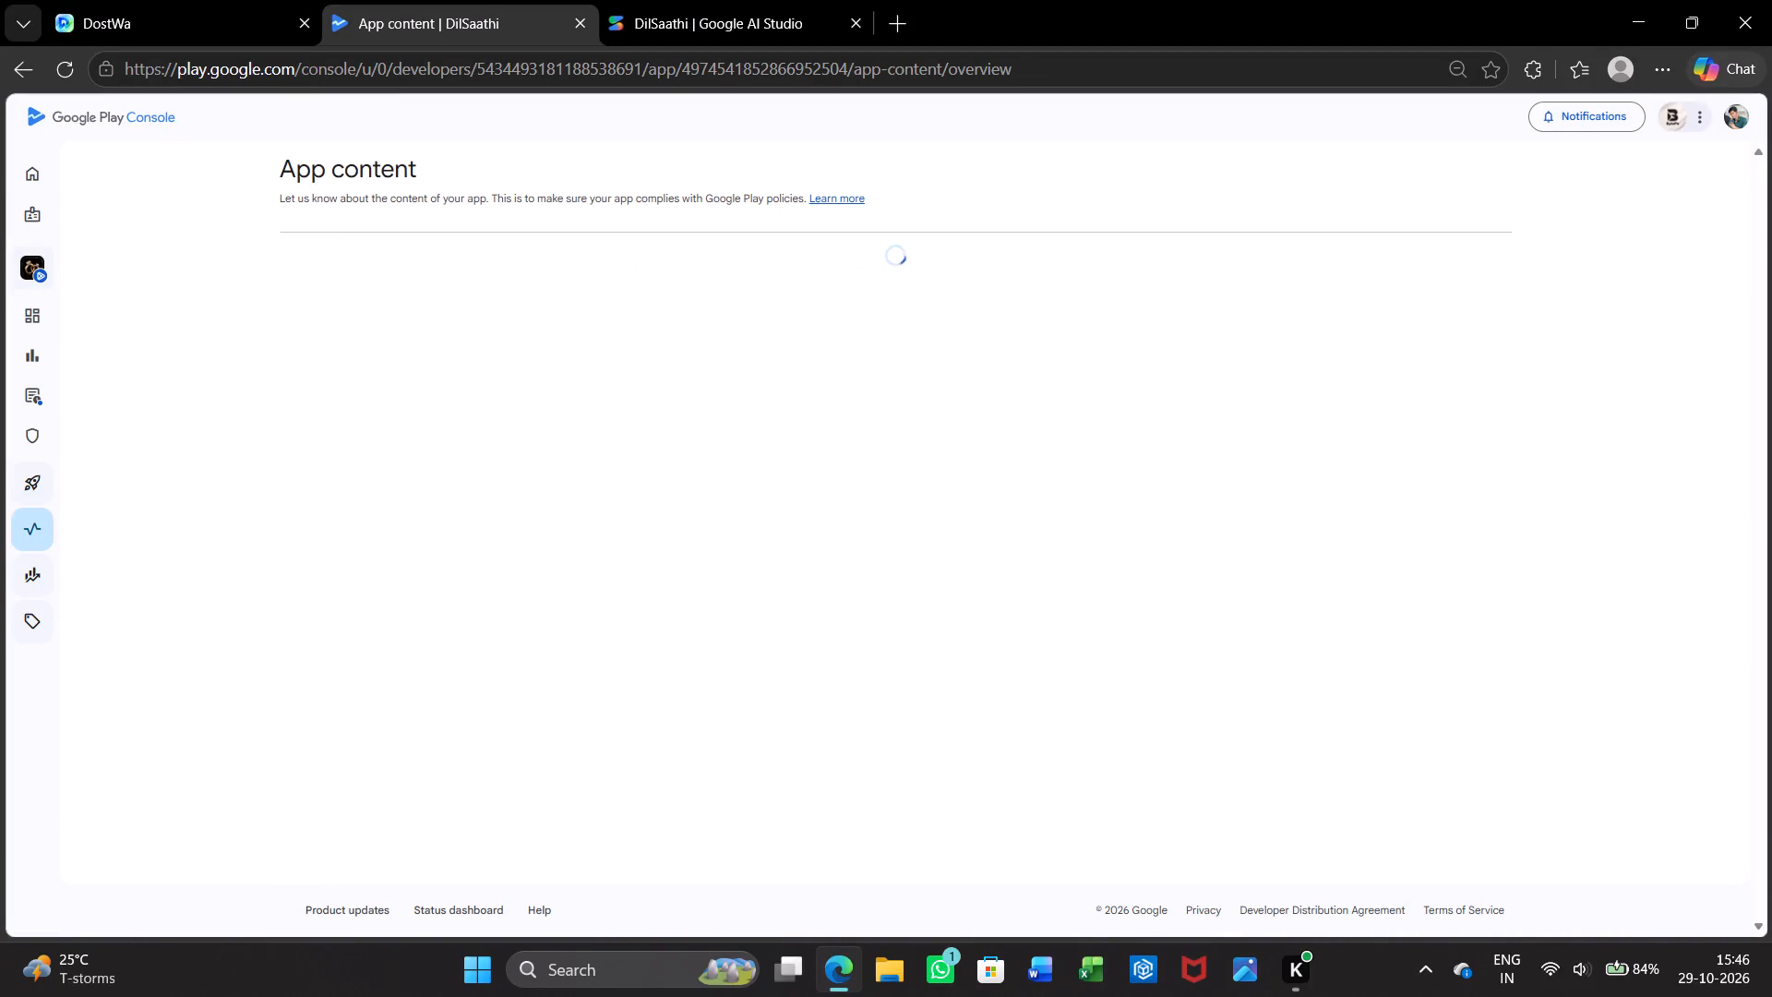
click(479, 252)
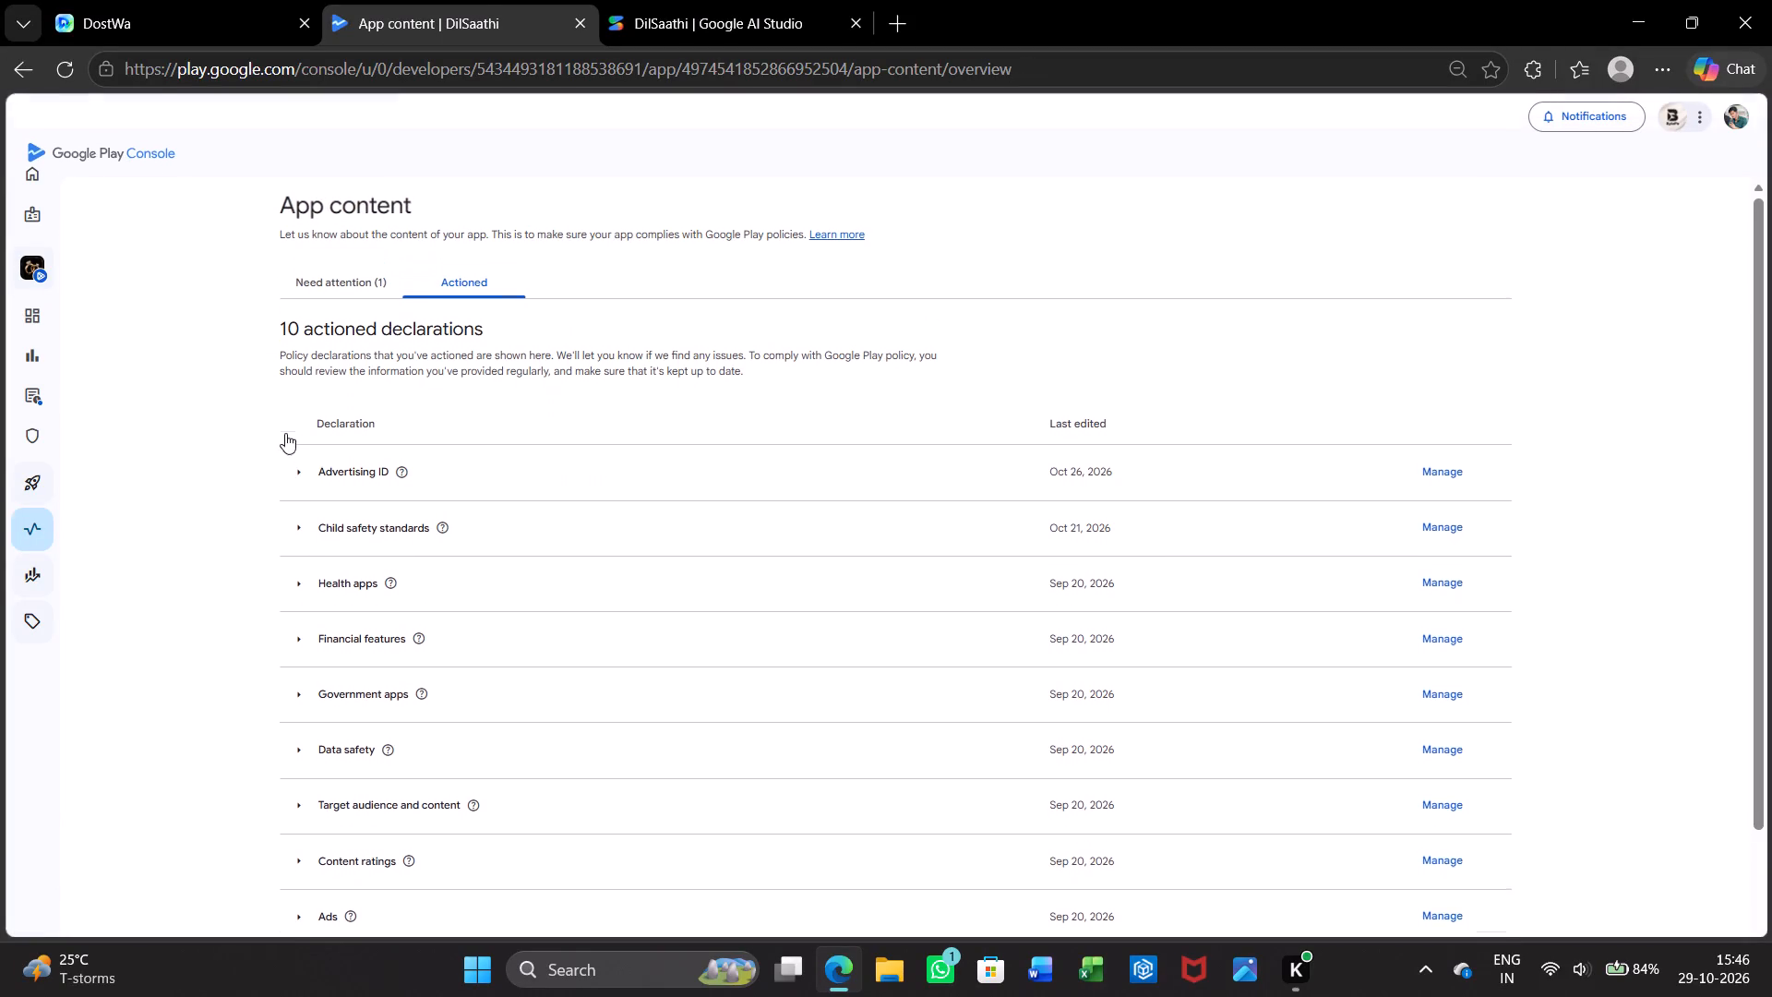
scroll(260, 368, right, 6)
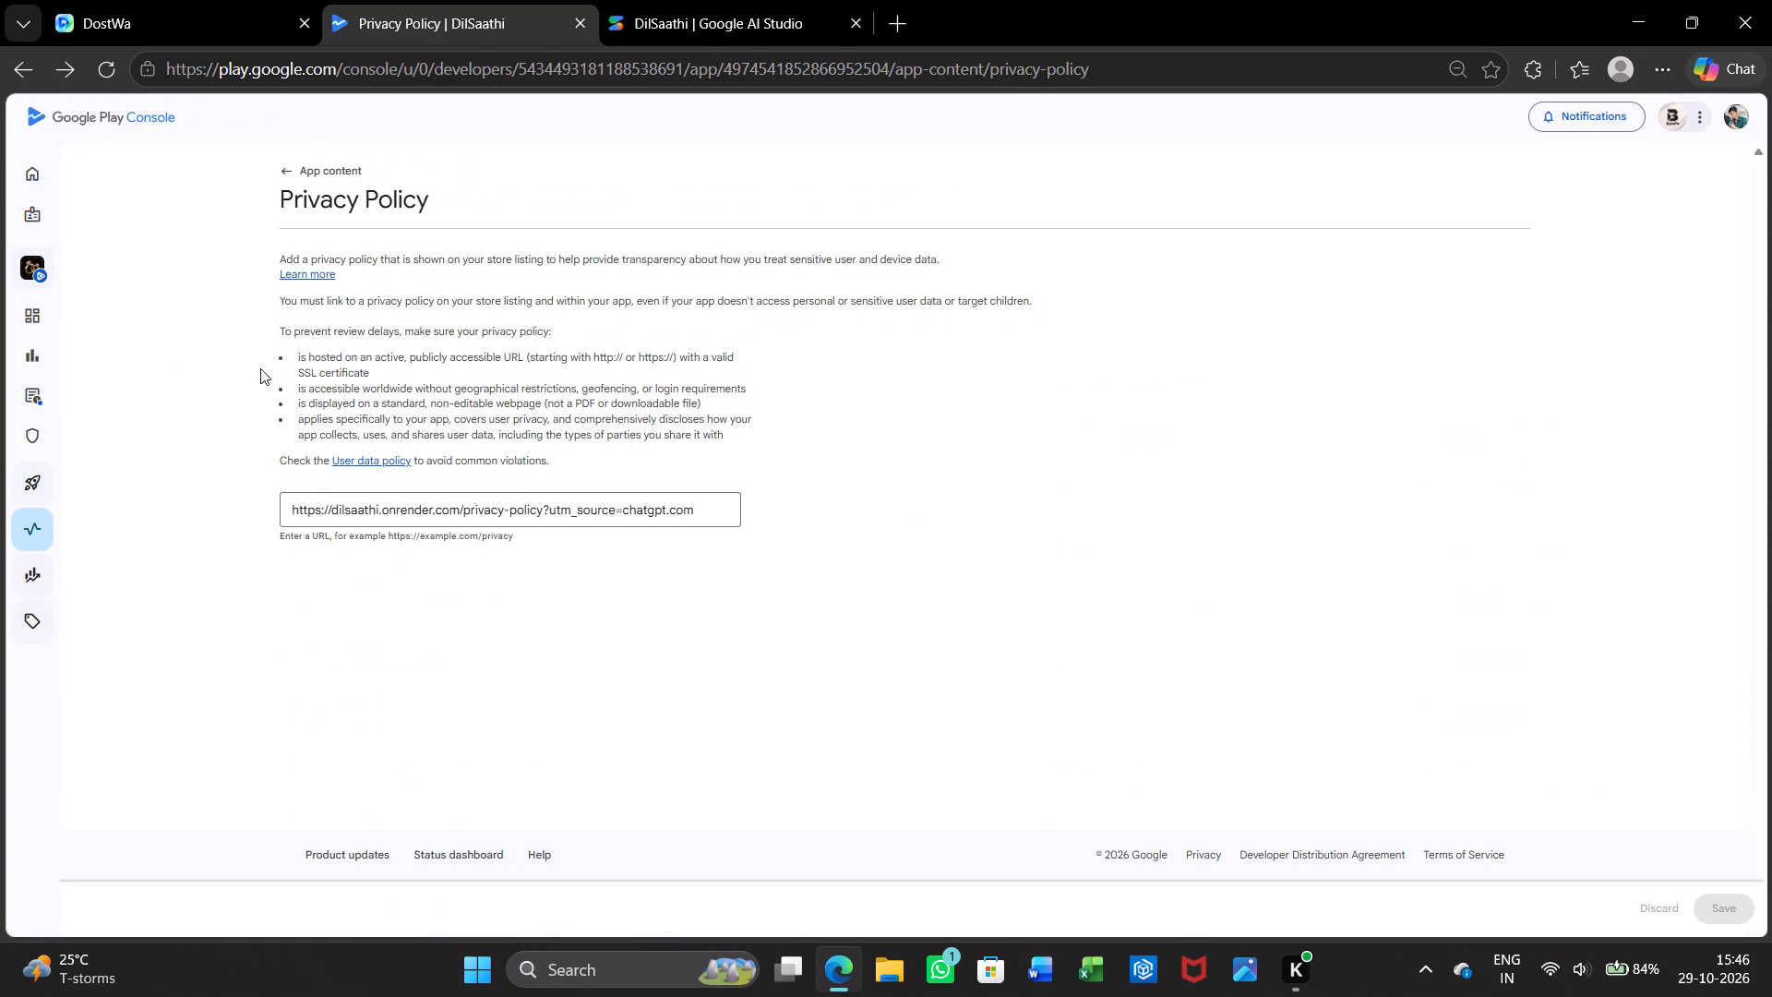
scroll(260, 368, right, 5)
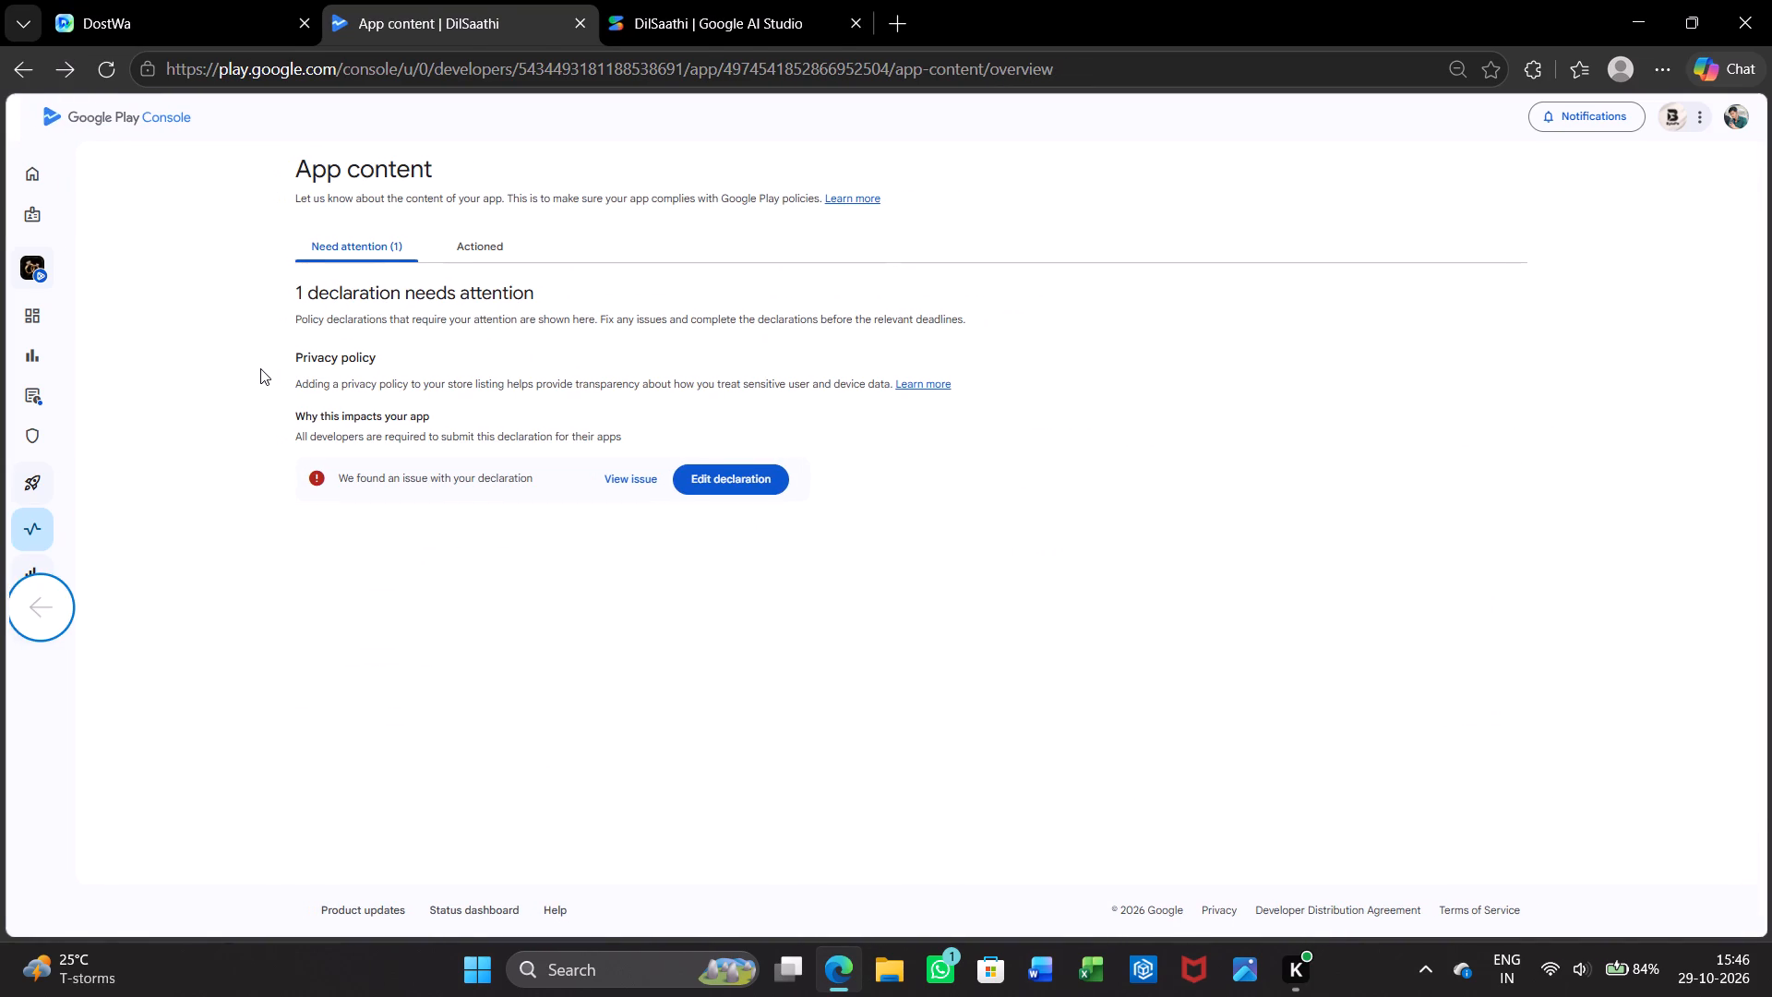
scroll(260, 368, right, 4)
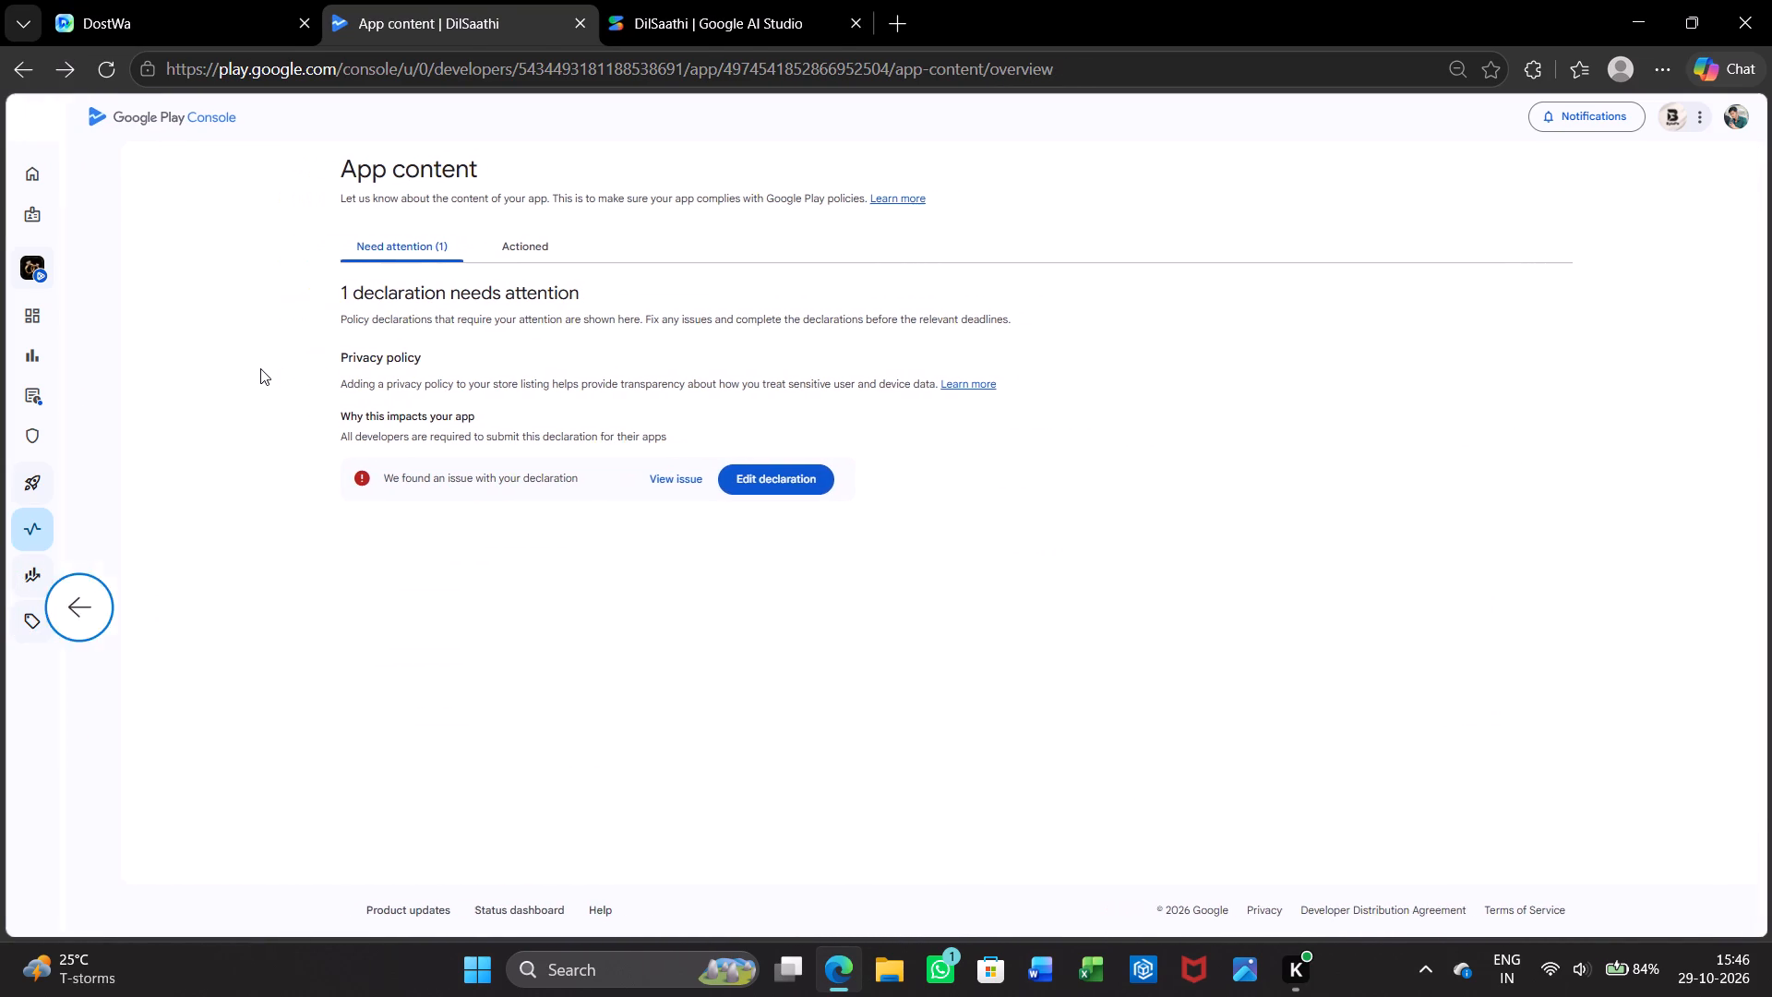
scroll(260, 368, right, 6)
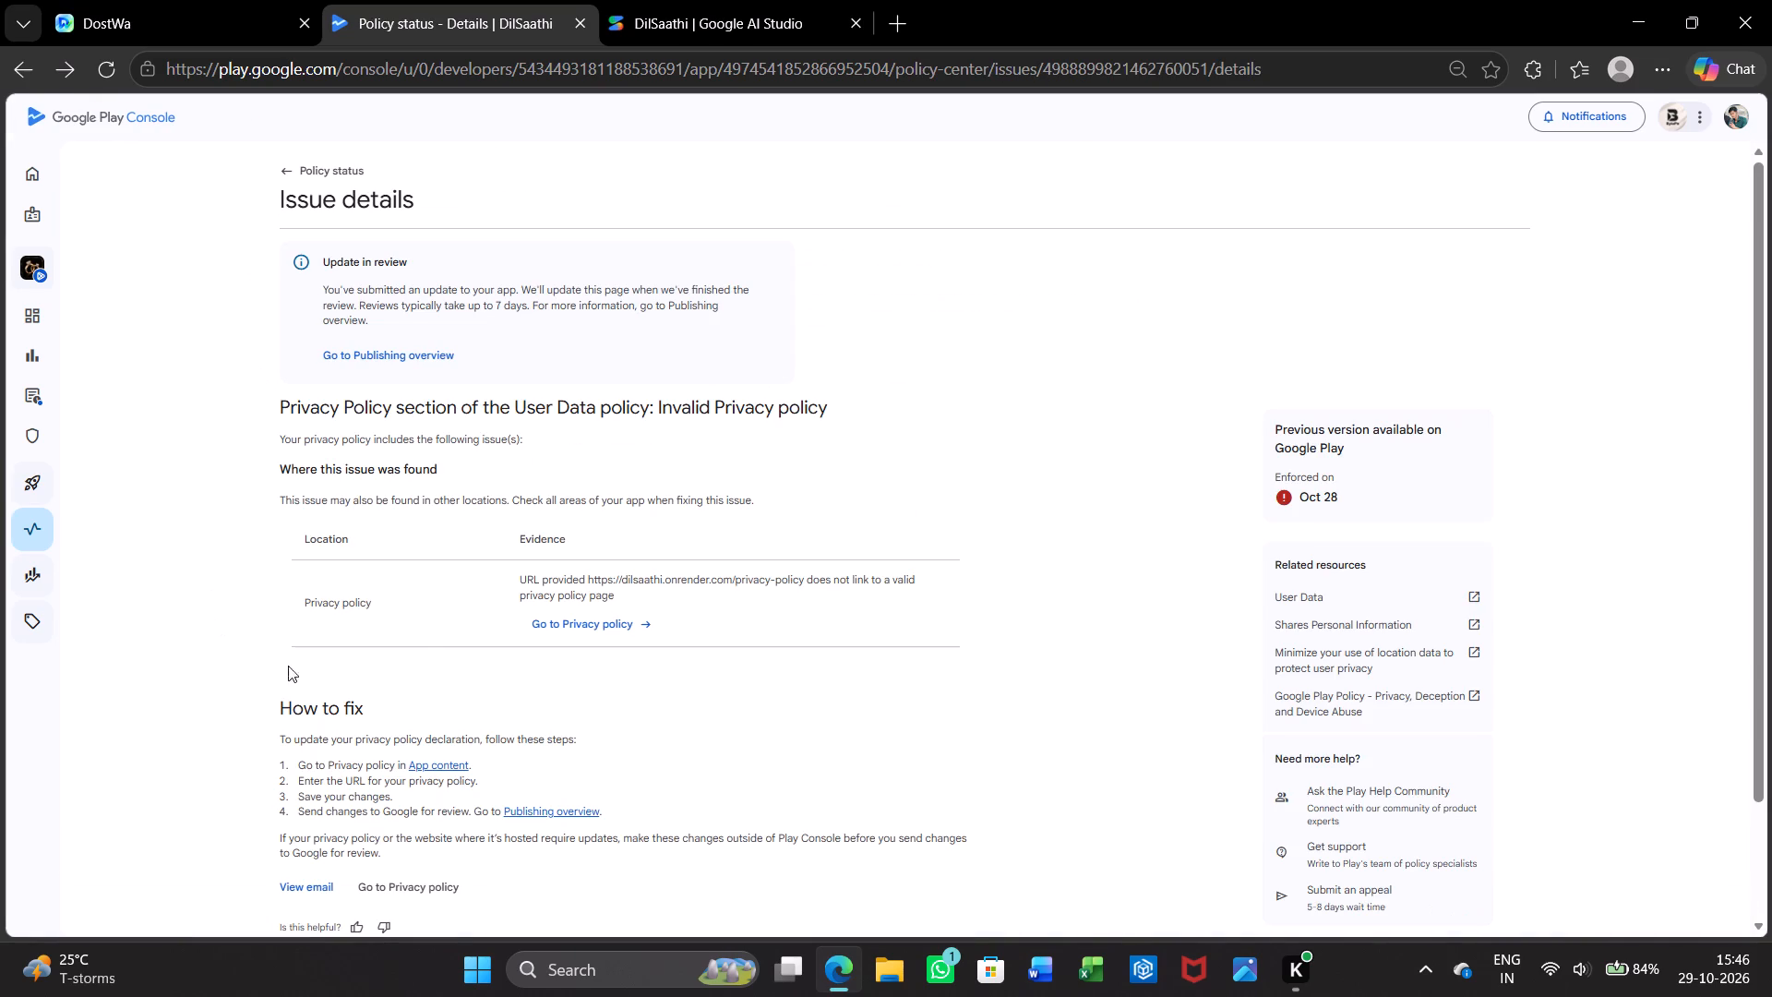
Read the fix instructions, open their linked publishing overview for BytePe's DilSaathi app, and close that page after checking it.
scroll(639, 696, down, 1)
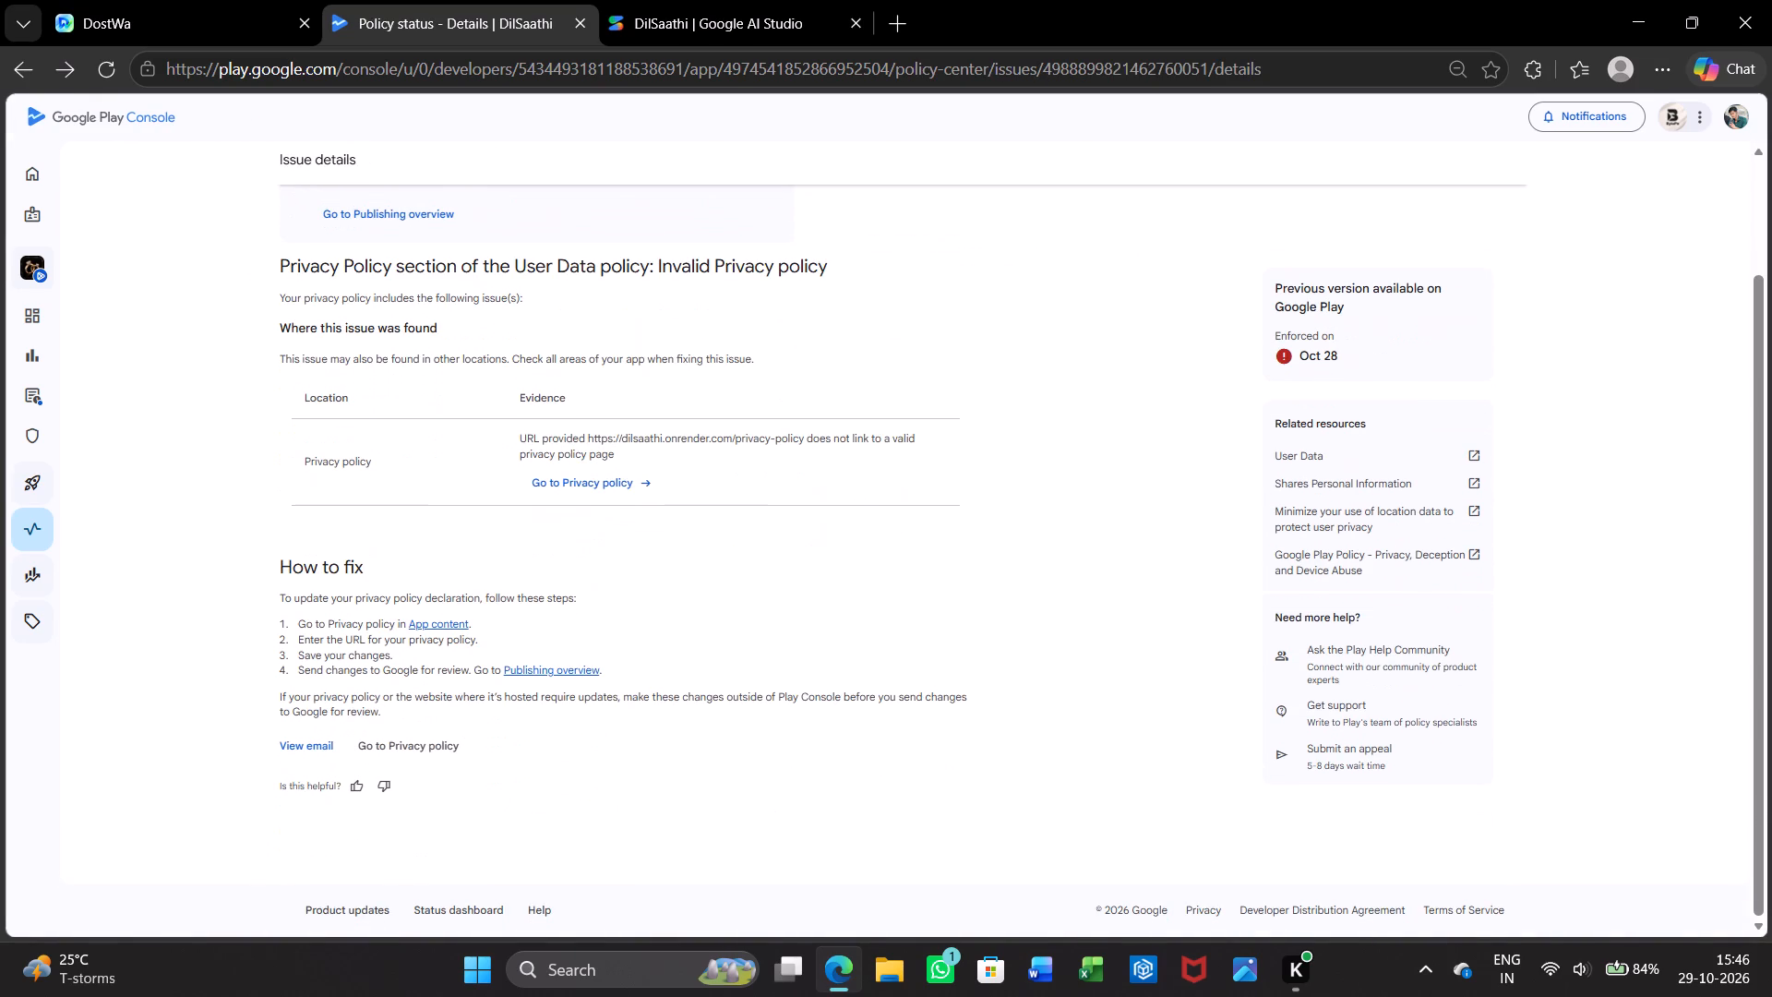
click(562, 674)
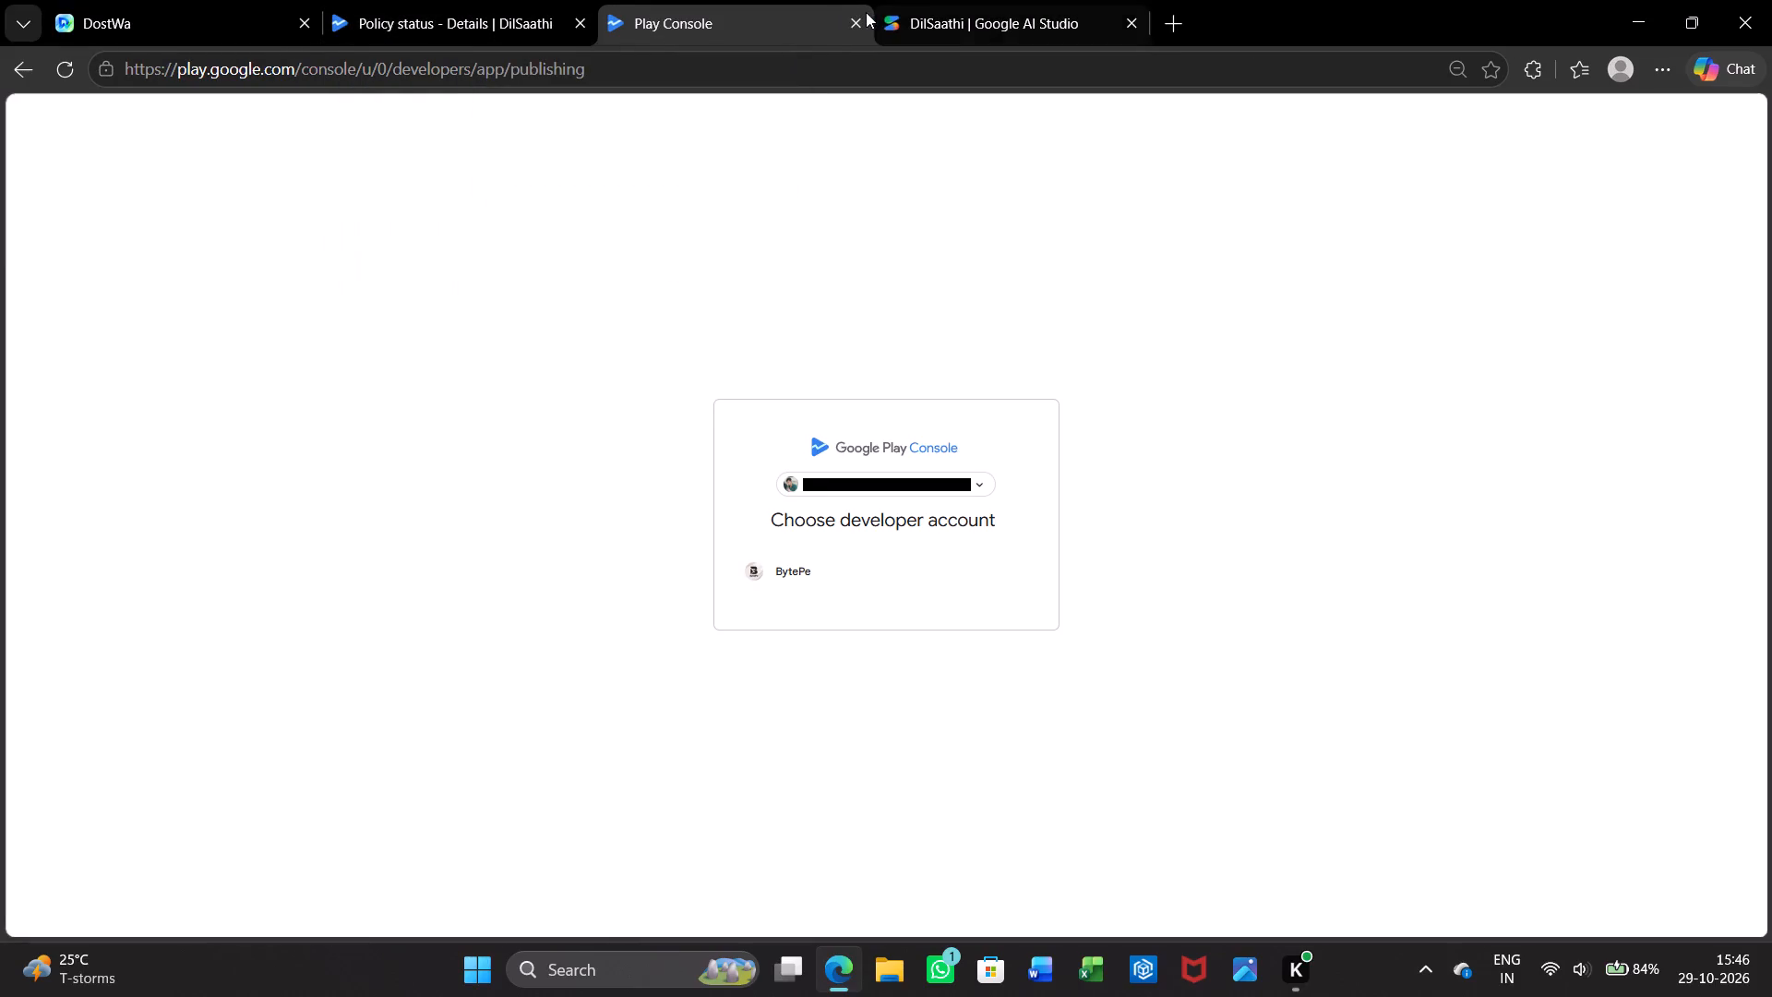
click(801, 574)
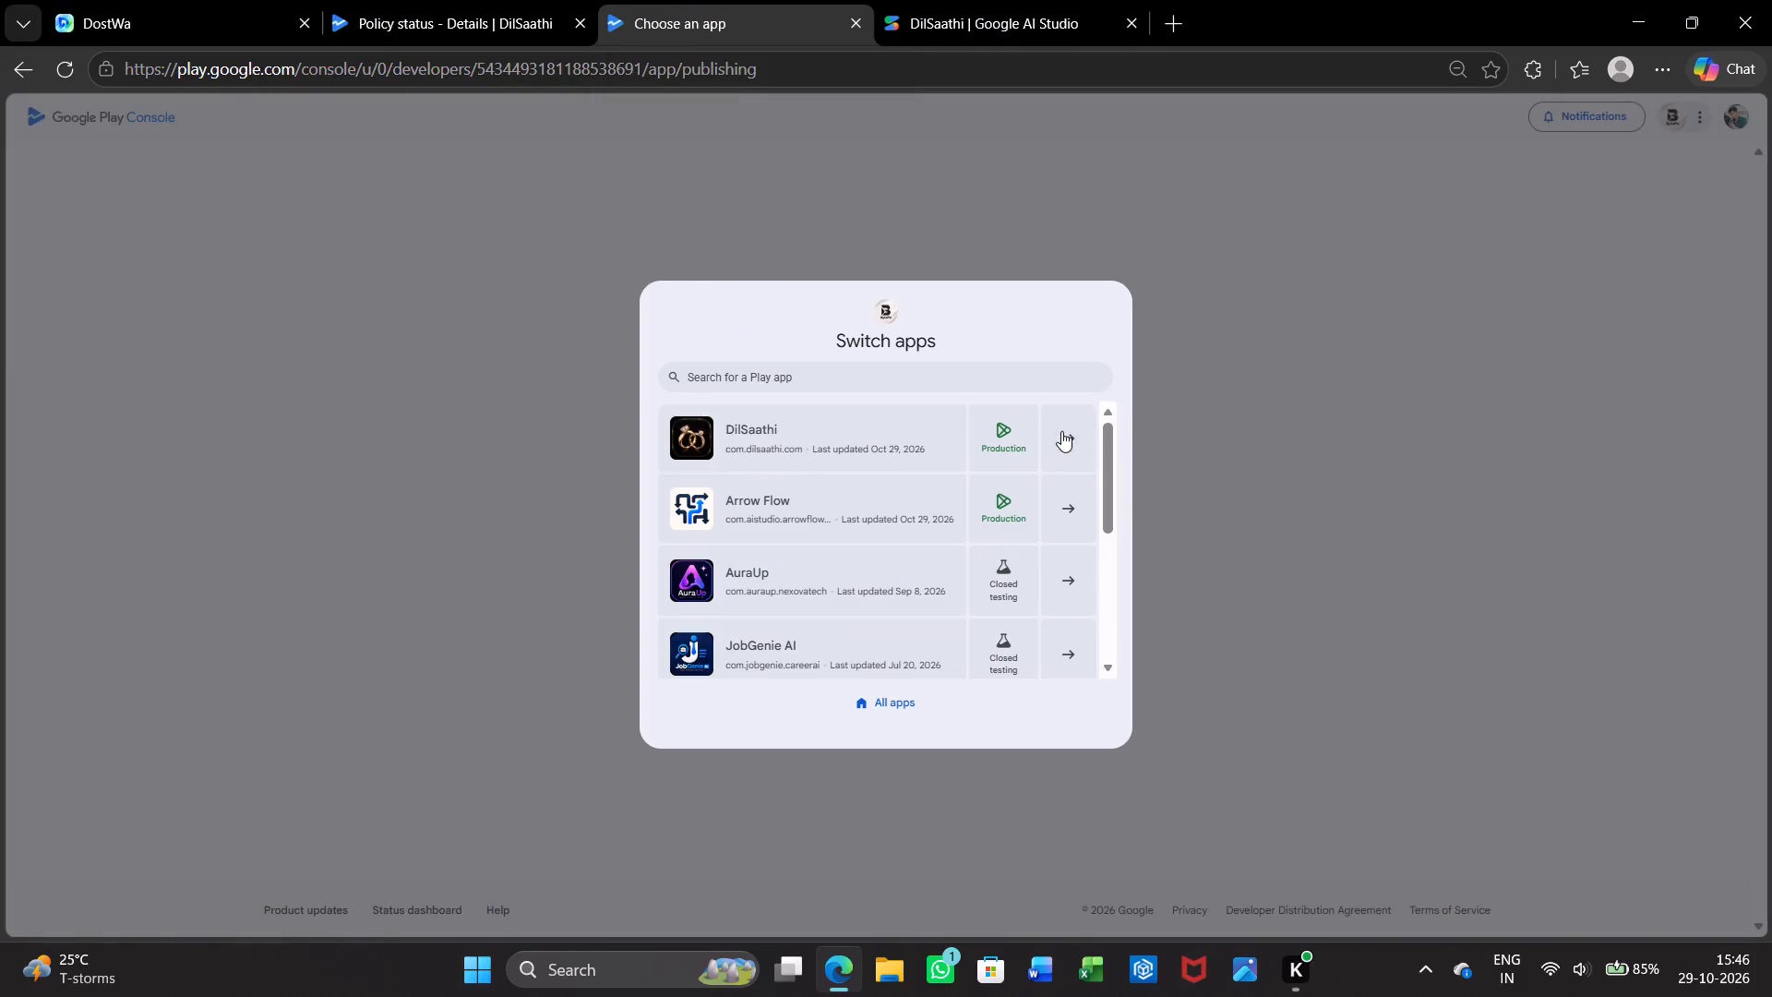
click(1066, 432)
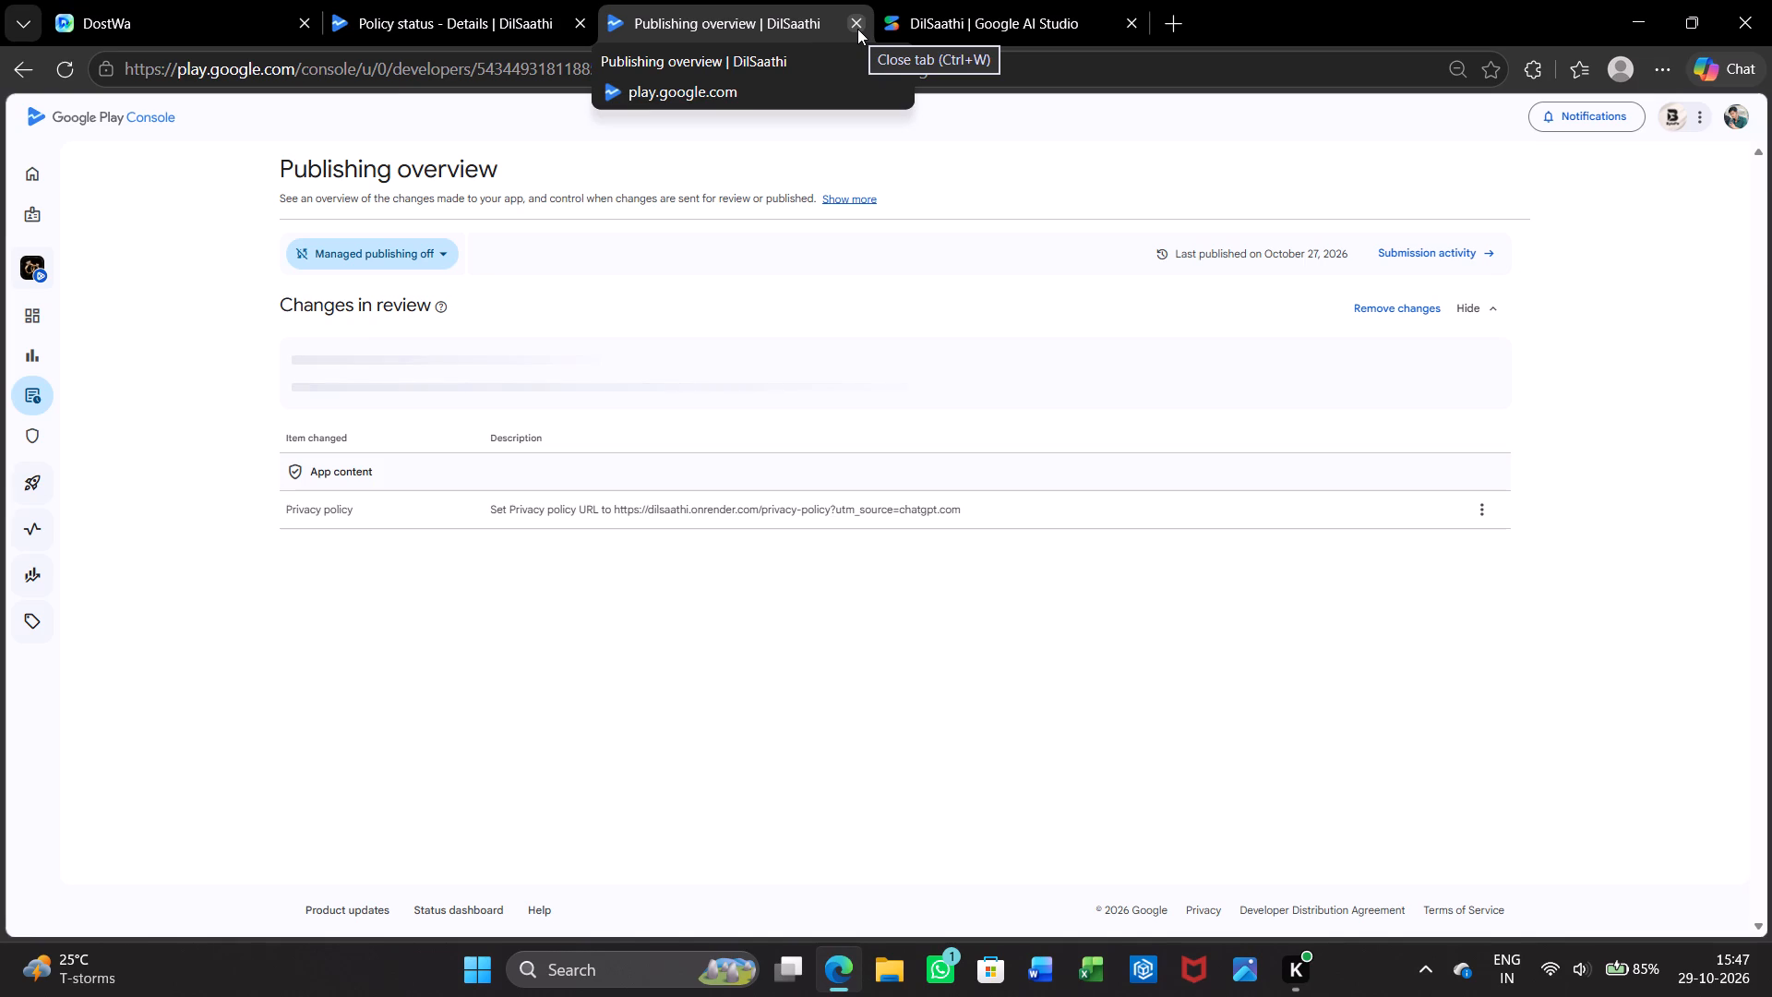
click(857, 29)
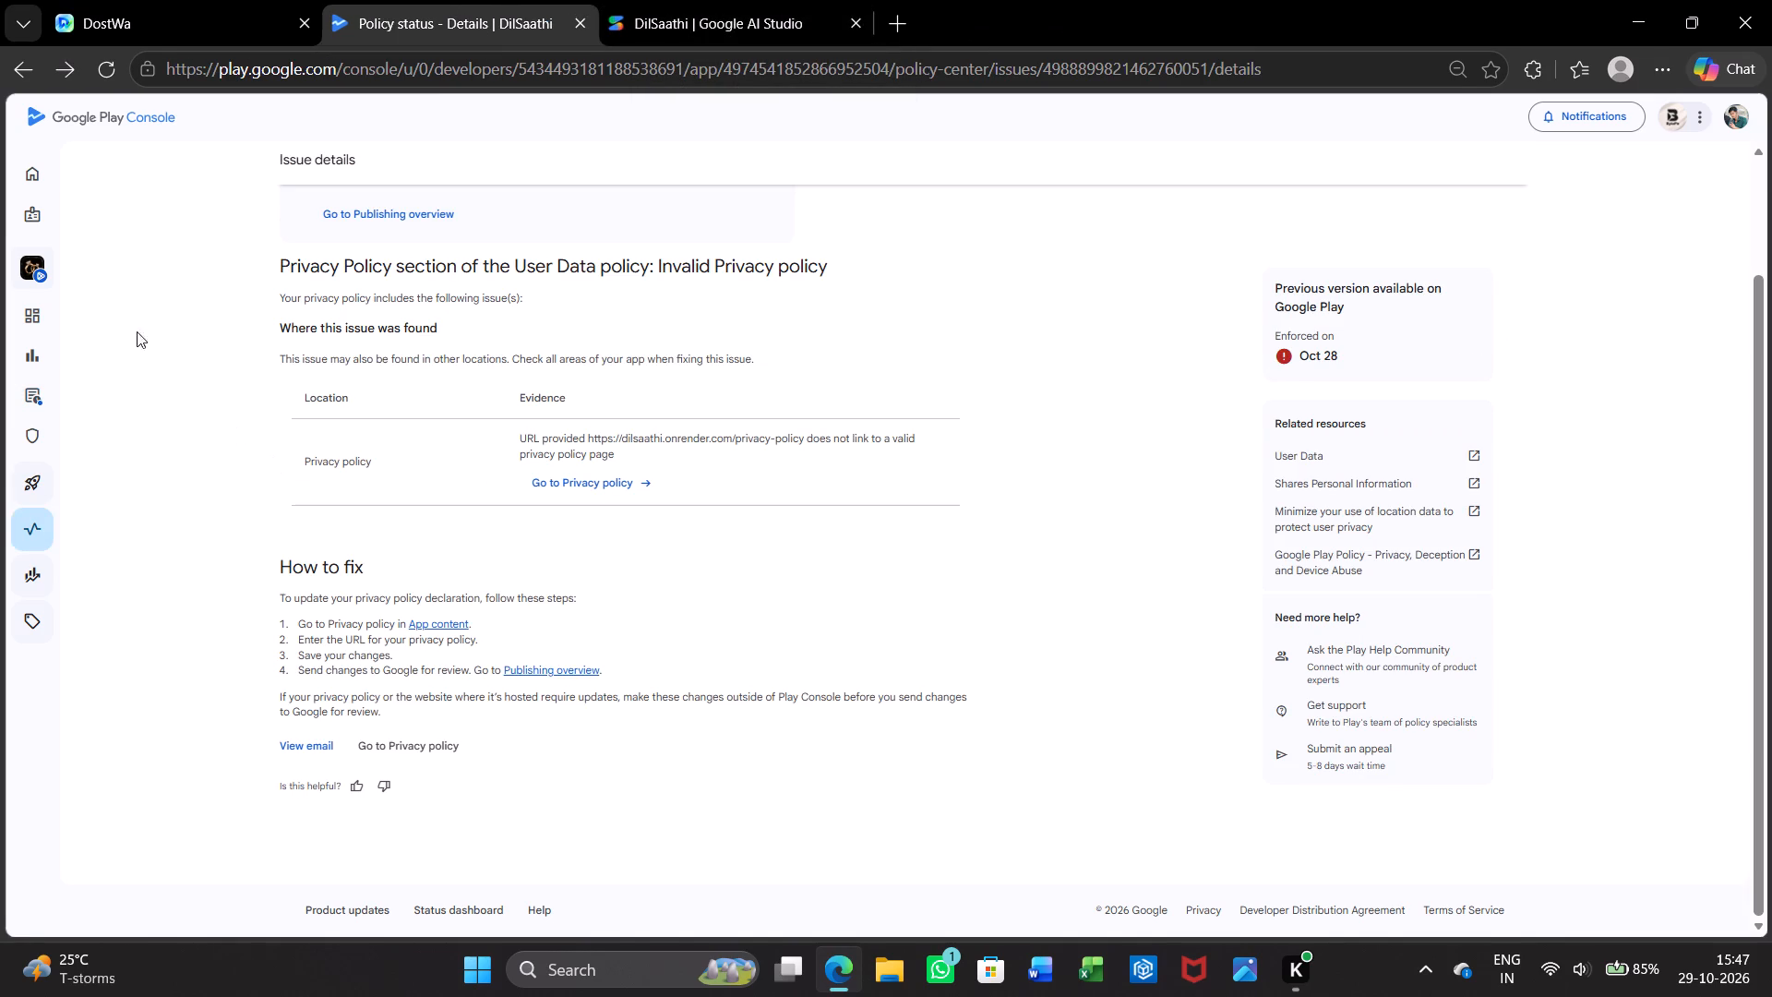
Open DilSaathi's publishing overview again and check the review status of the privacy policy change.
click(80, 401)
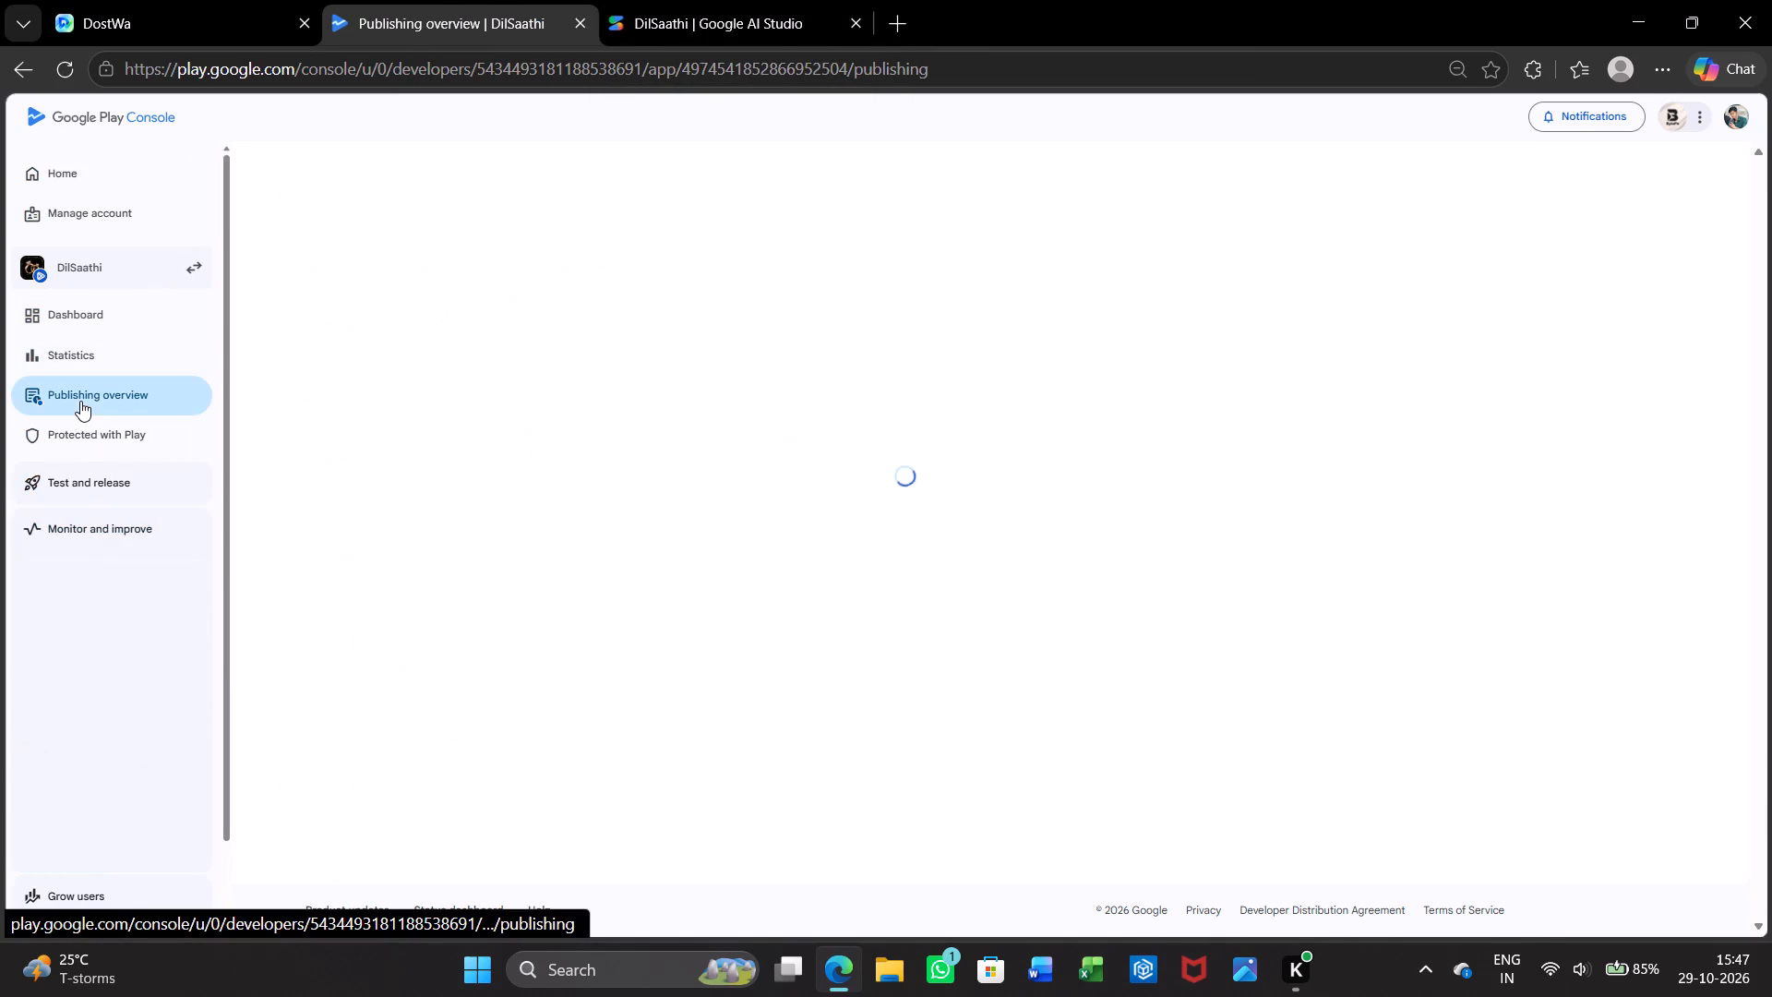
scroll(676, 467, up, 3)
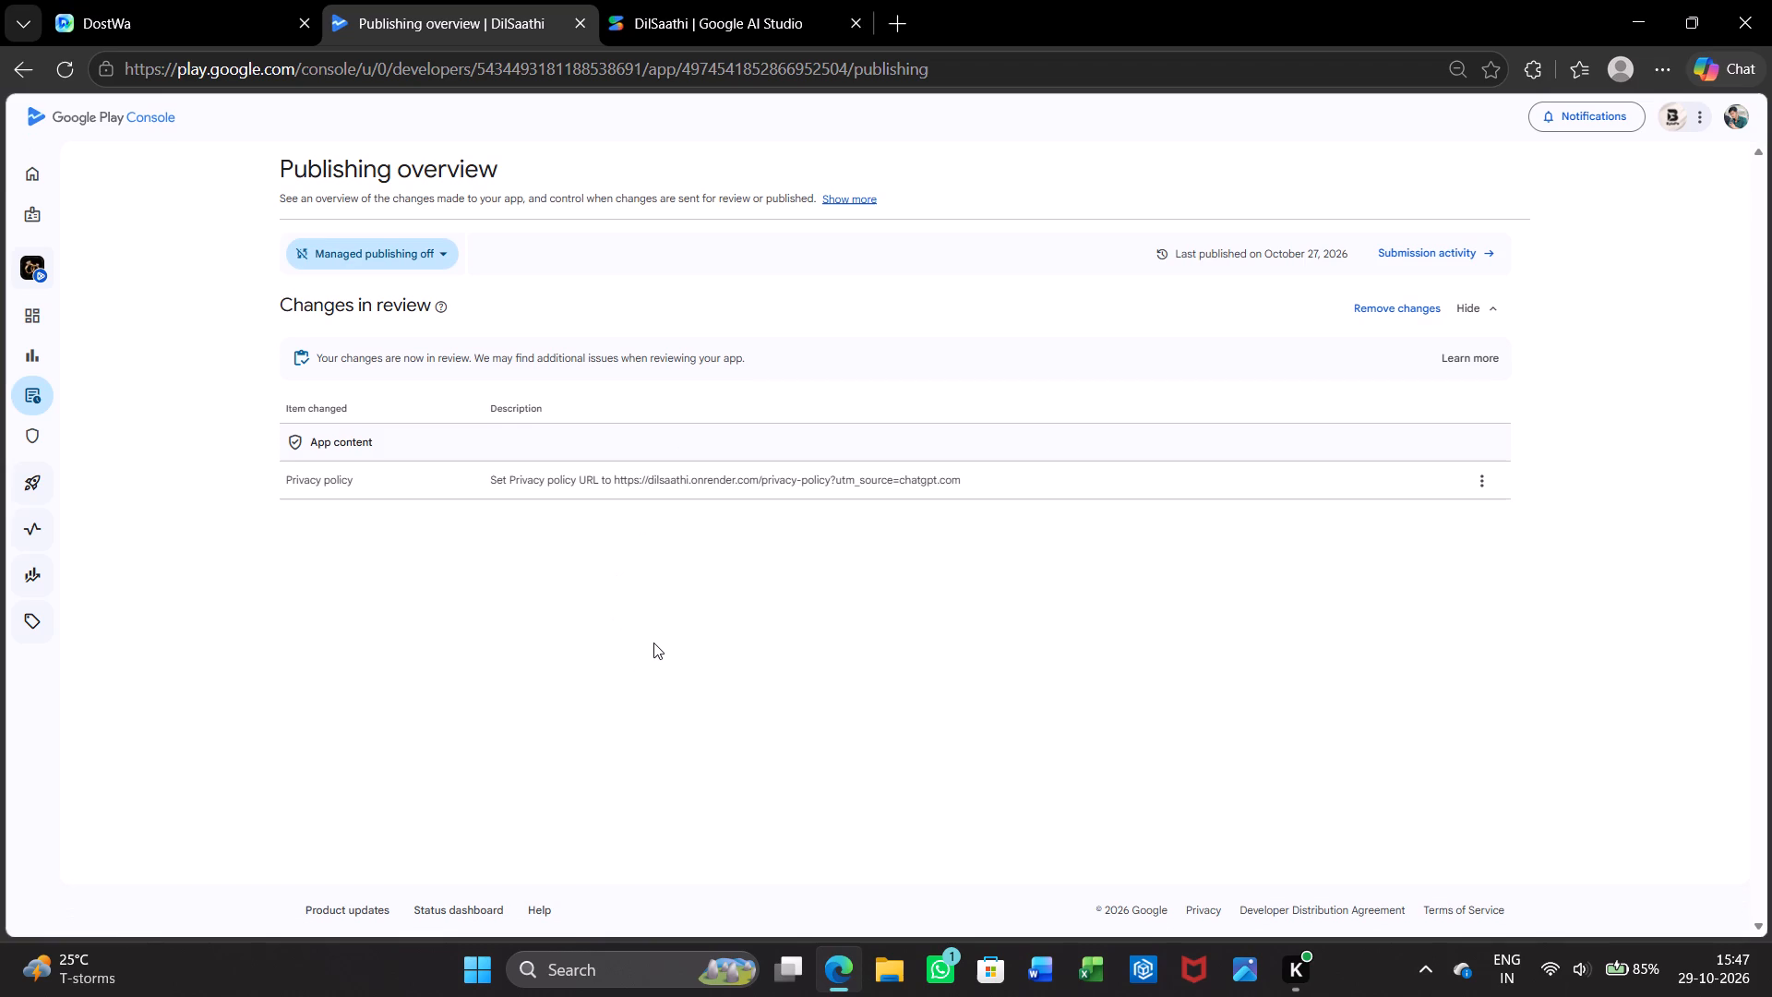
click(653, 643)
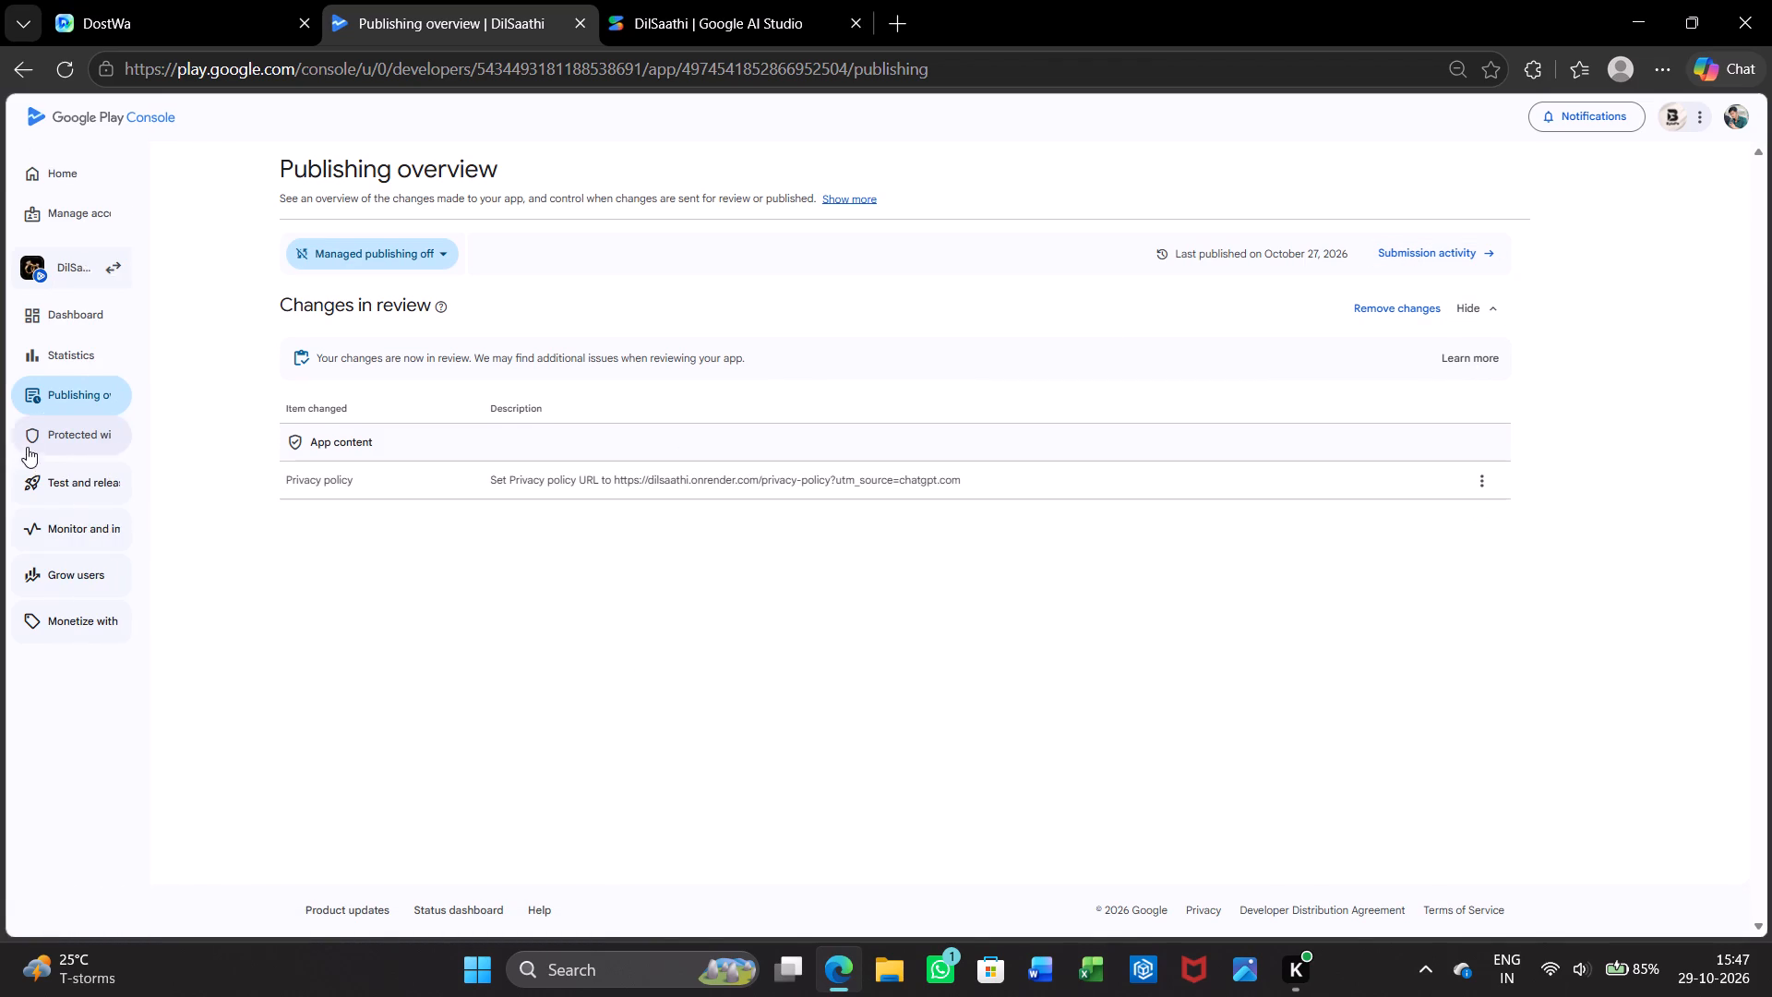
Open DilSaathi's default store listing for editing and review its app name, short description and full description.
click(91, 565)
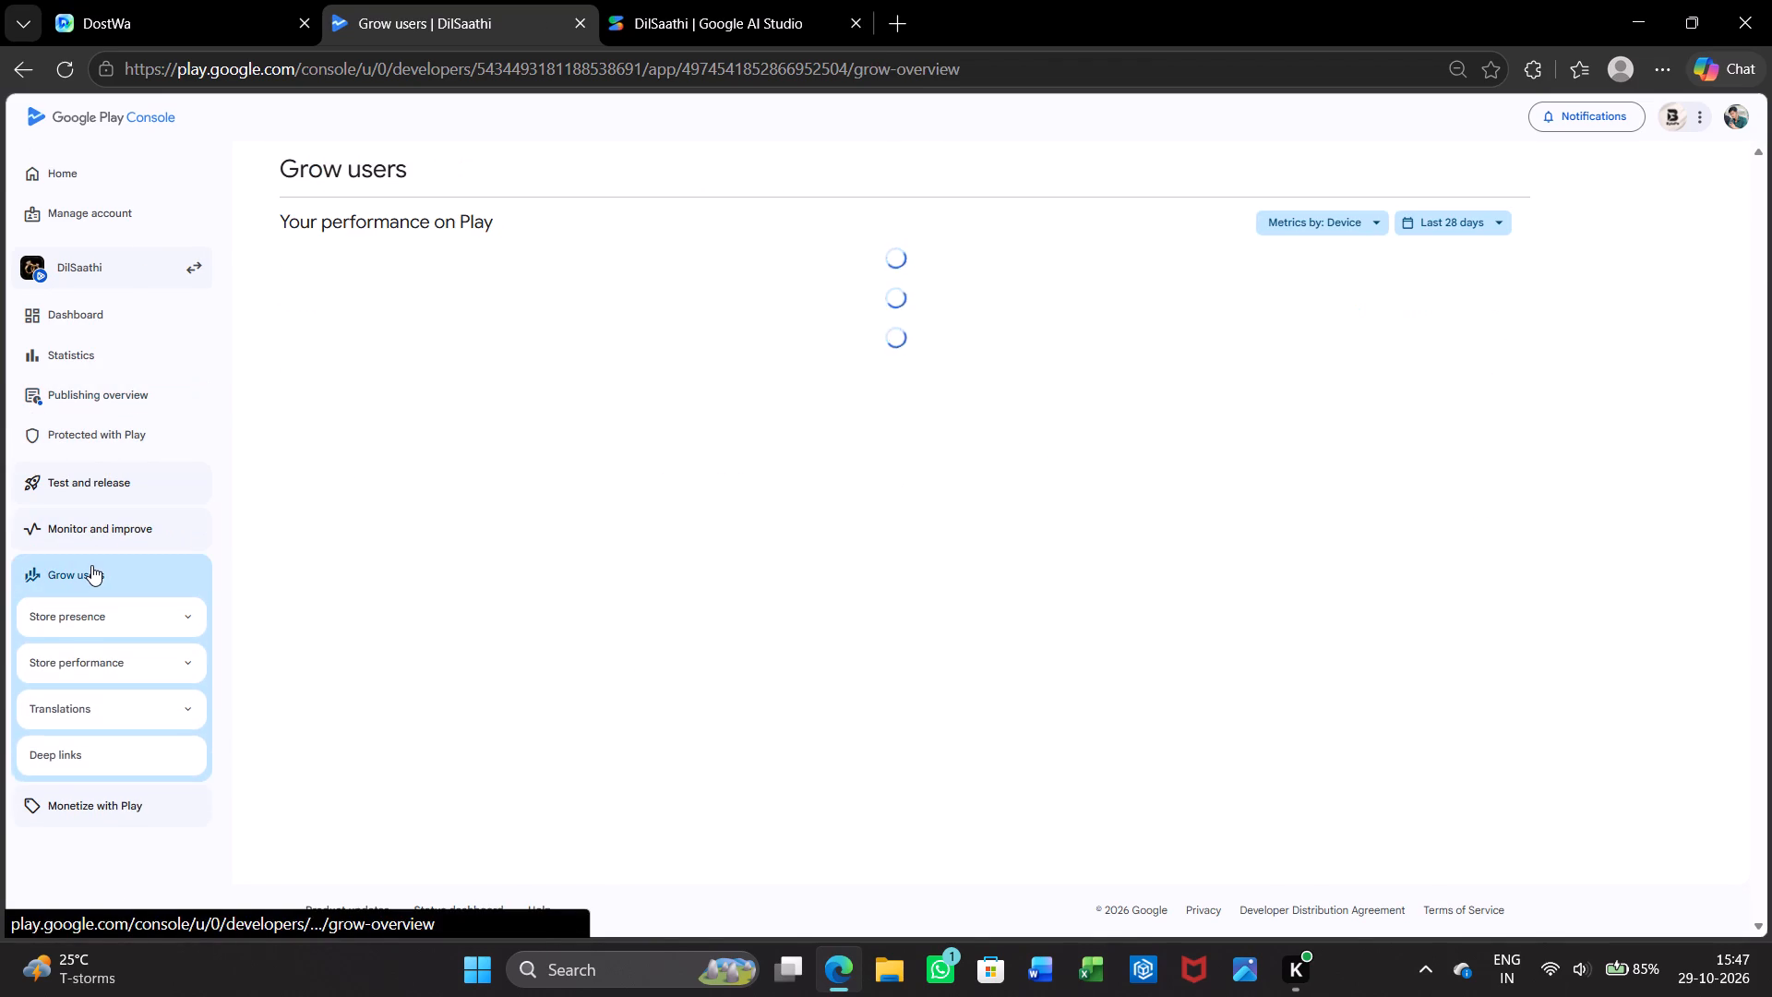
click(180, 610)
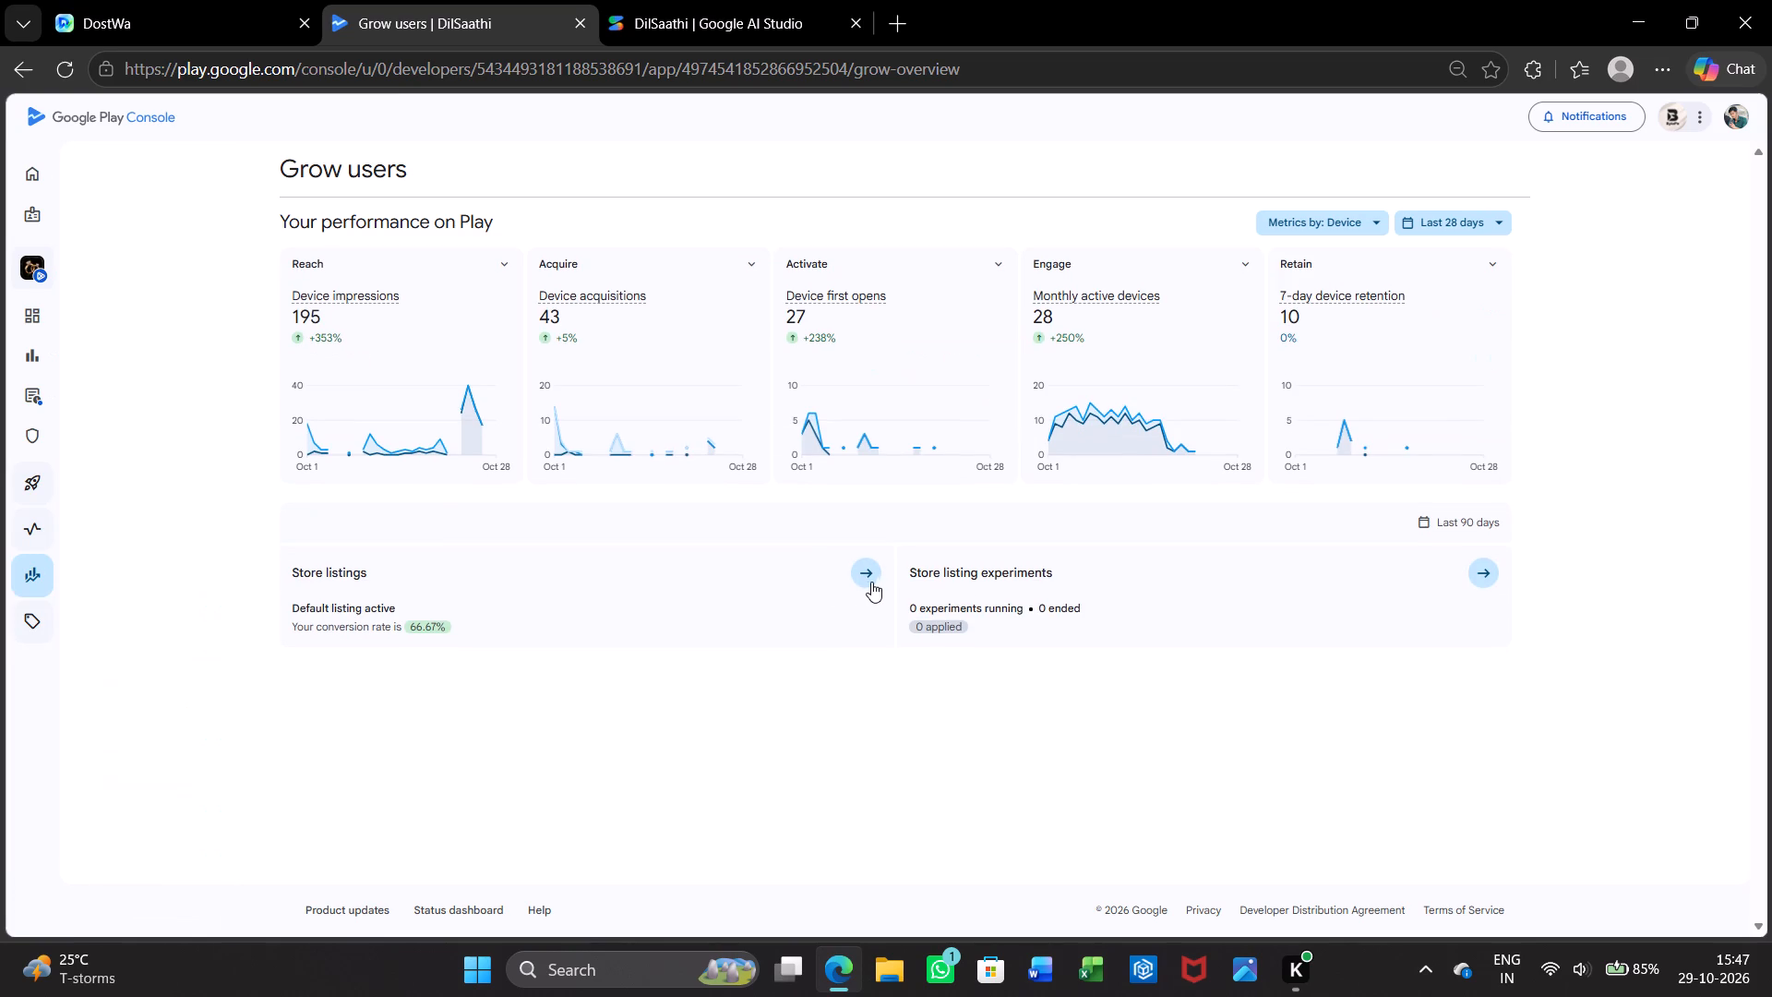
click(874, 581)
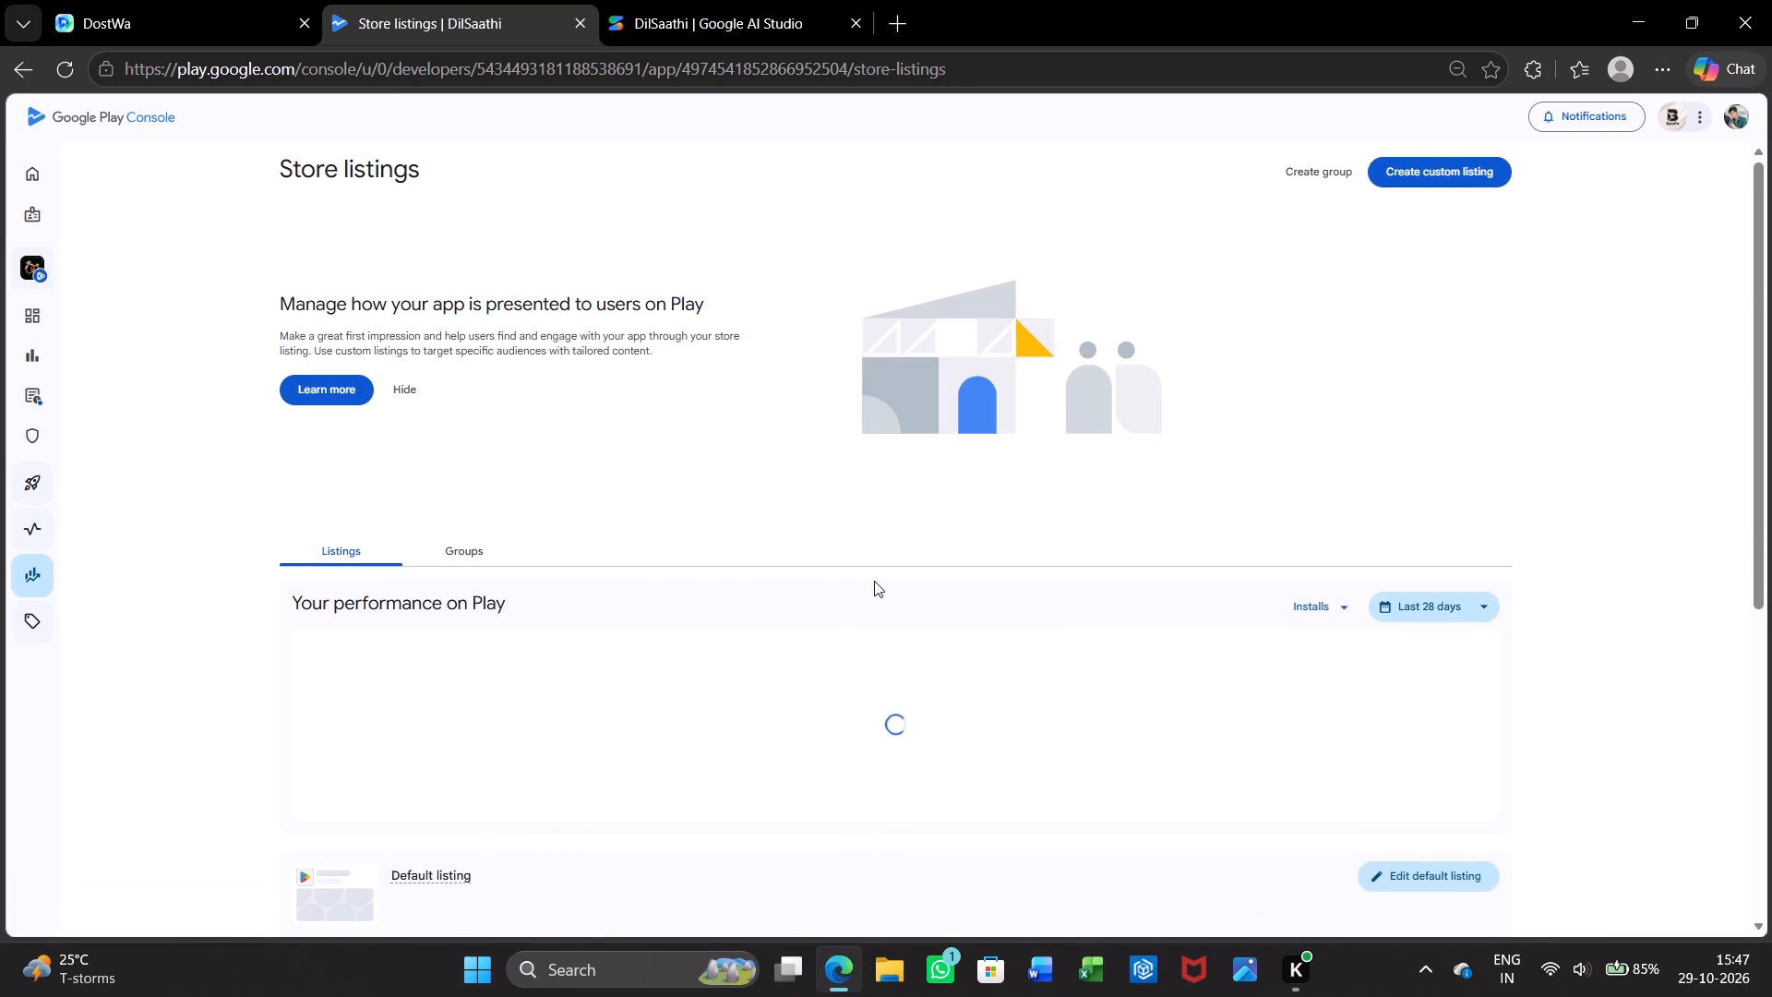
scroll(672, 582, down, 2)
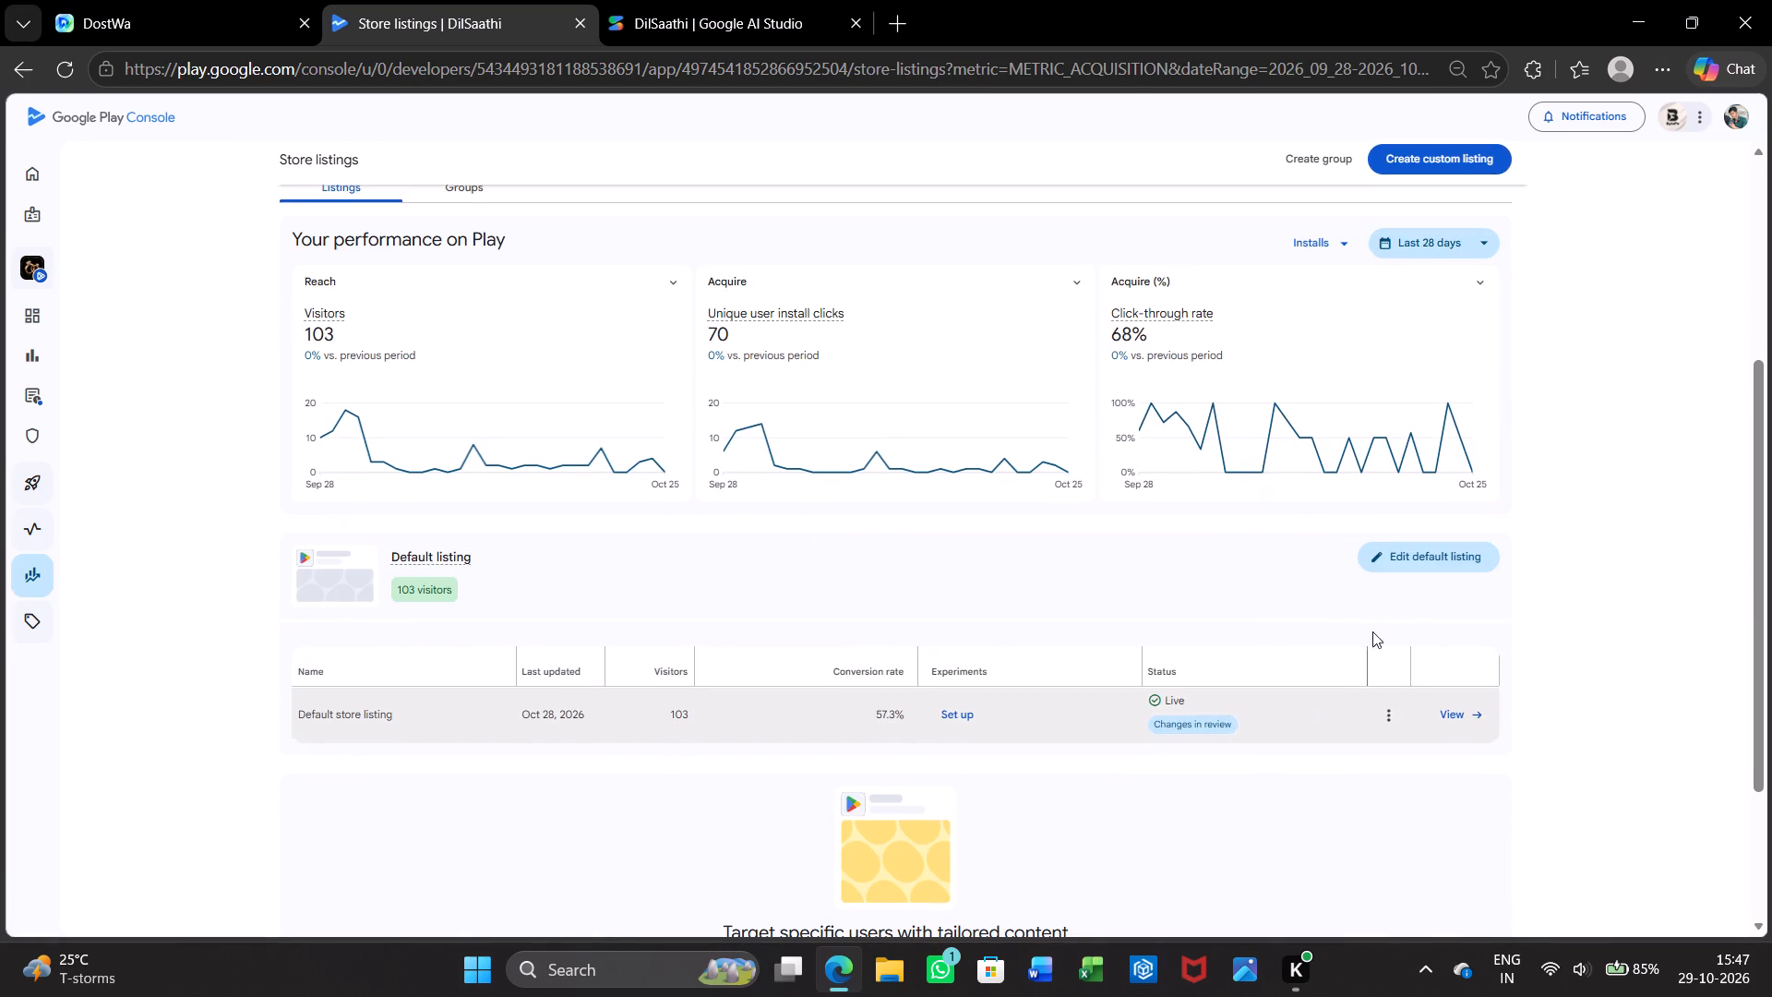
click(1454, 545)
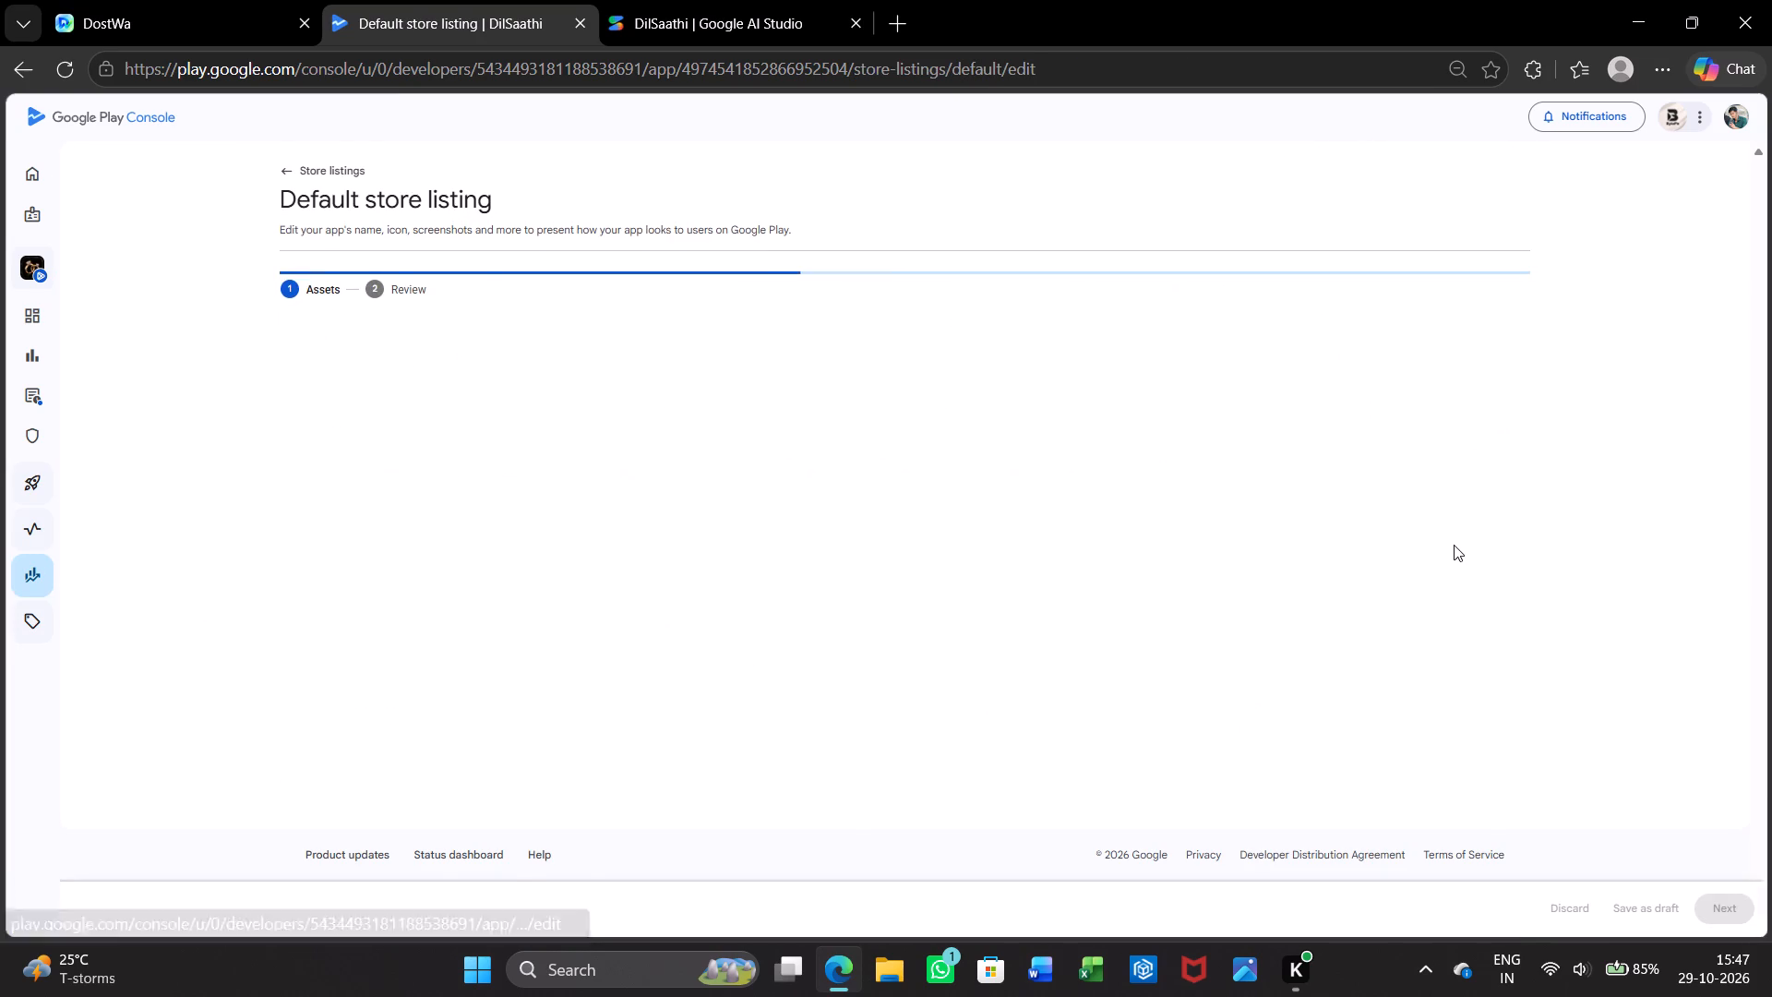
scroll(627, 658, down, 1)
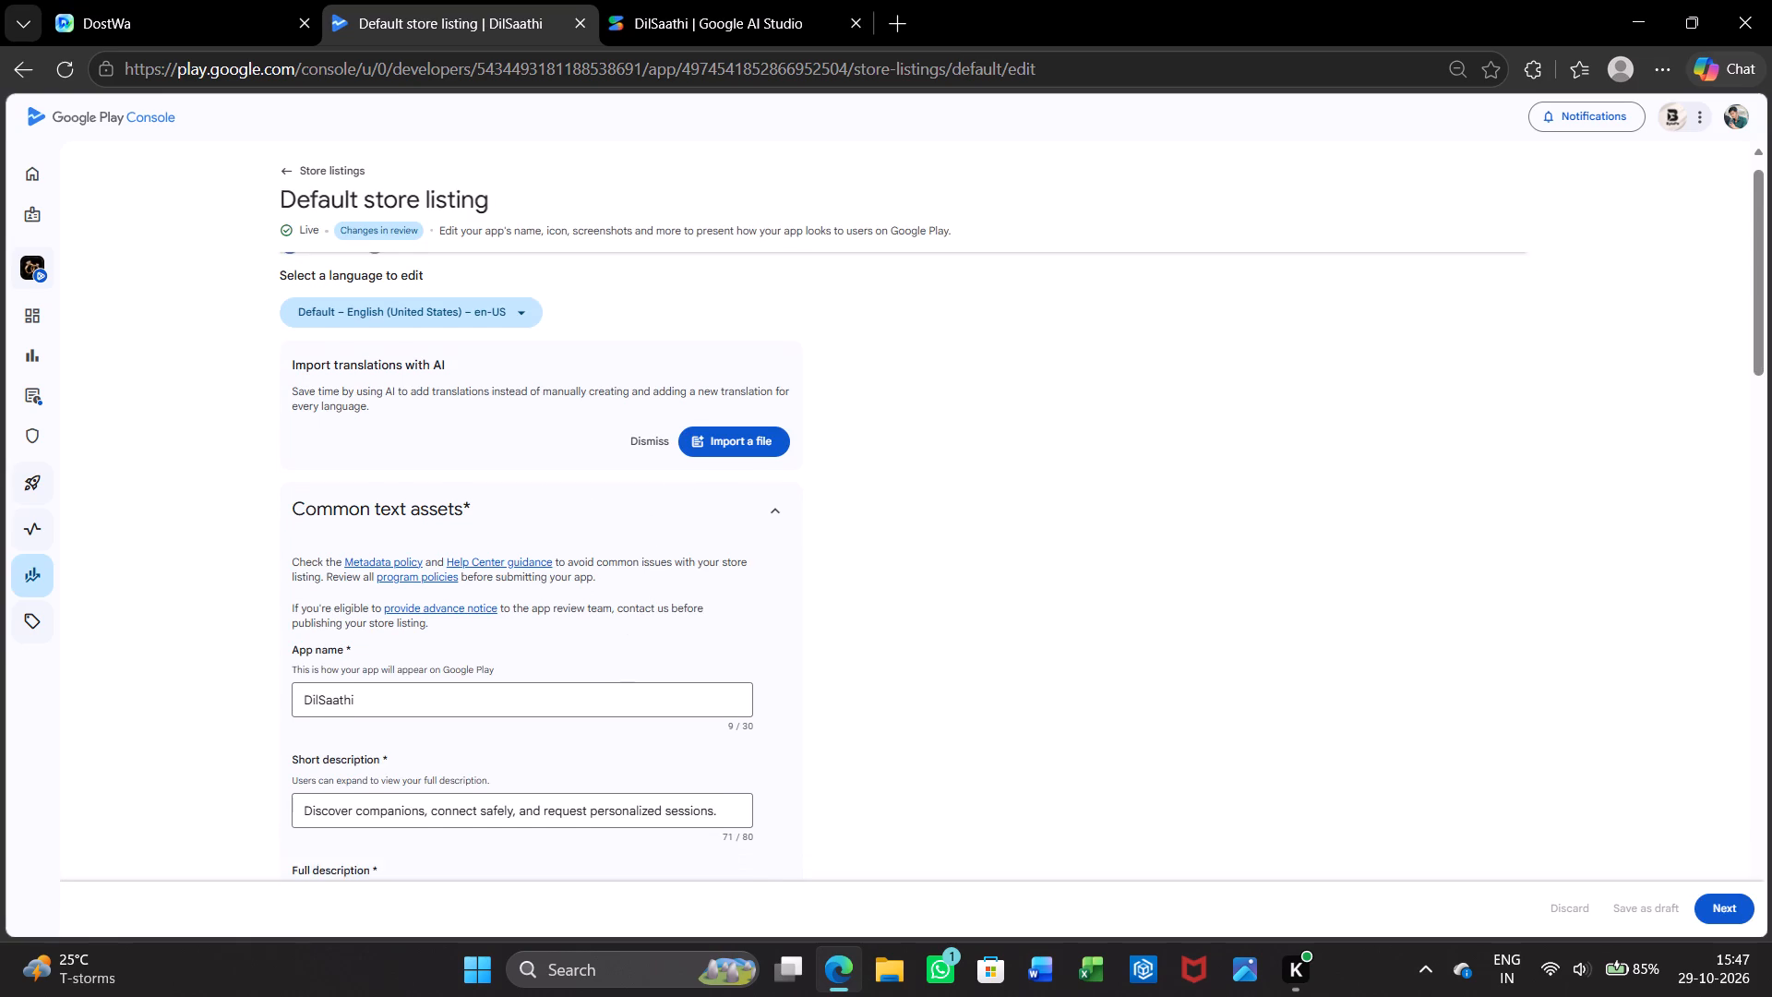
scroll(627, 658, down, 2)
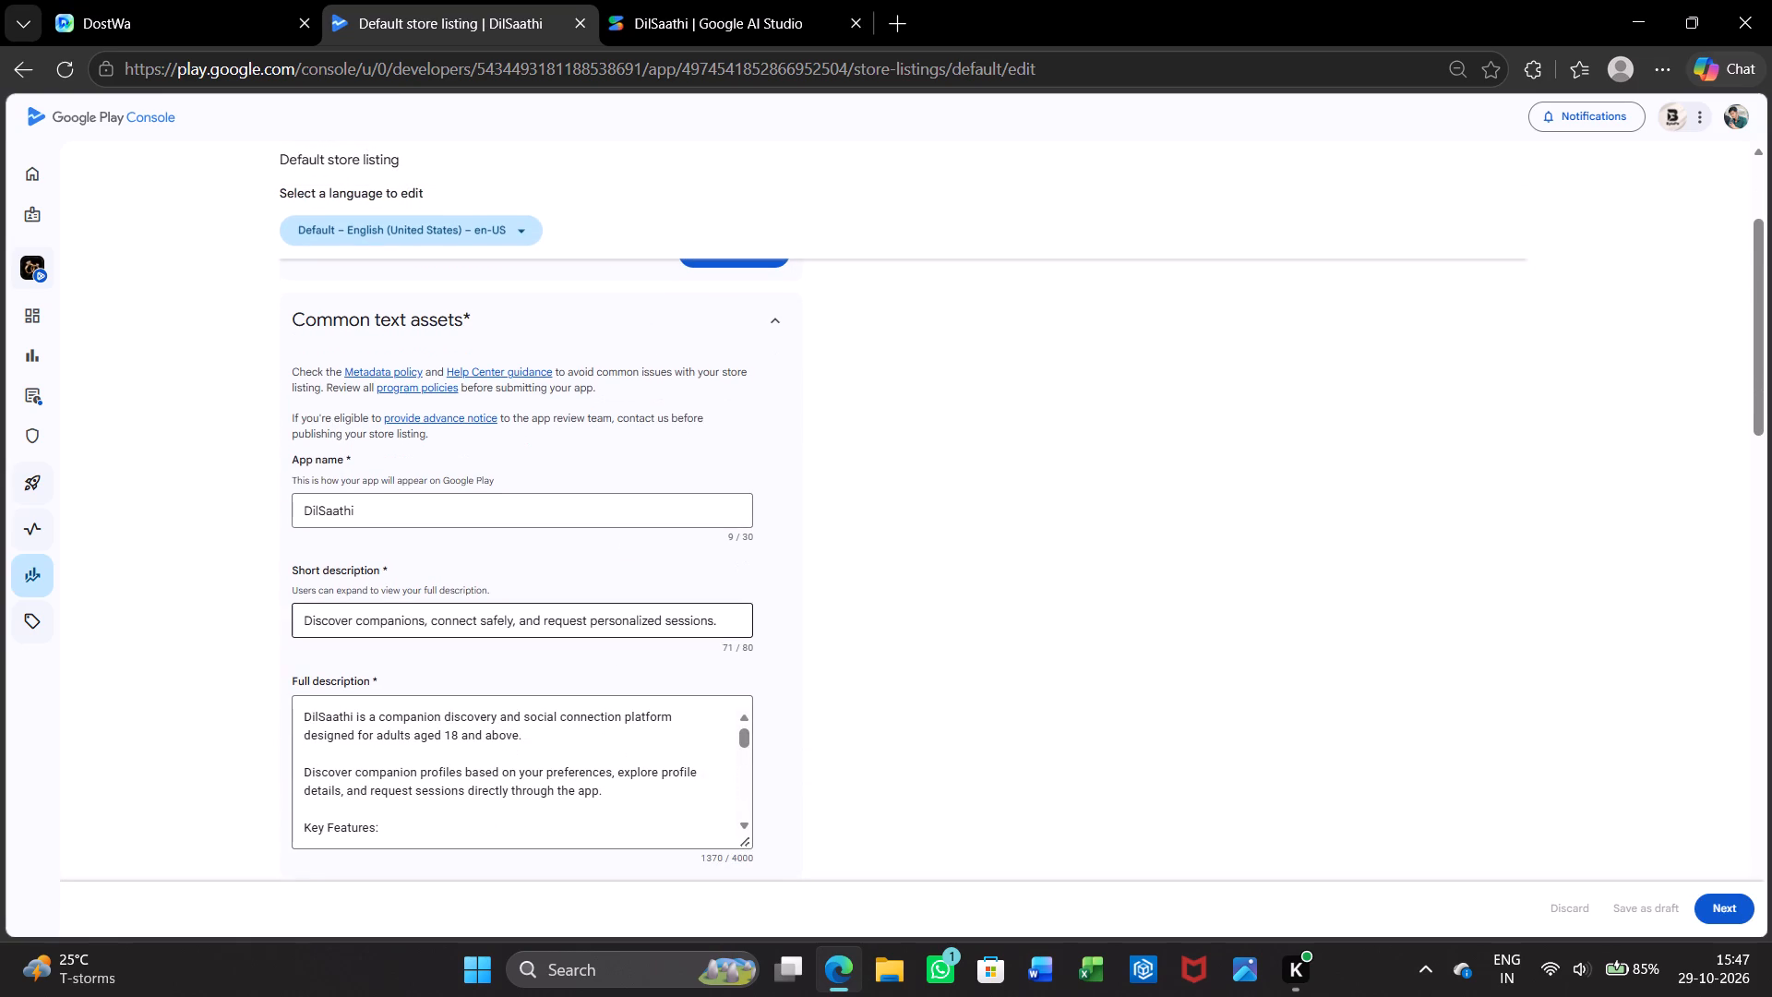
click(463, 512)
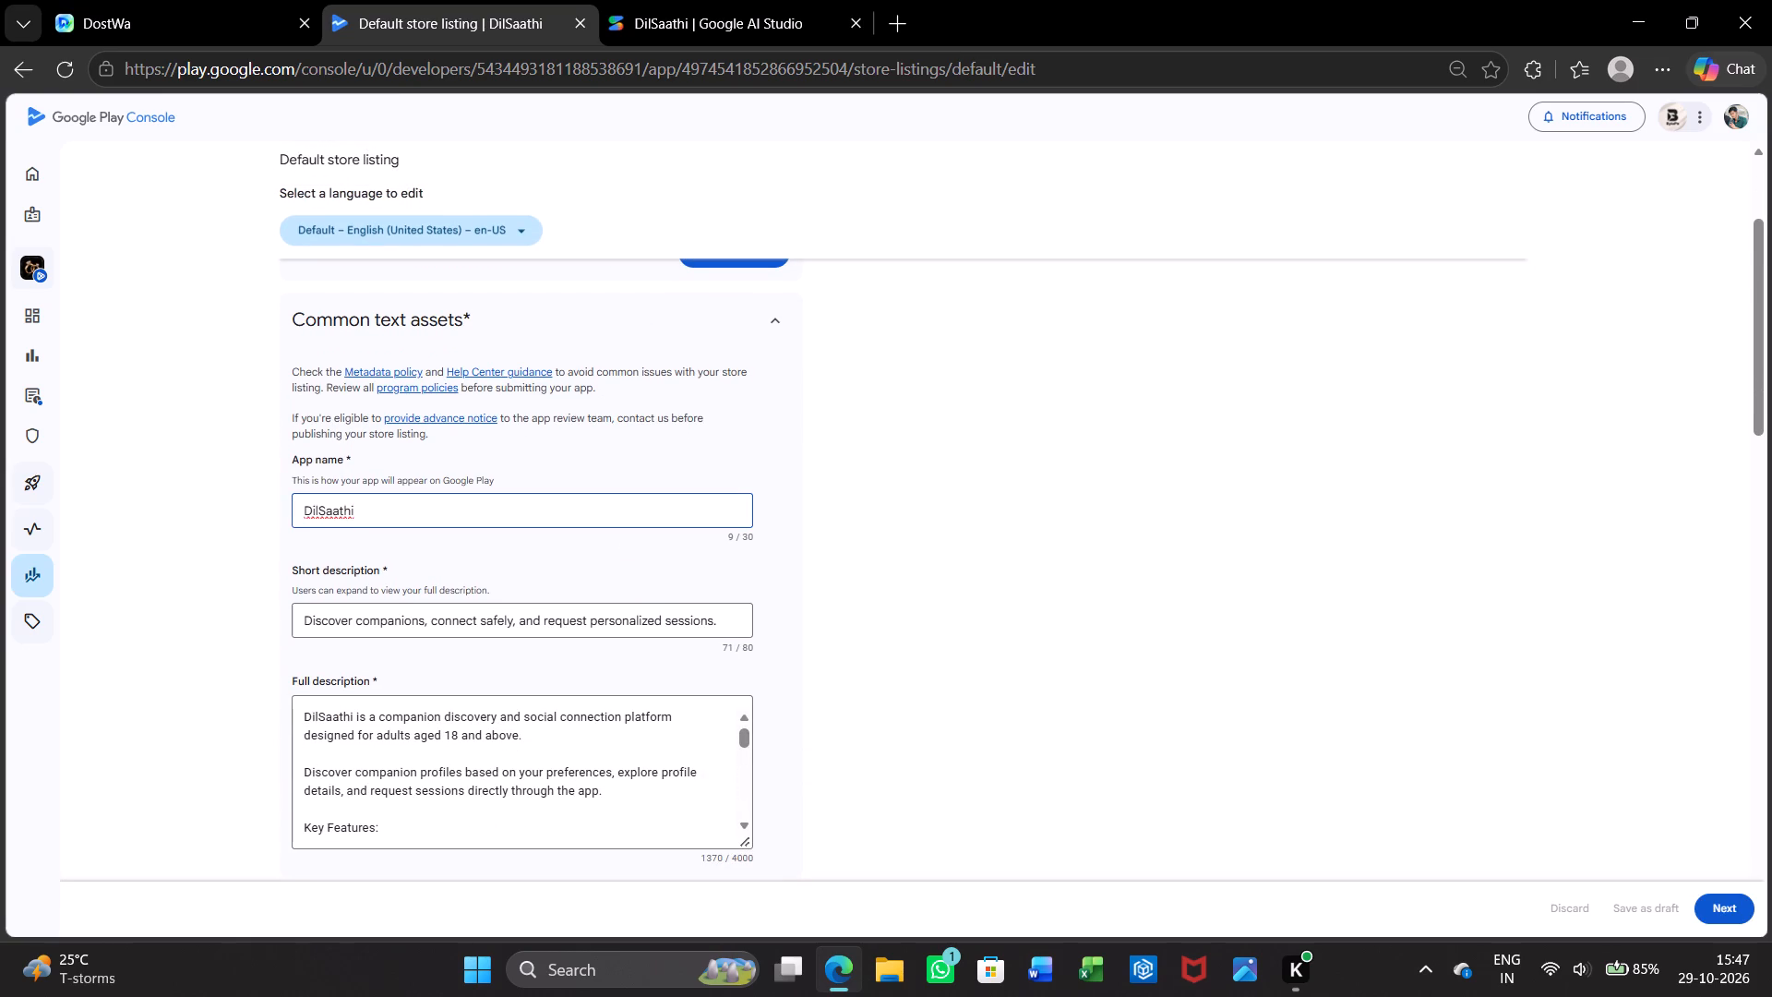
click(184, 470)
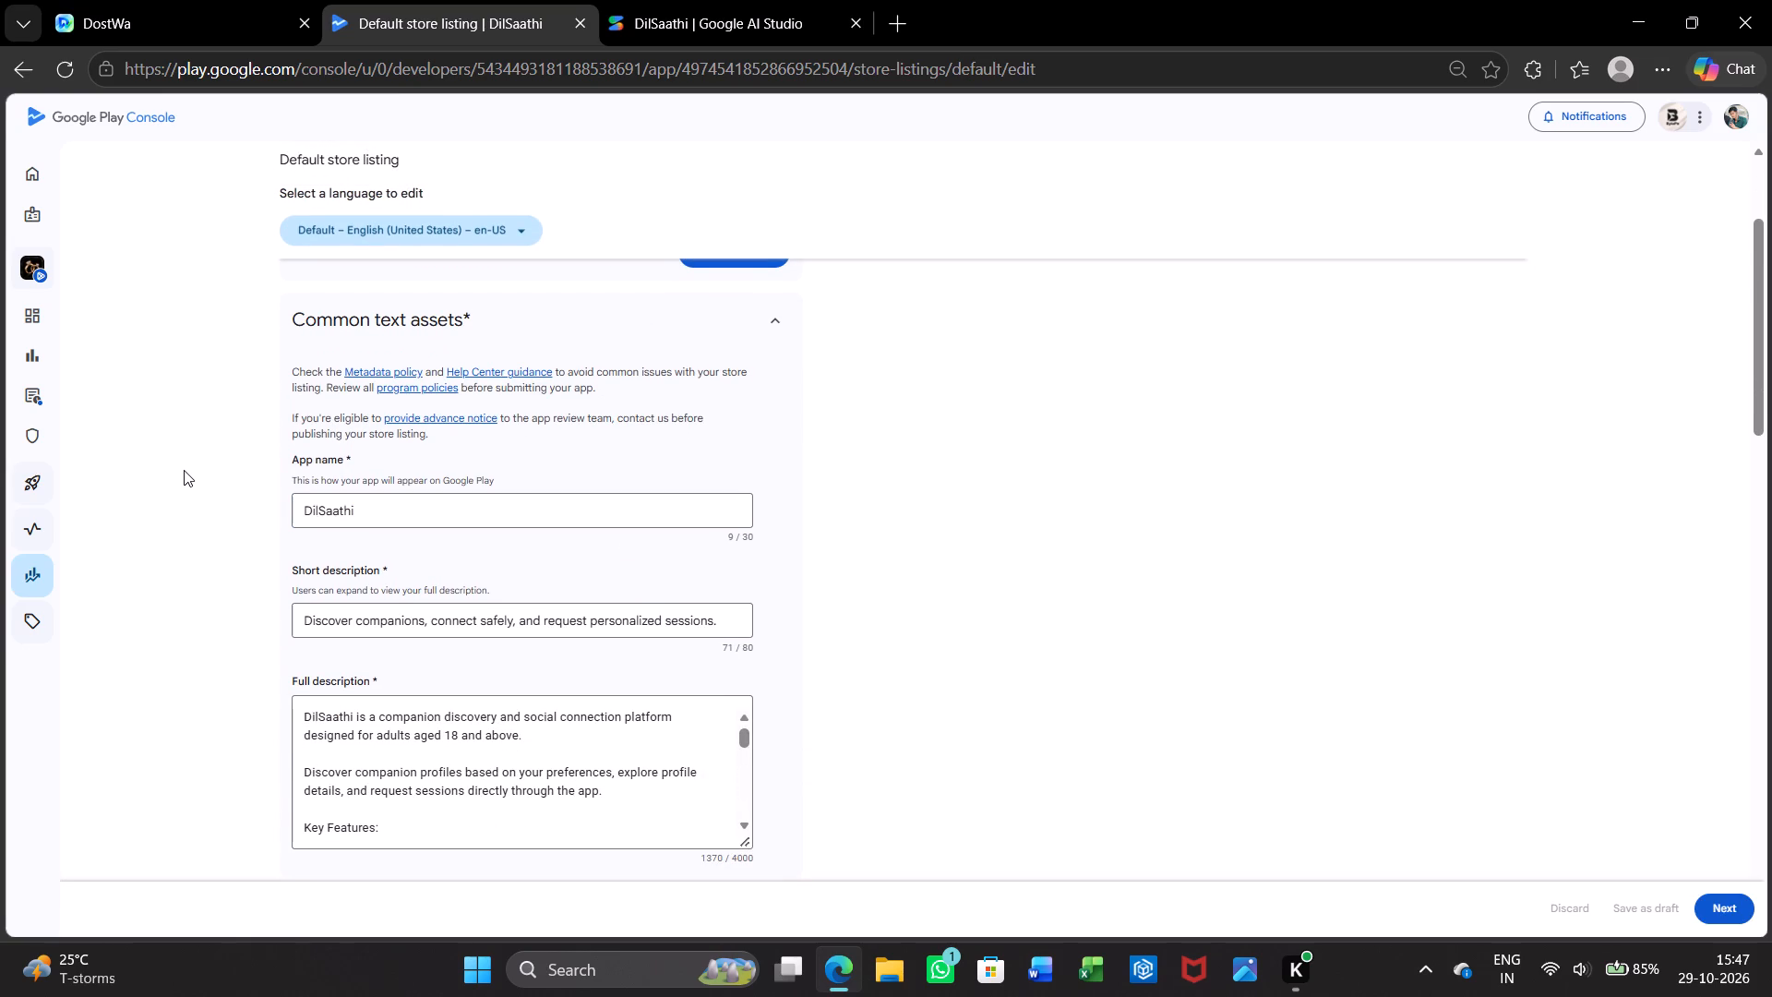
scroll(184, 470, right, 1)
scroll(184, 470, up, 1)
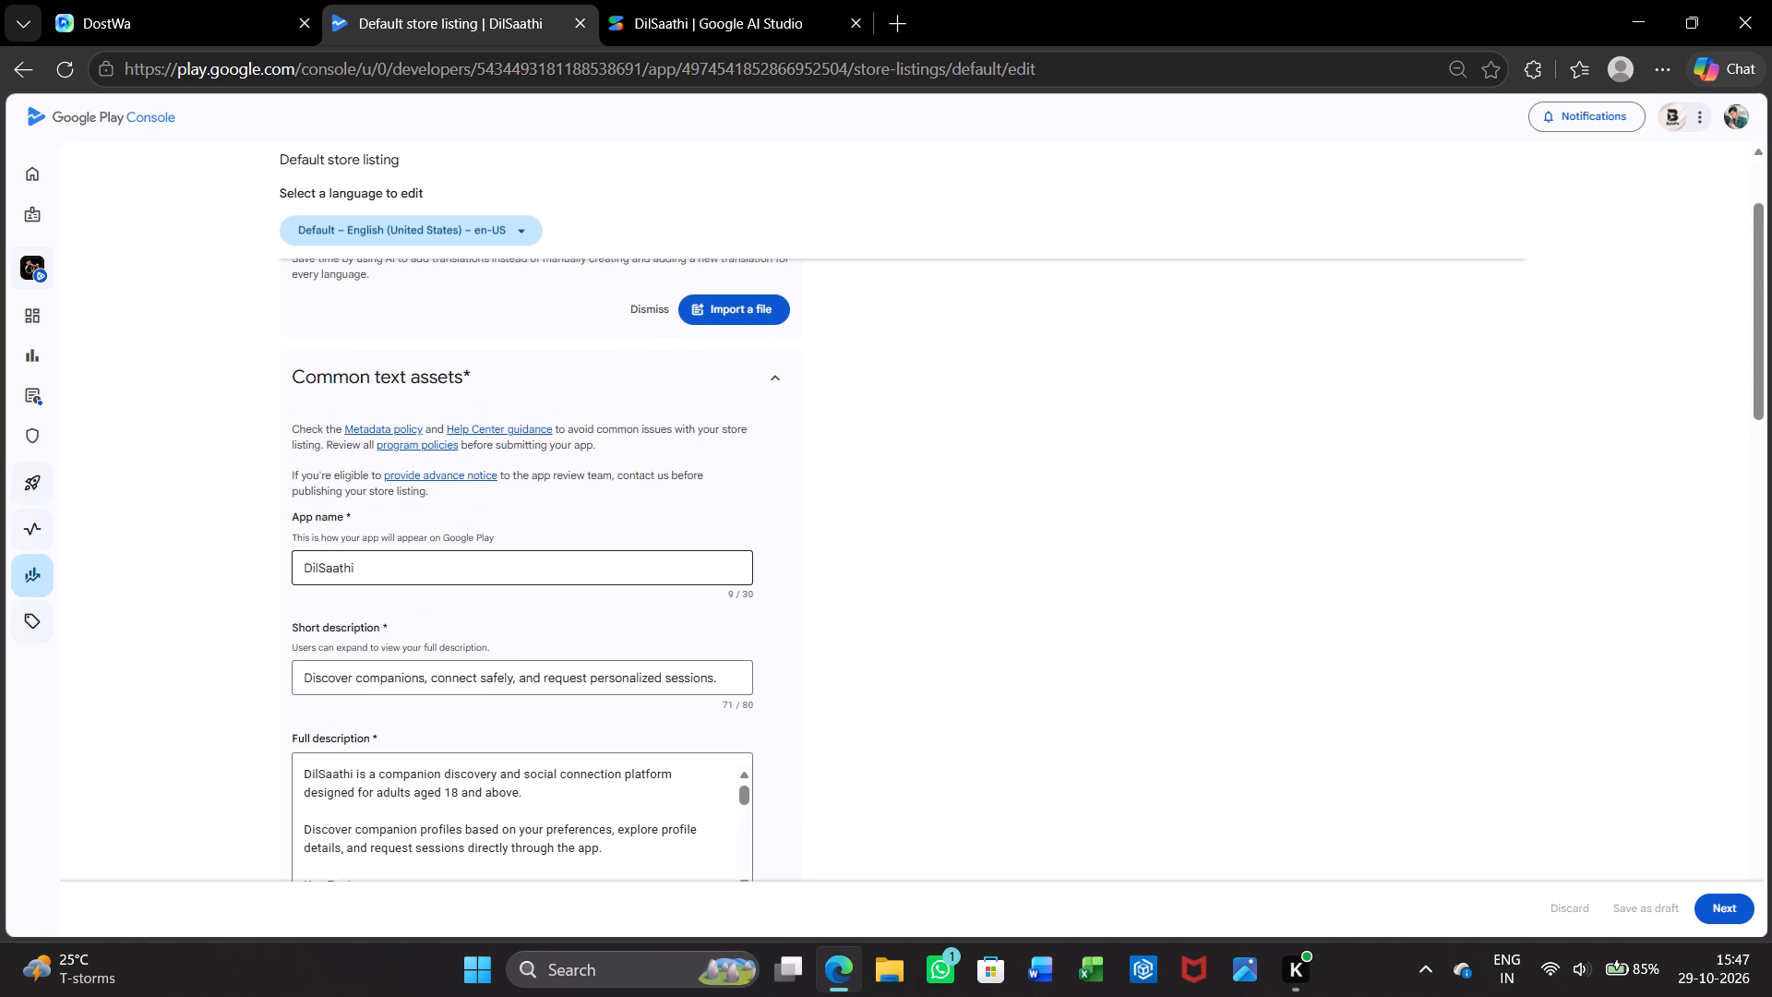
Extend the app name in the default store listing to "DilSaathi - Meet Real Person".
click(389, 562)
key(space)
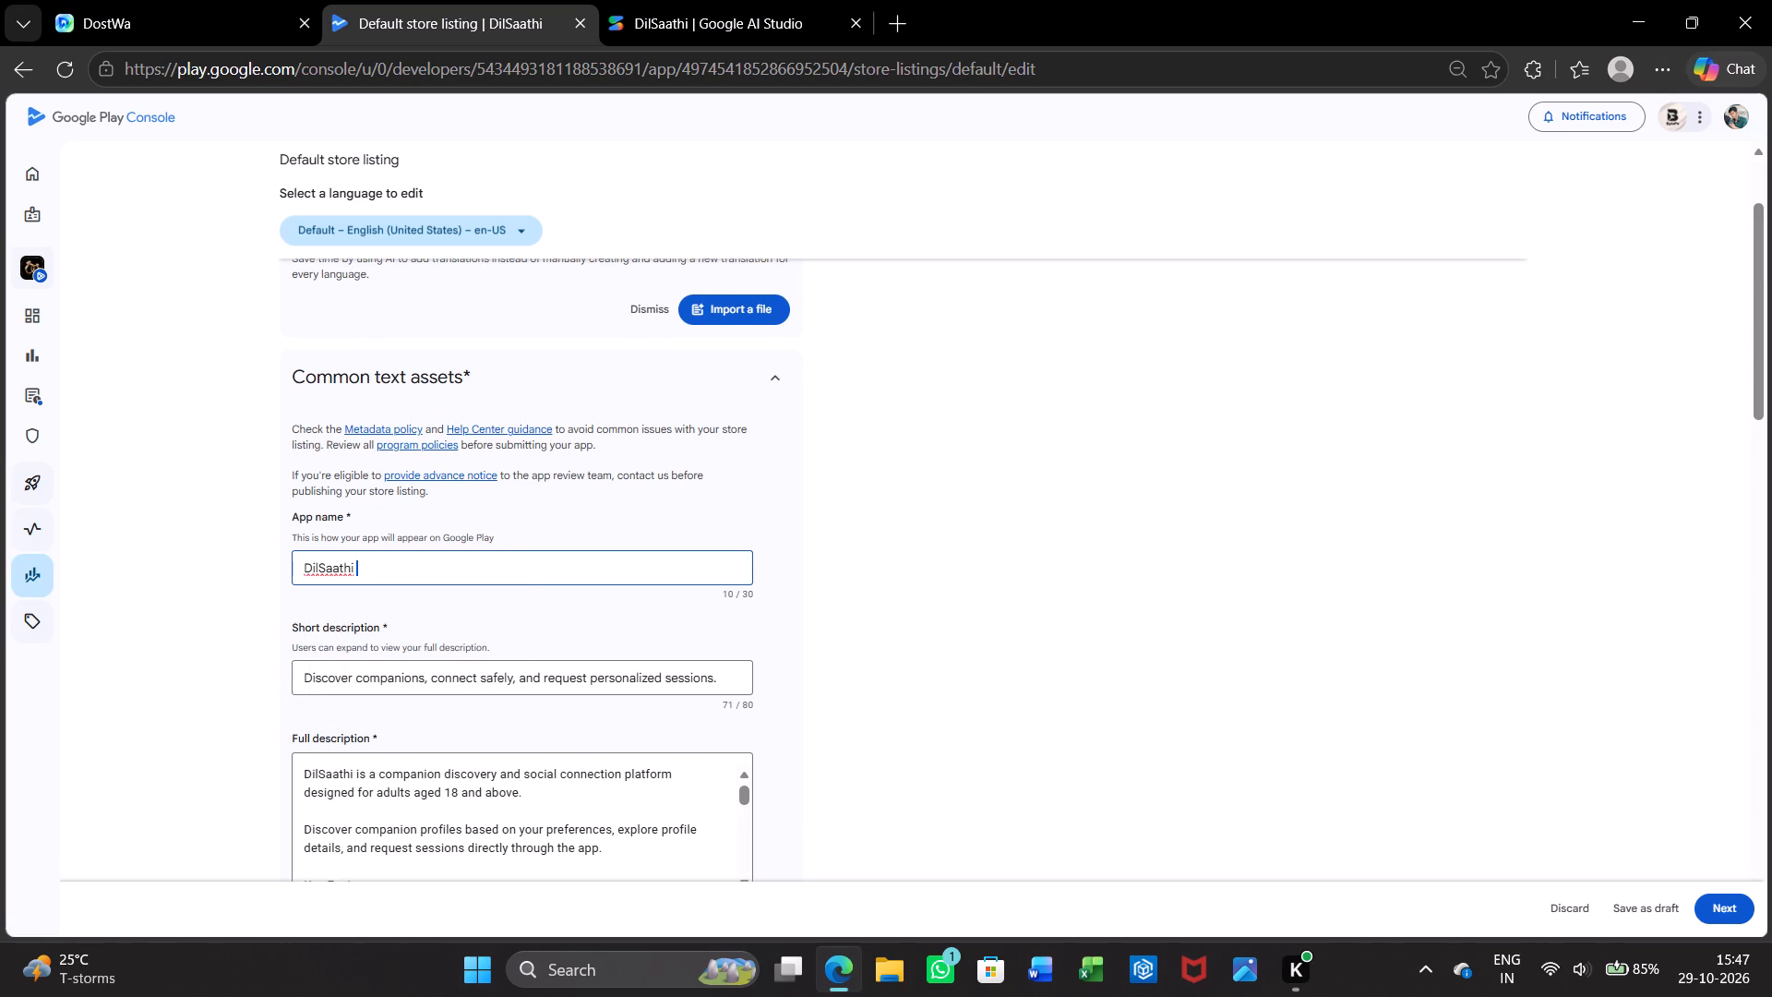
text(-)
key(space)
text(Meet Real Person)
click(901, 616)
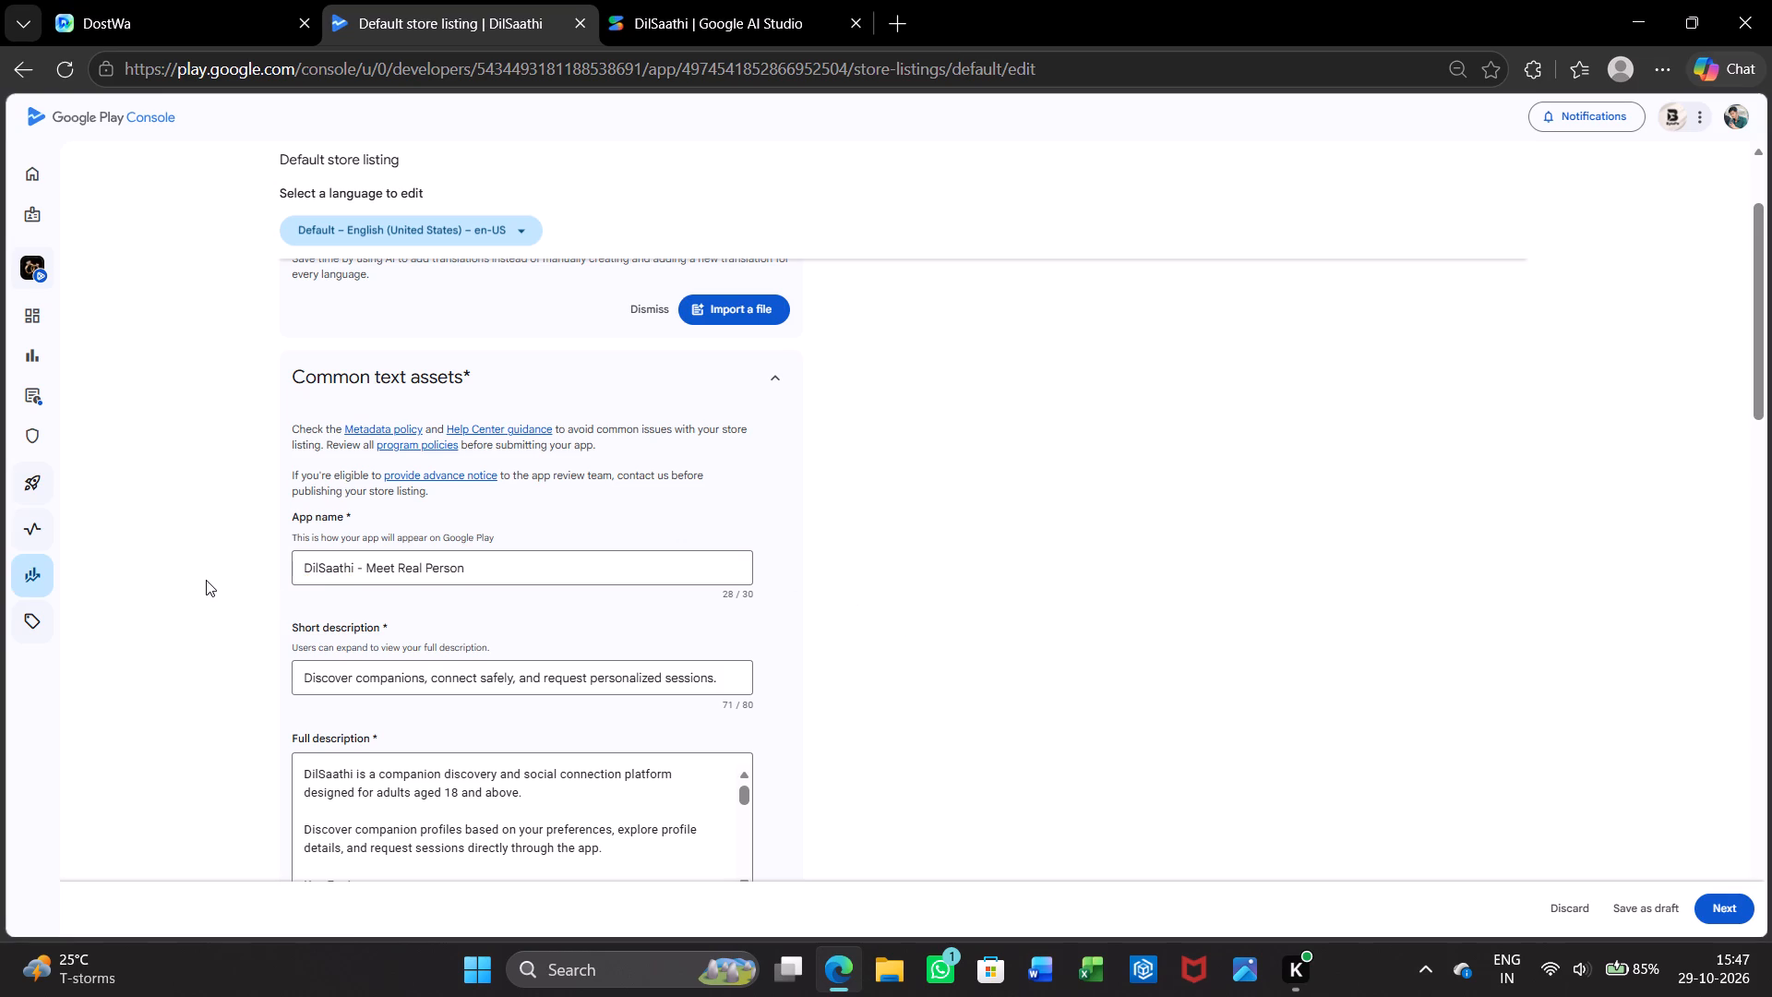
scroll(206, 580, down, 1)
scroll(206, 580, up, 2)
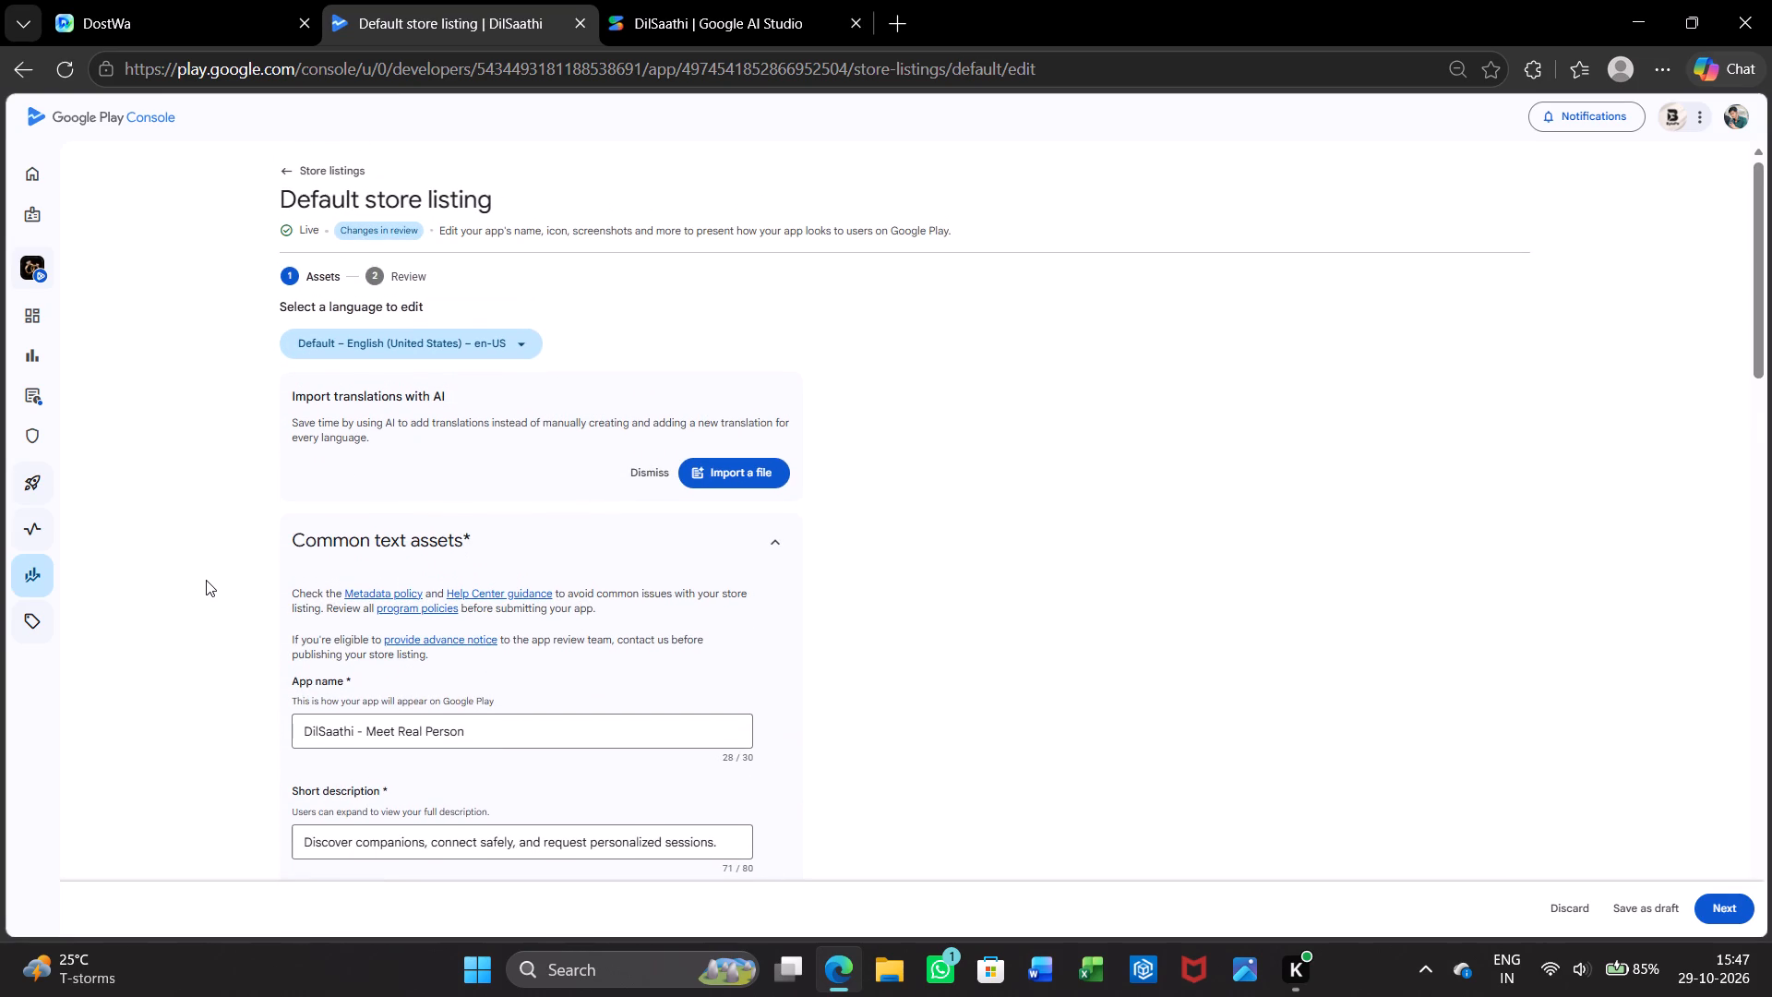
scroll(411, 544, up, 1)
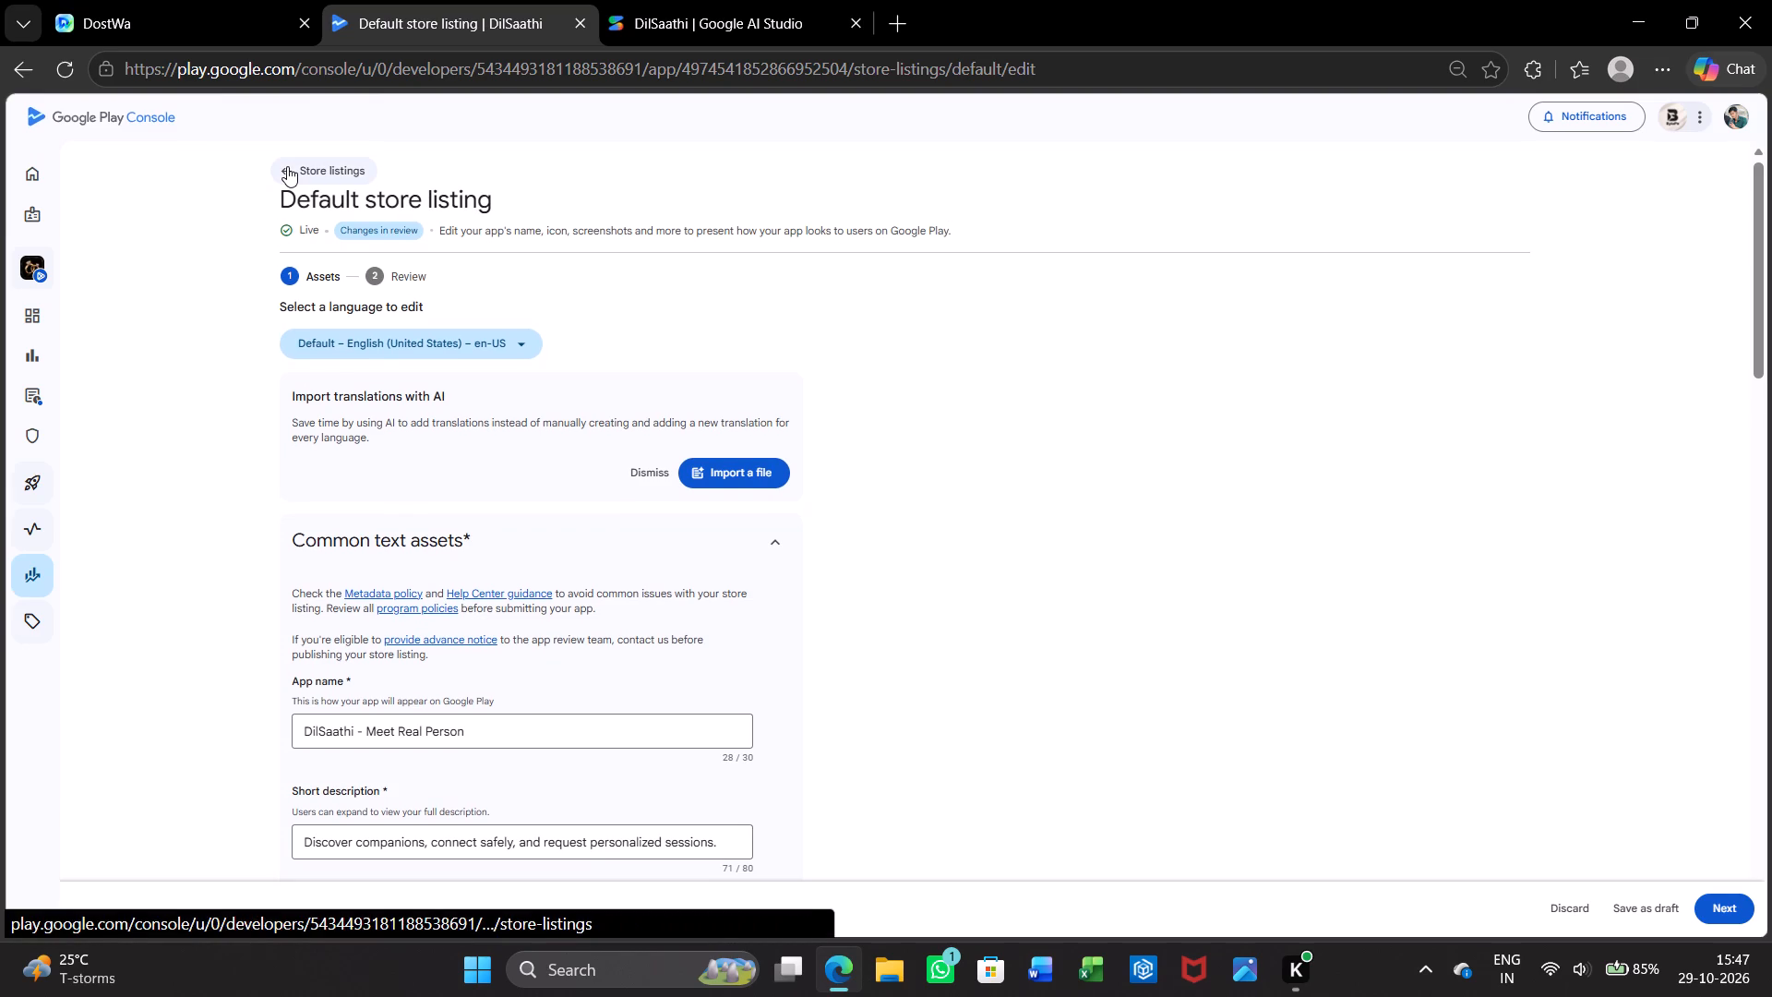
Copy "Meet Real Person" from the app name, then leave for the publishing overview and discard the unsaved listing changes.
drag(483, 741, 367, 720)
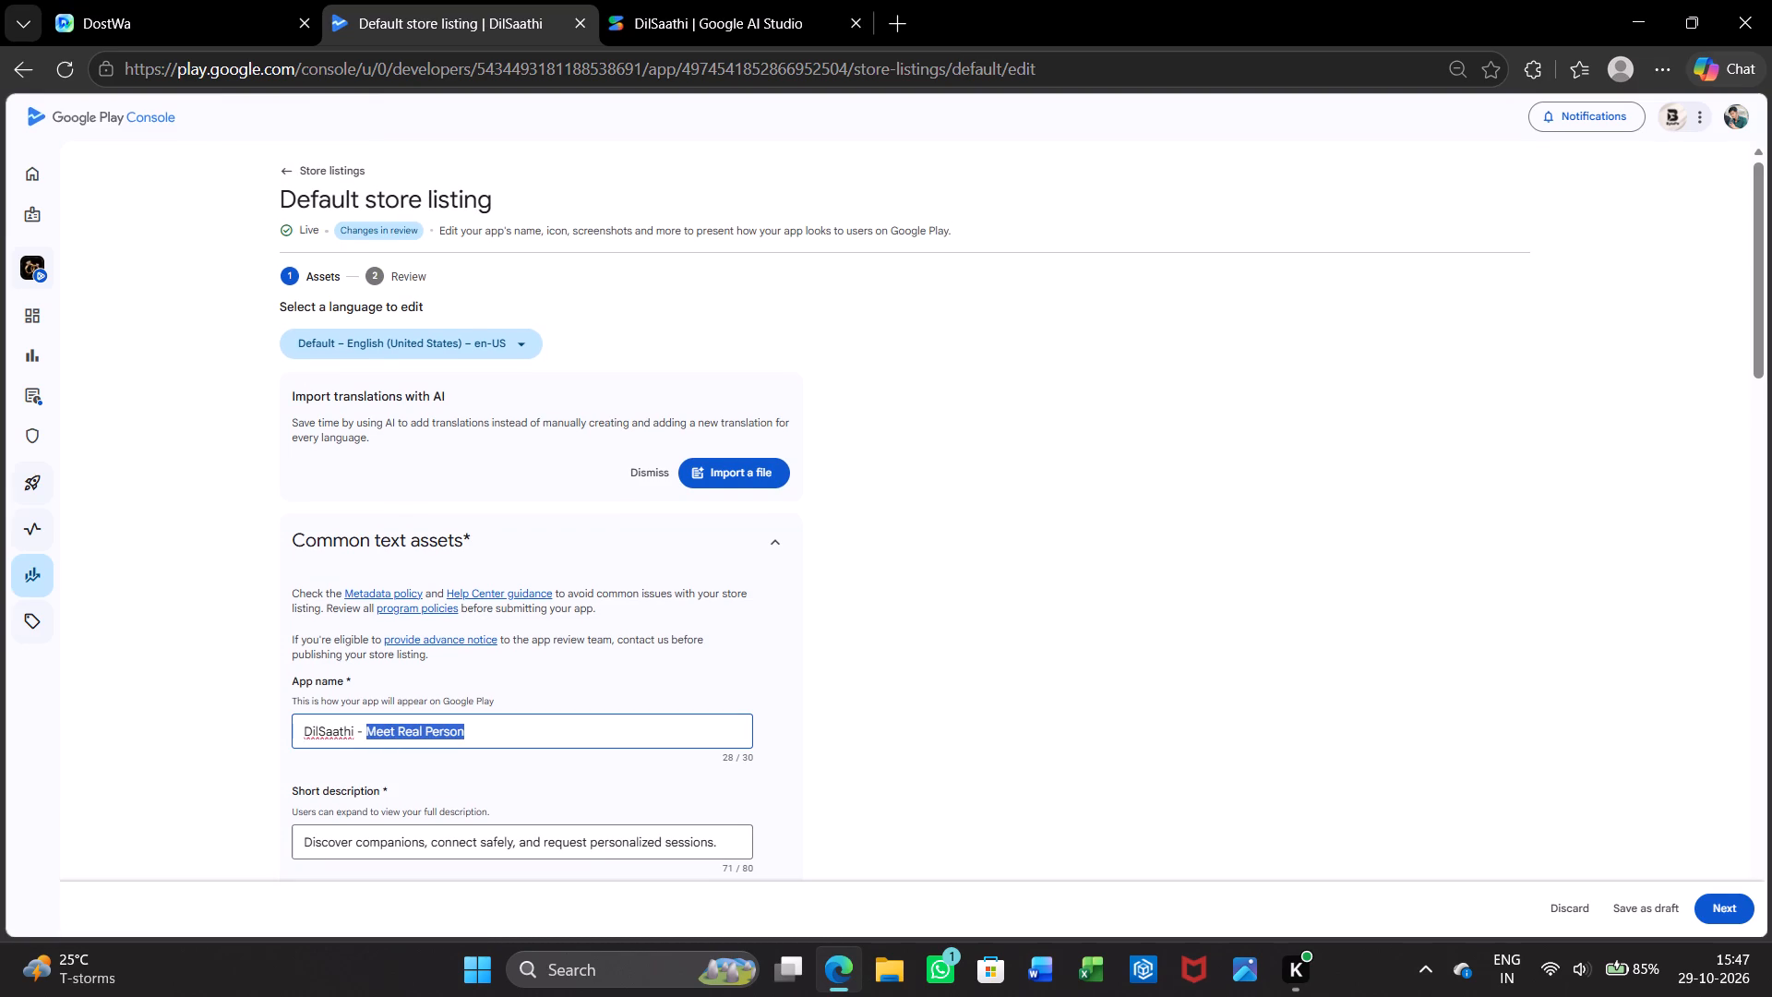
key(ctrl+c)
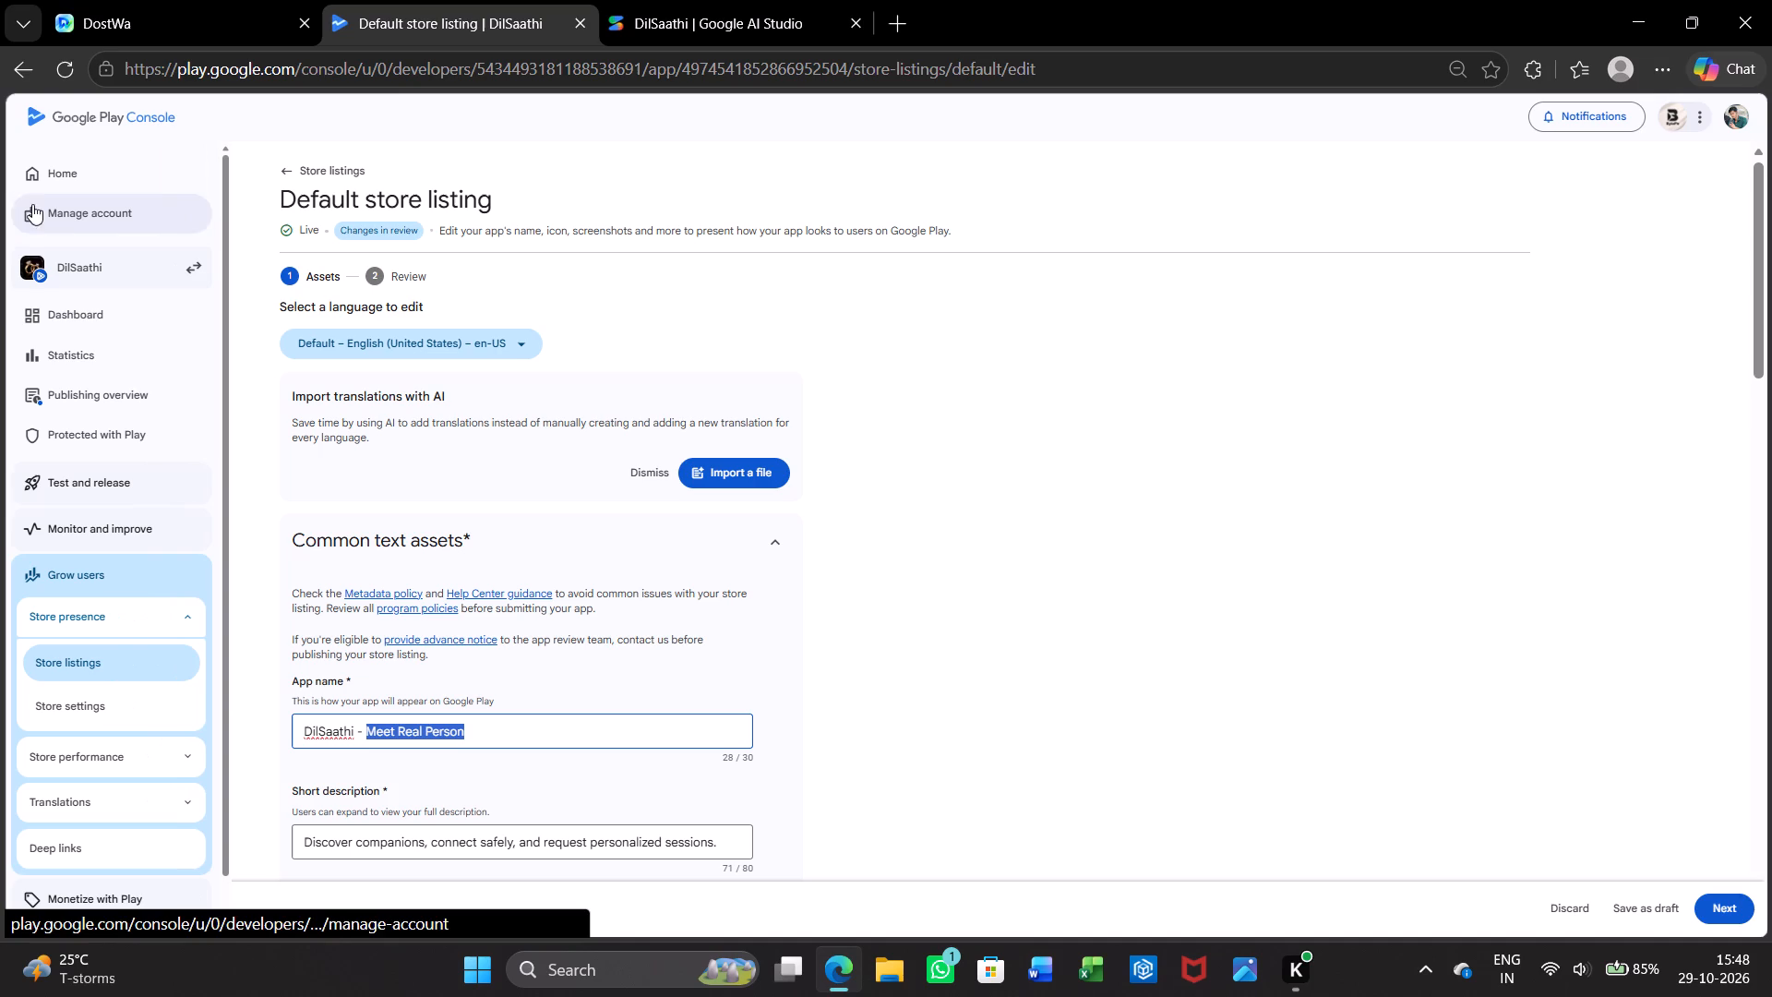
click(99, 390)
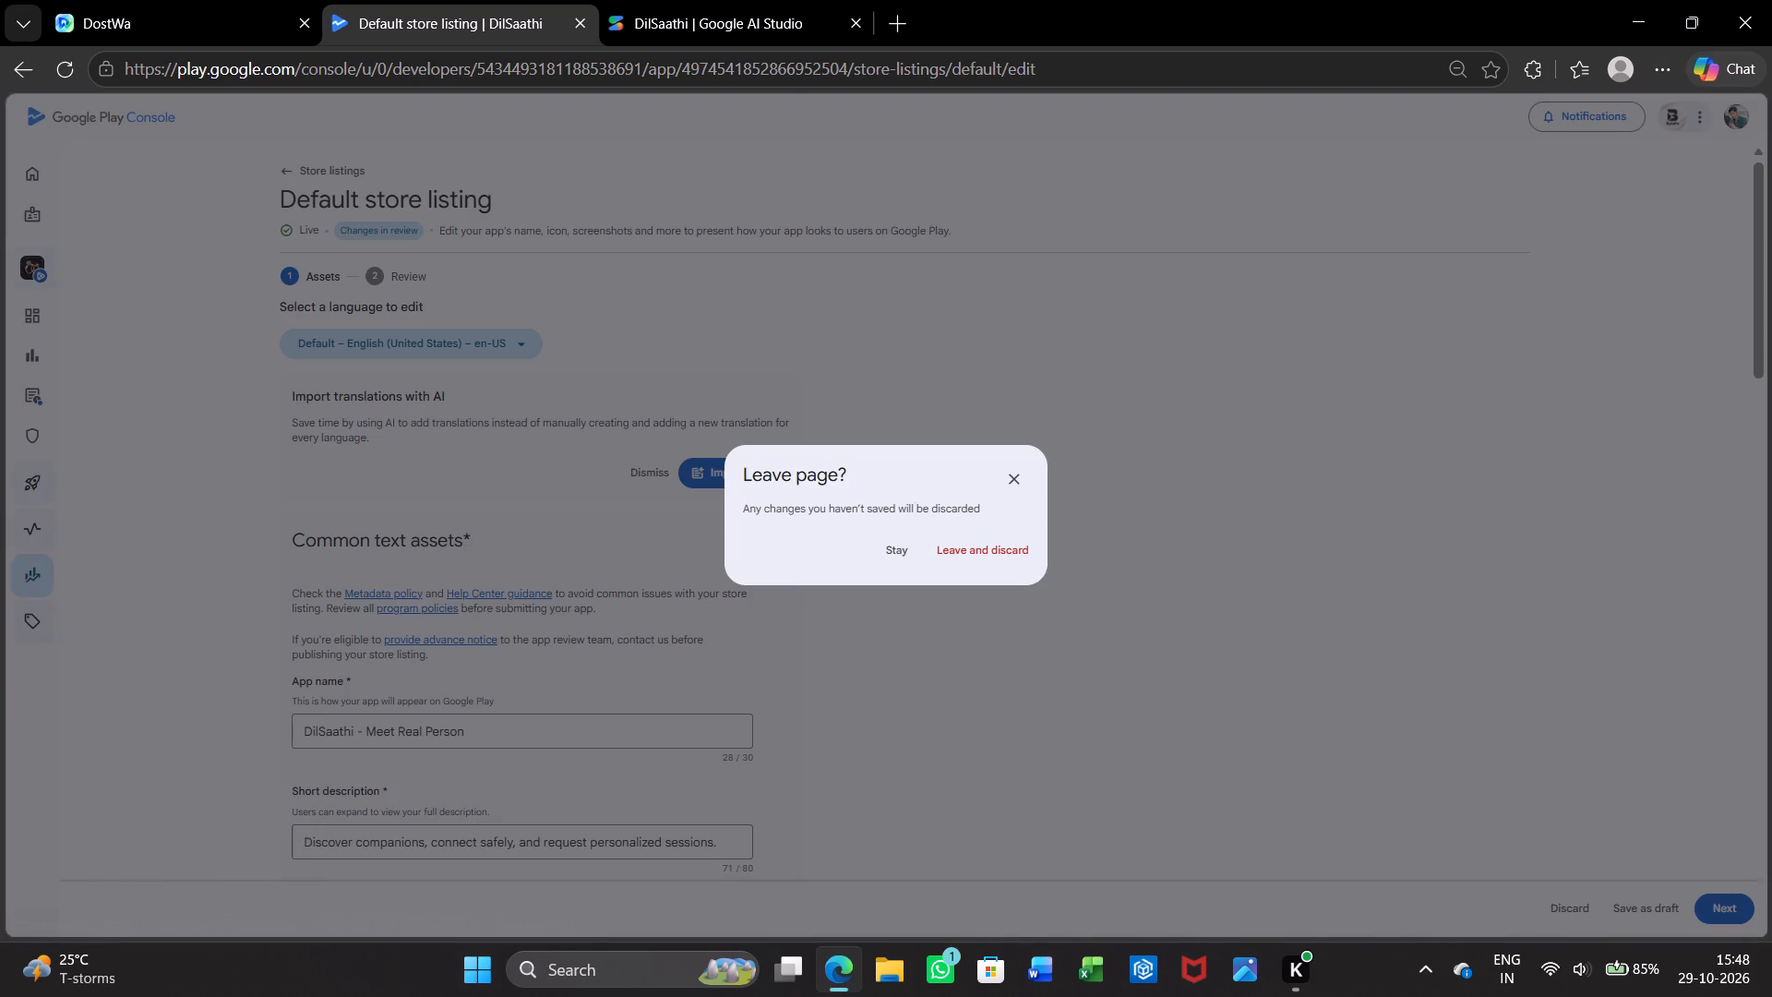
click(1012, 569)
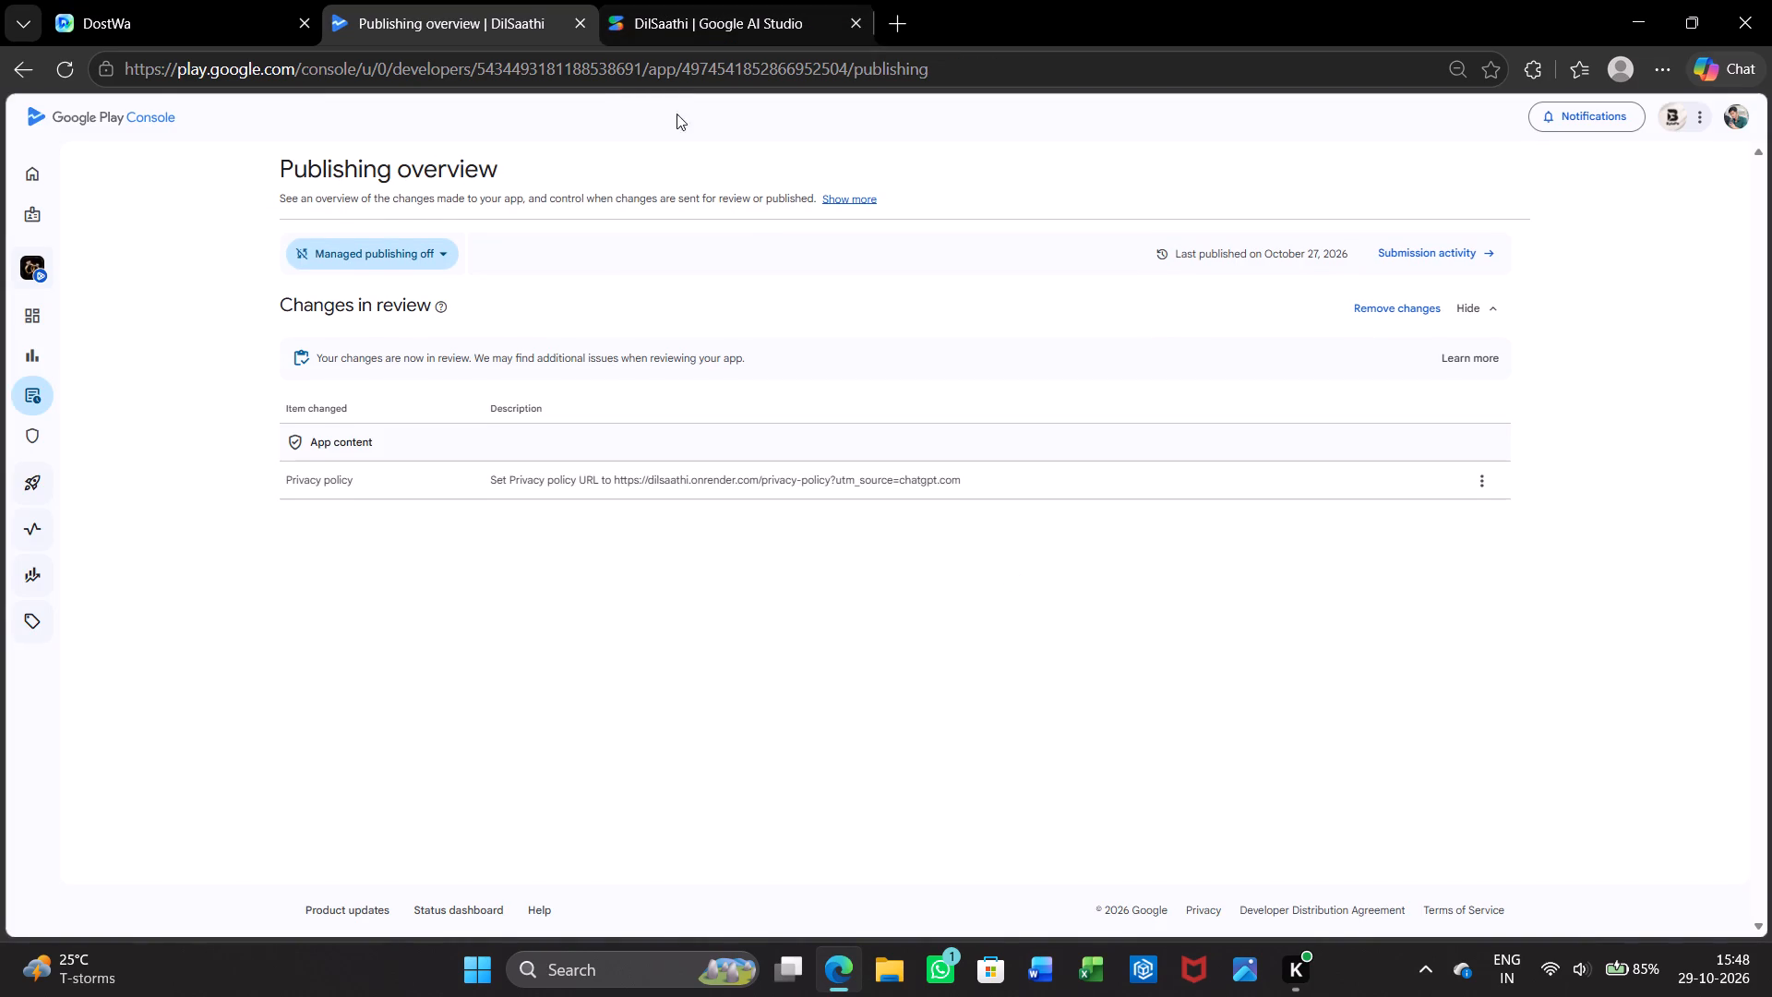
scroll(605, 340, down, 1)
click(71, 358)
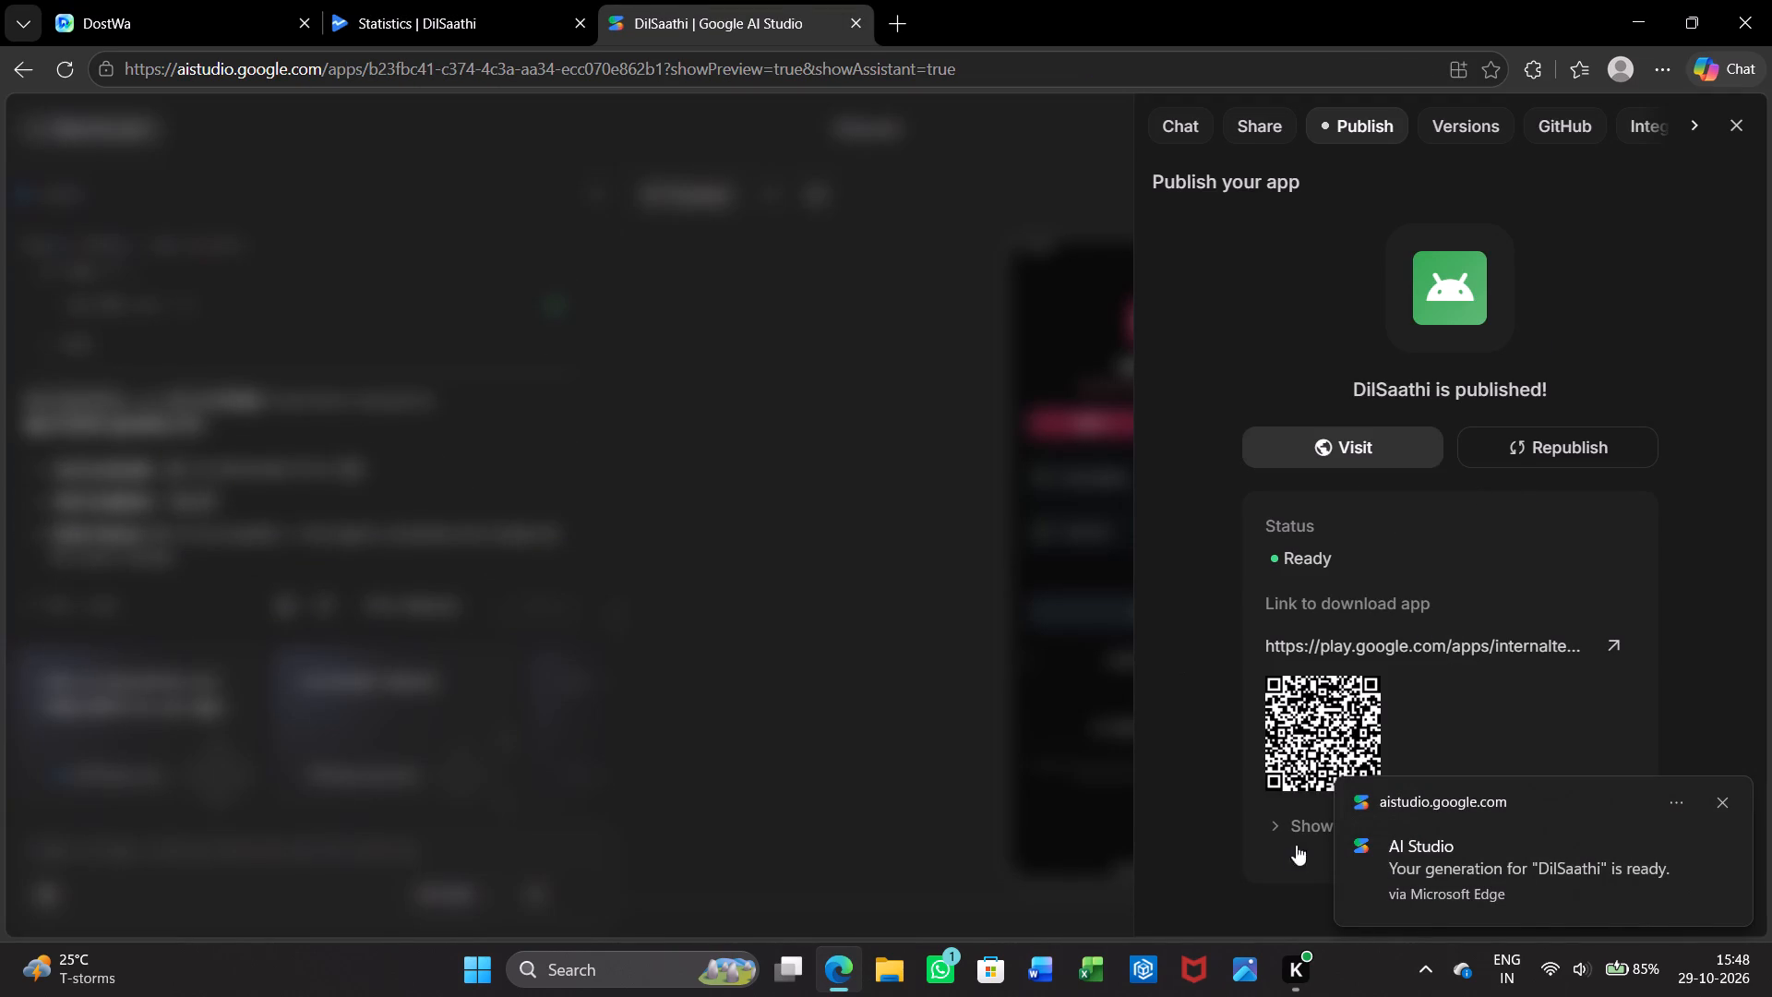
click(1345, 438)
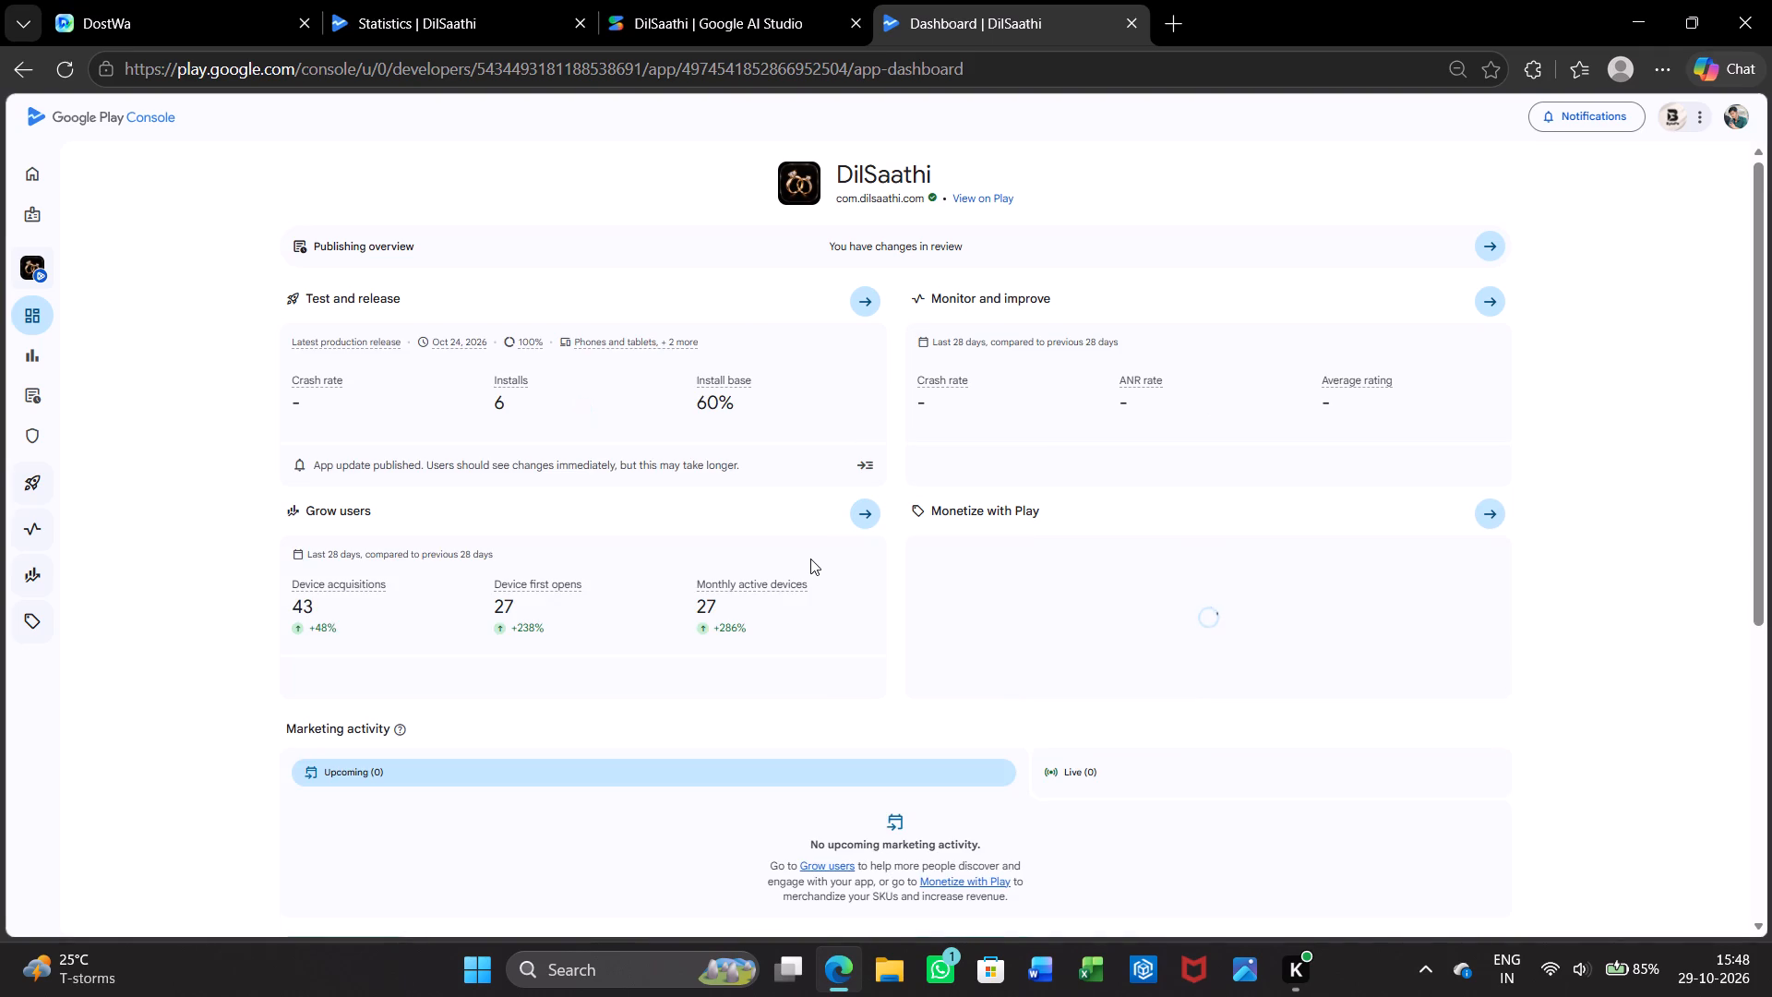
Create a new release on DilSaathi's Closed testing - Alpha track.
click(872, 311)
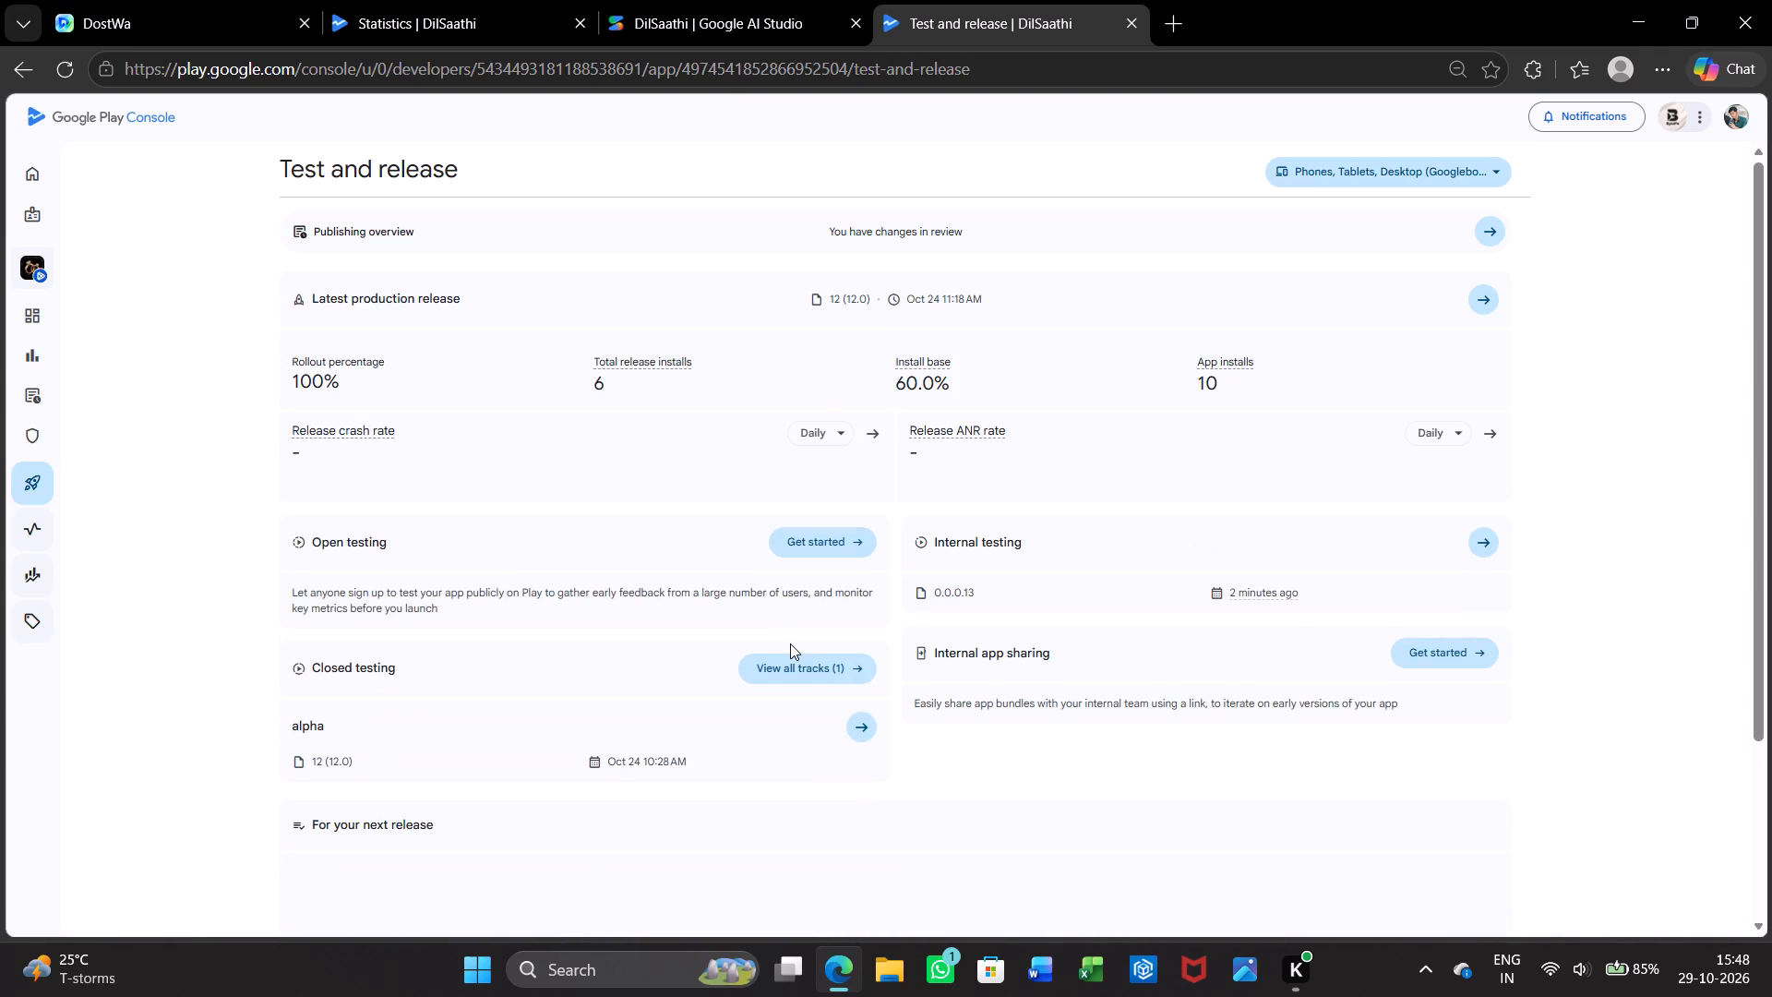
click(802, 677)
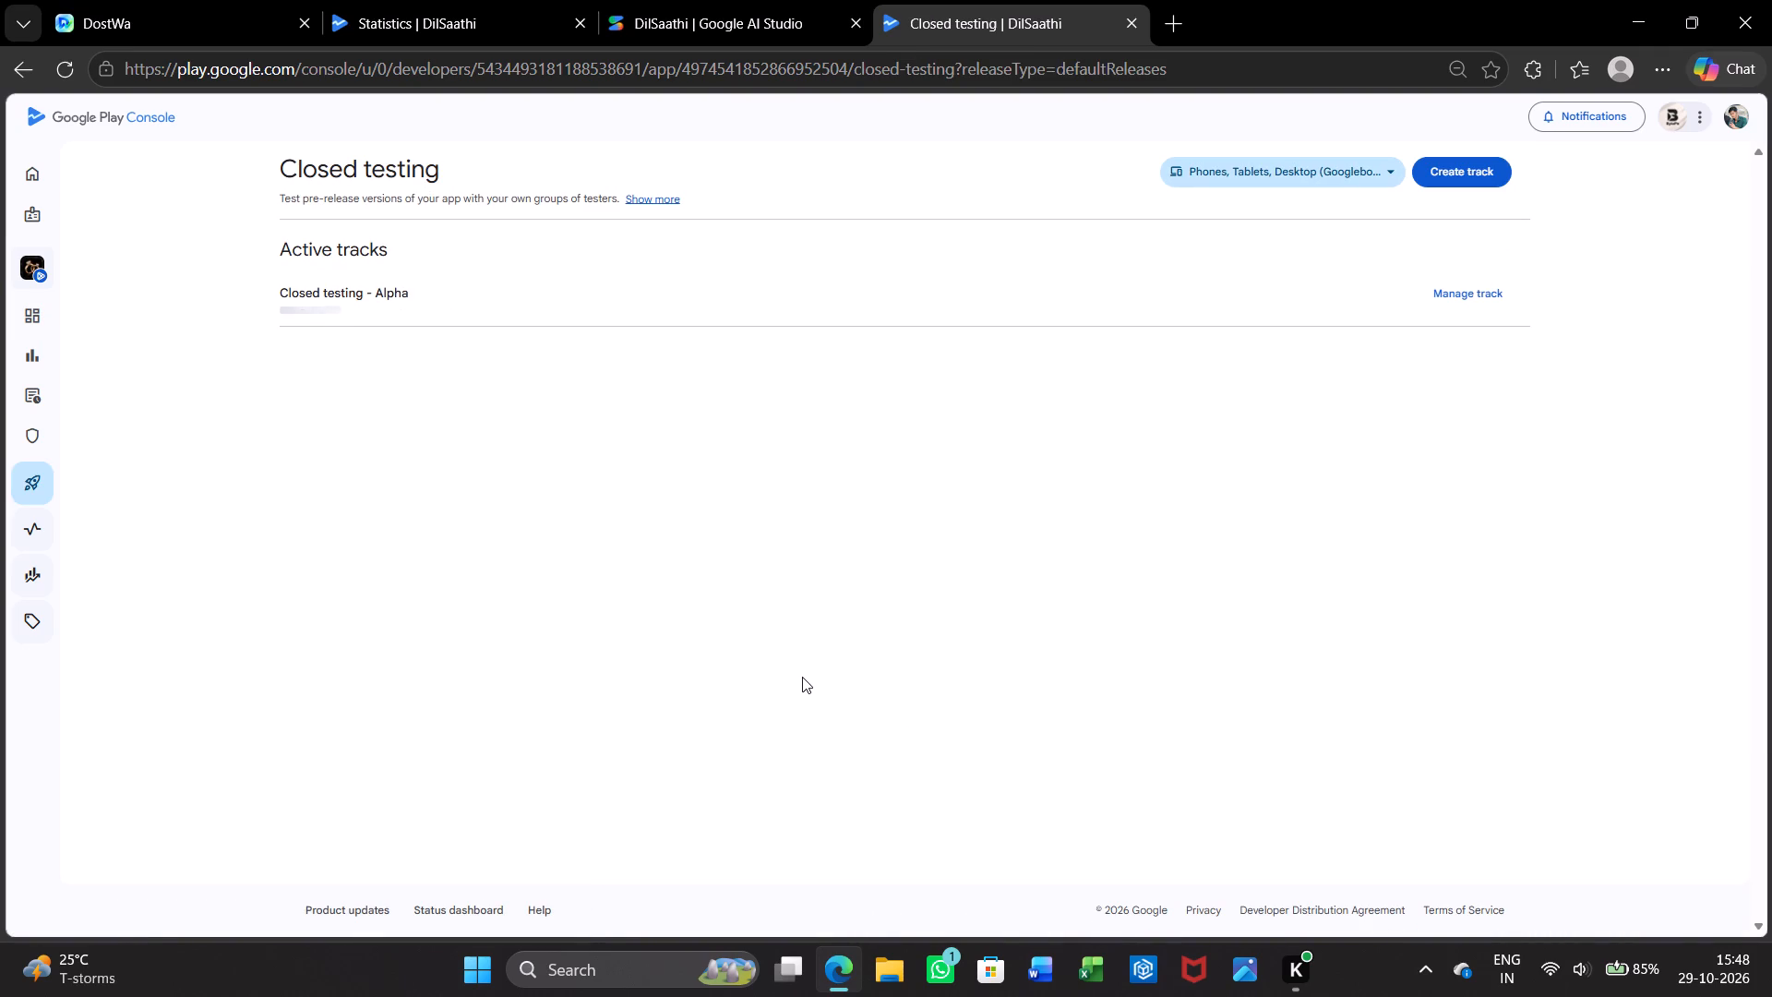
click(1478, 274)
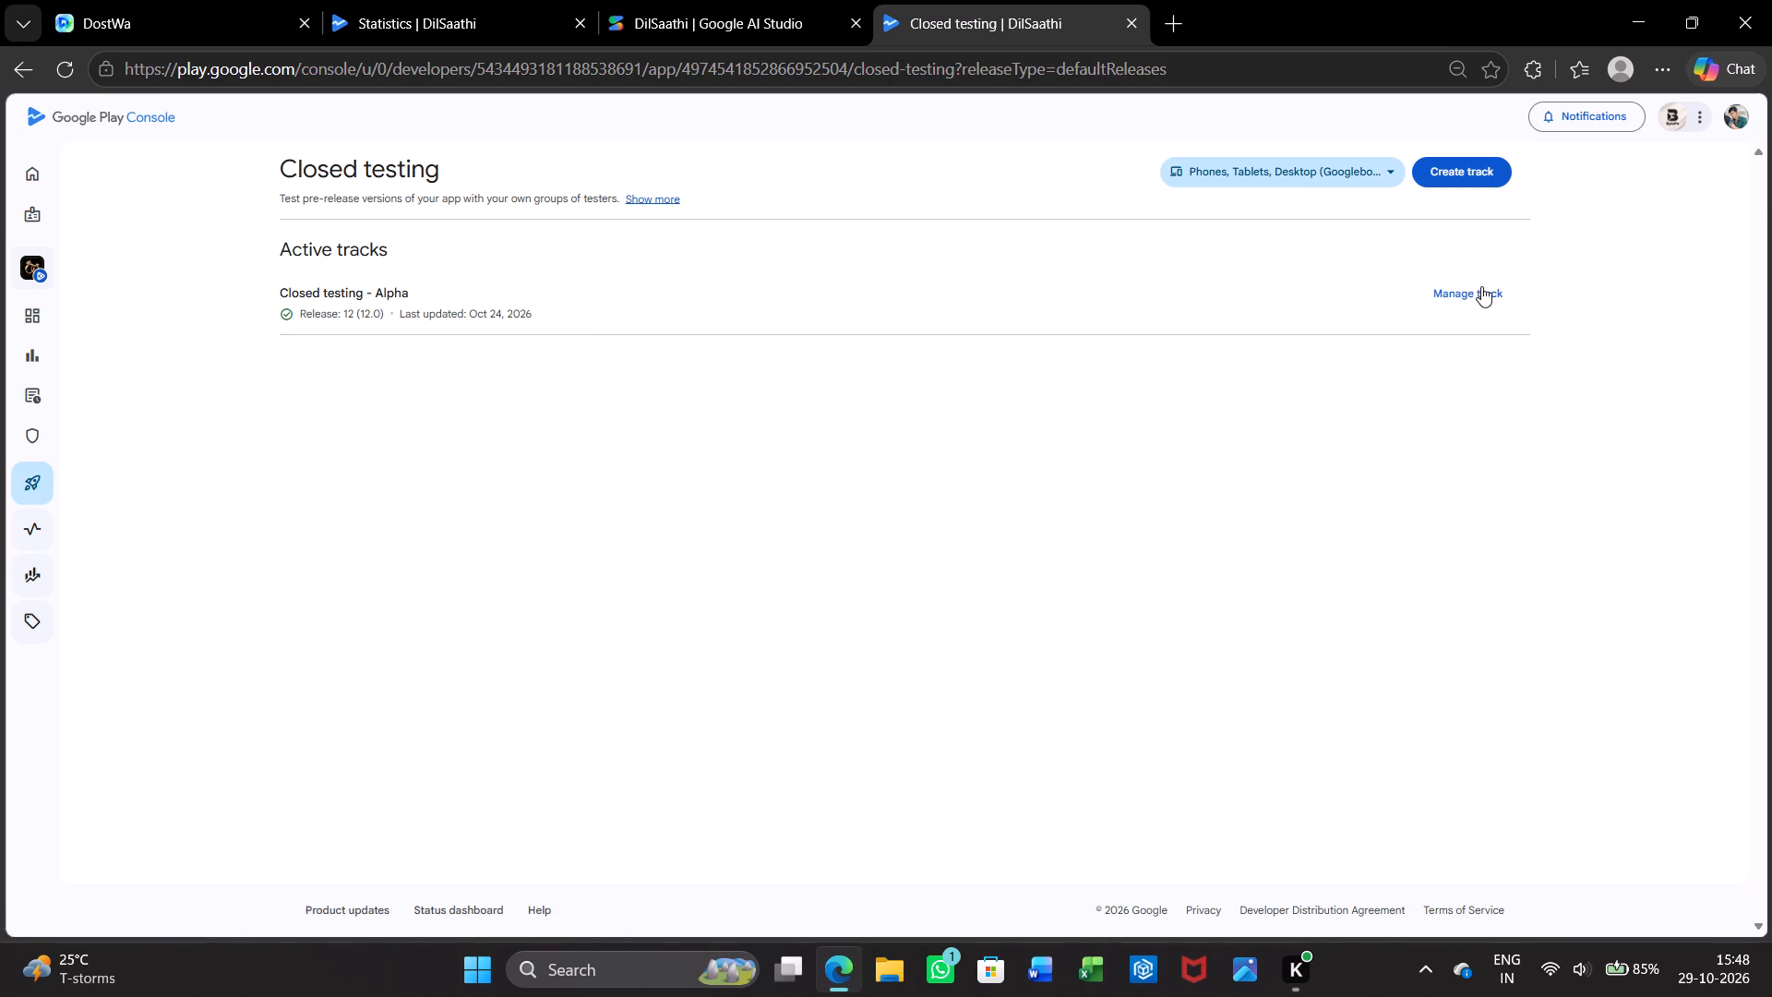
click(1481, 287)
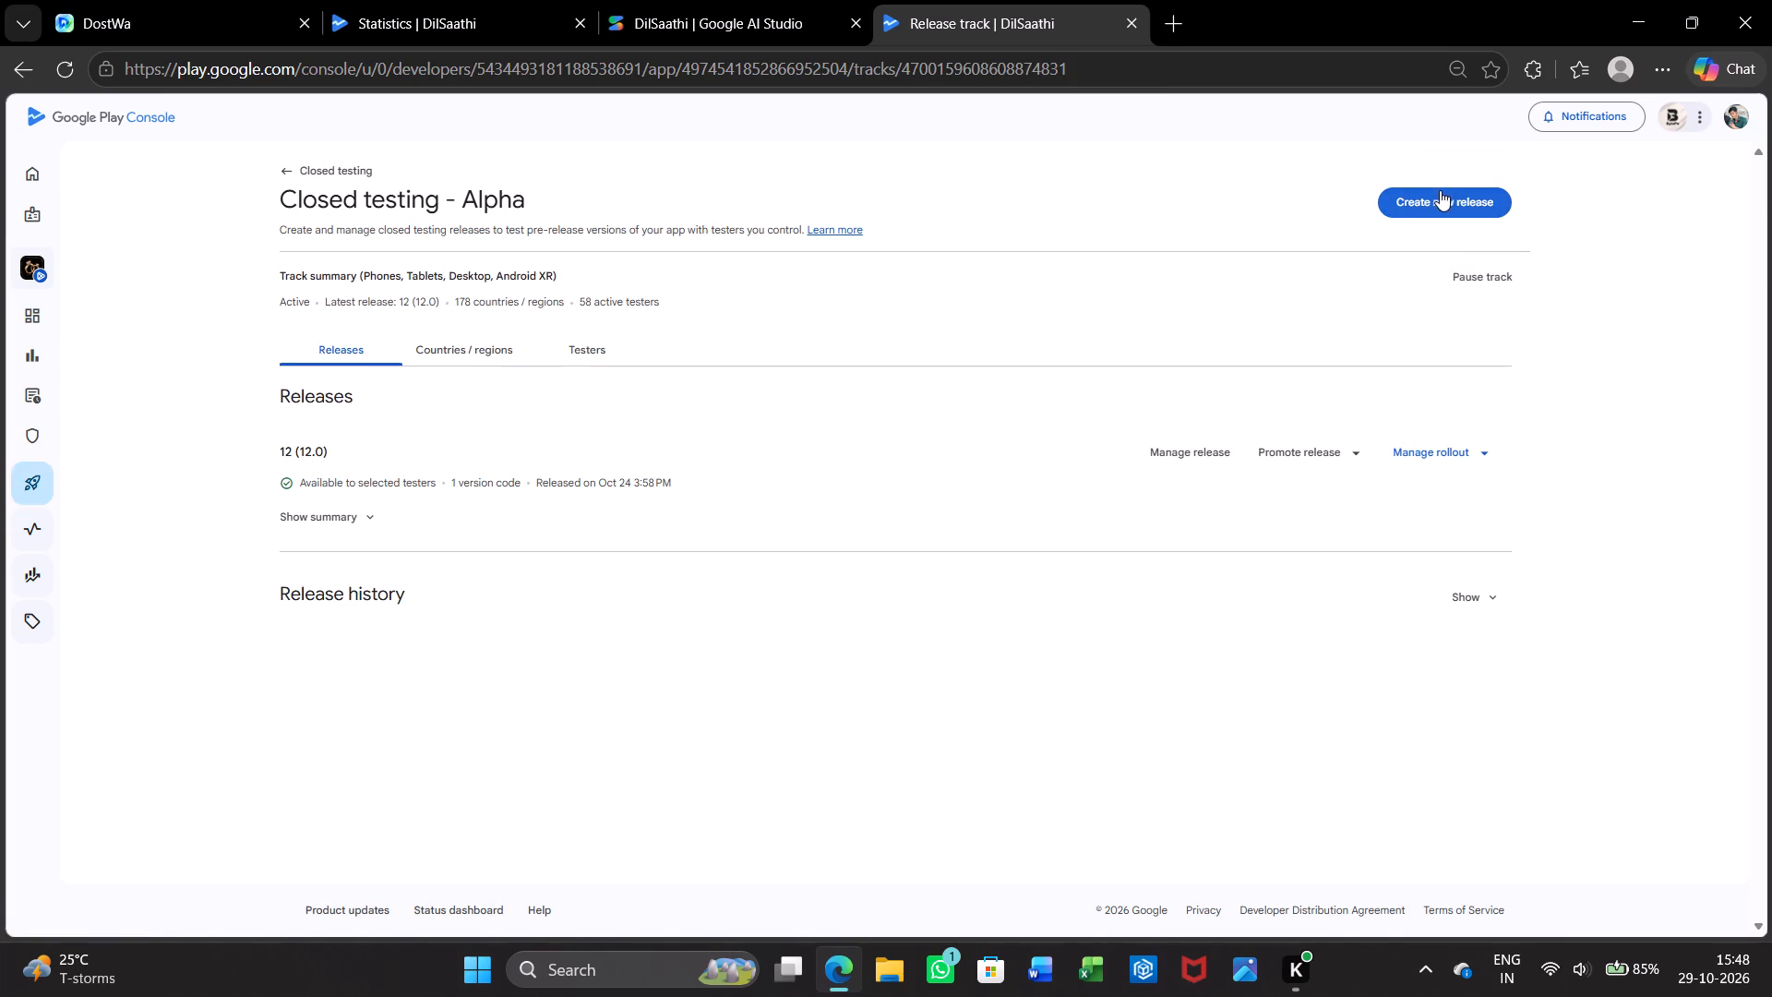
click(1441, 190)
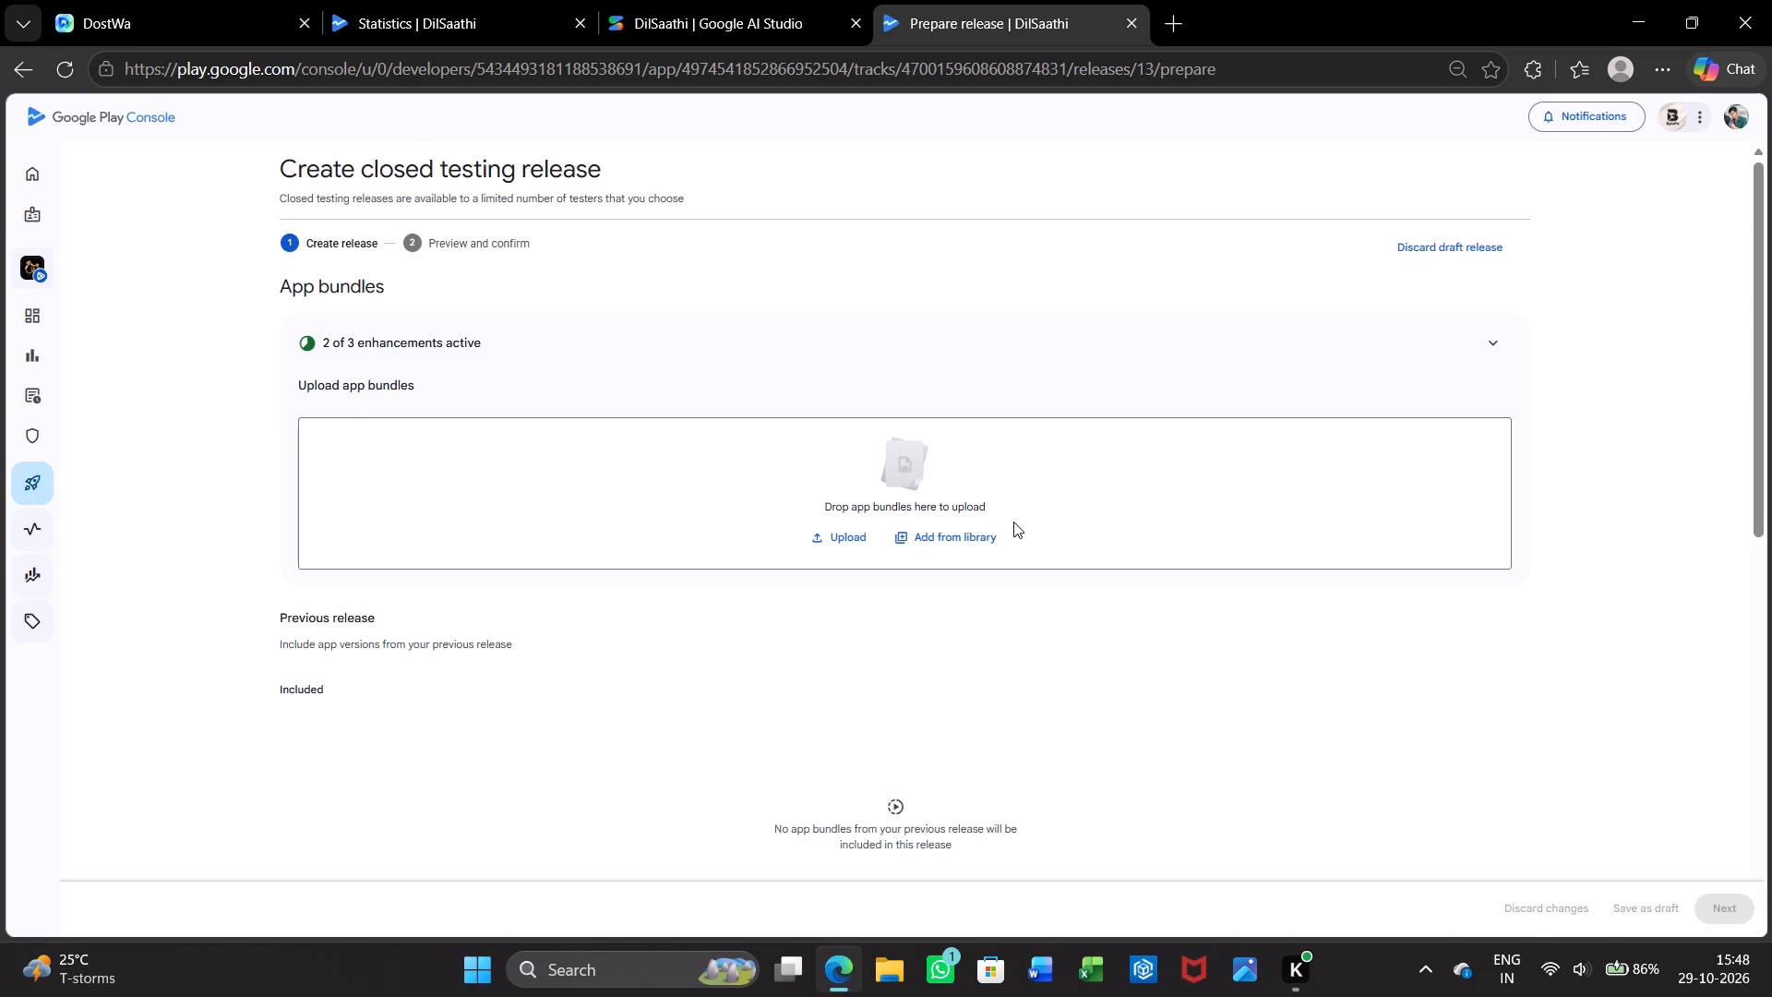
Add the version 13 (13.0) app bundle from the library to the closed testing release.
click(933, 525)
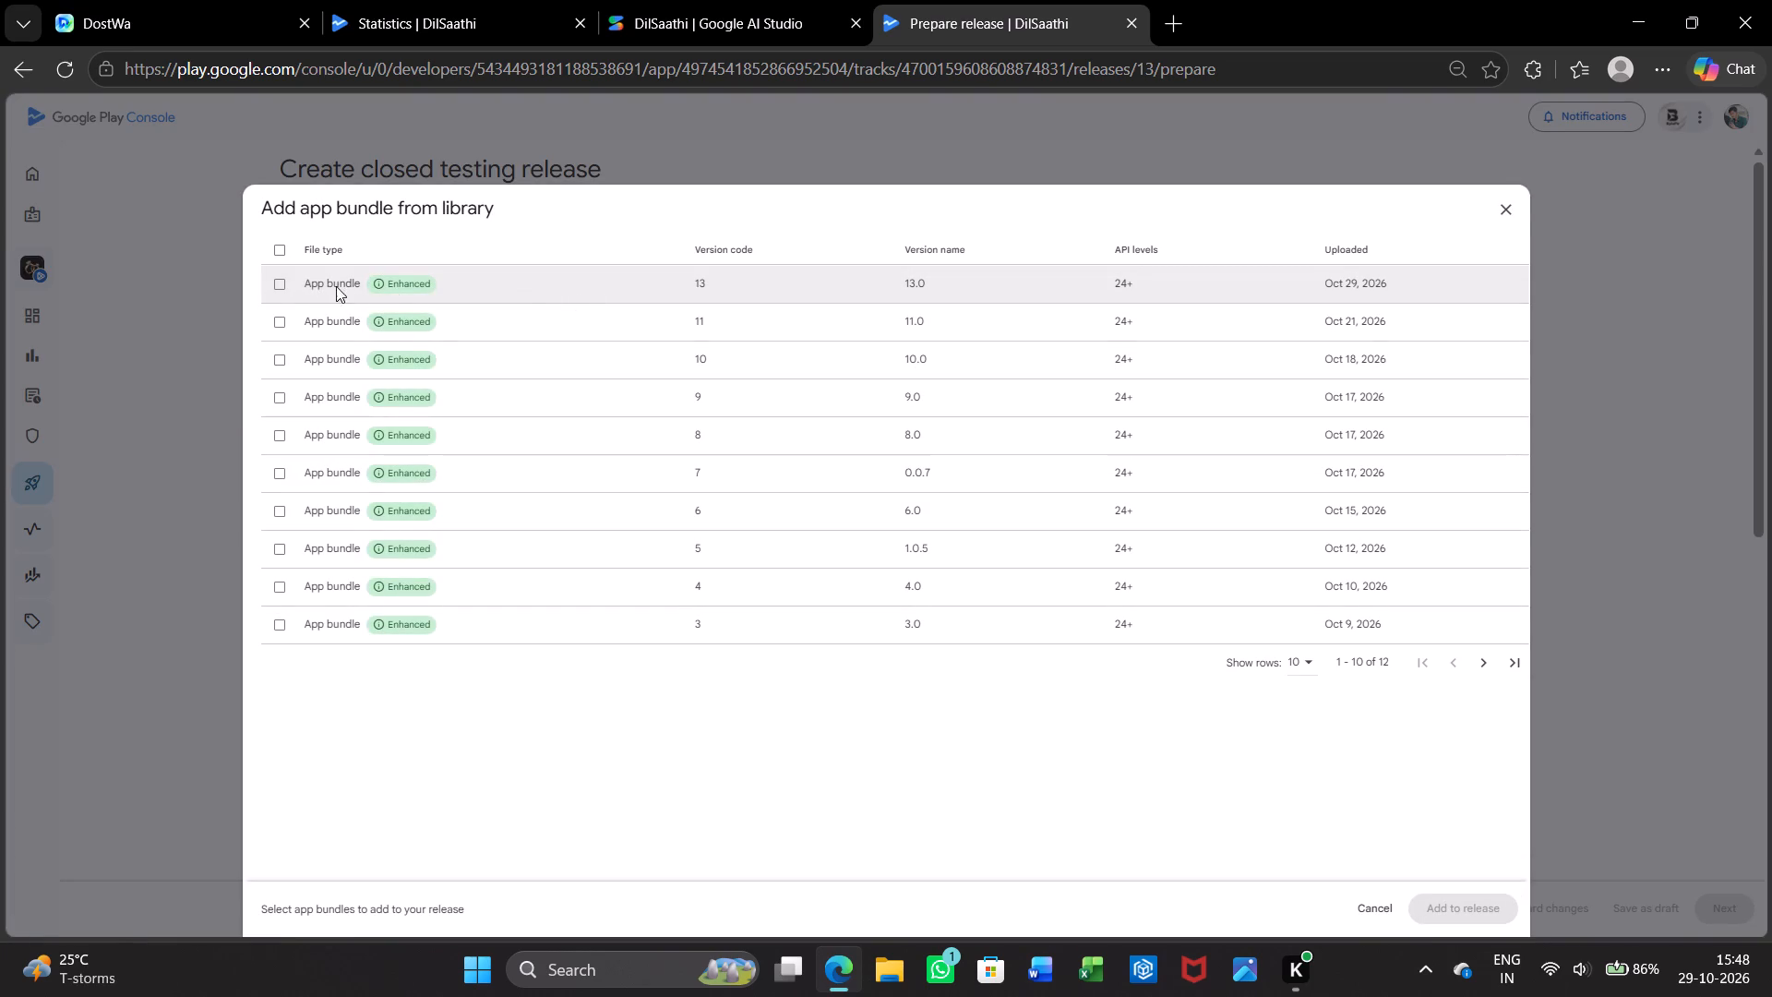
click(281, 279)
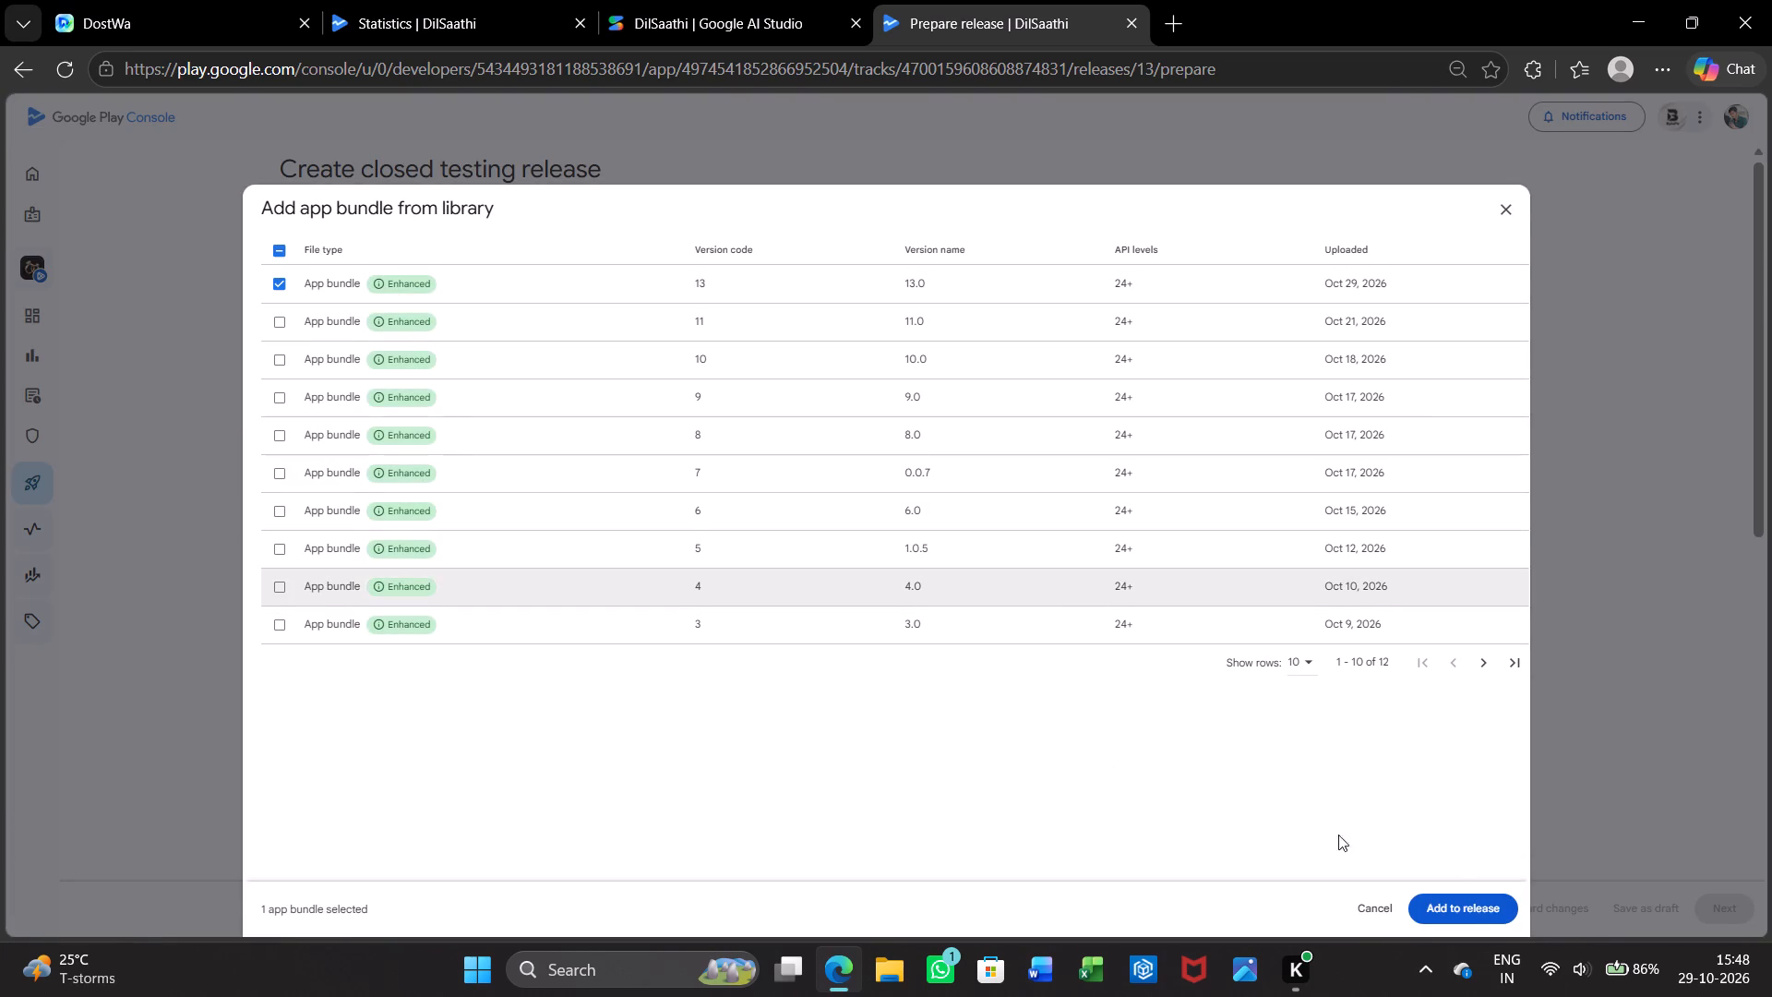
click(1469, 901)
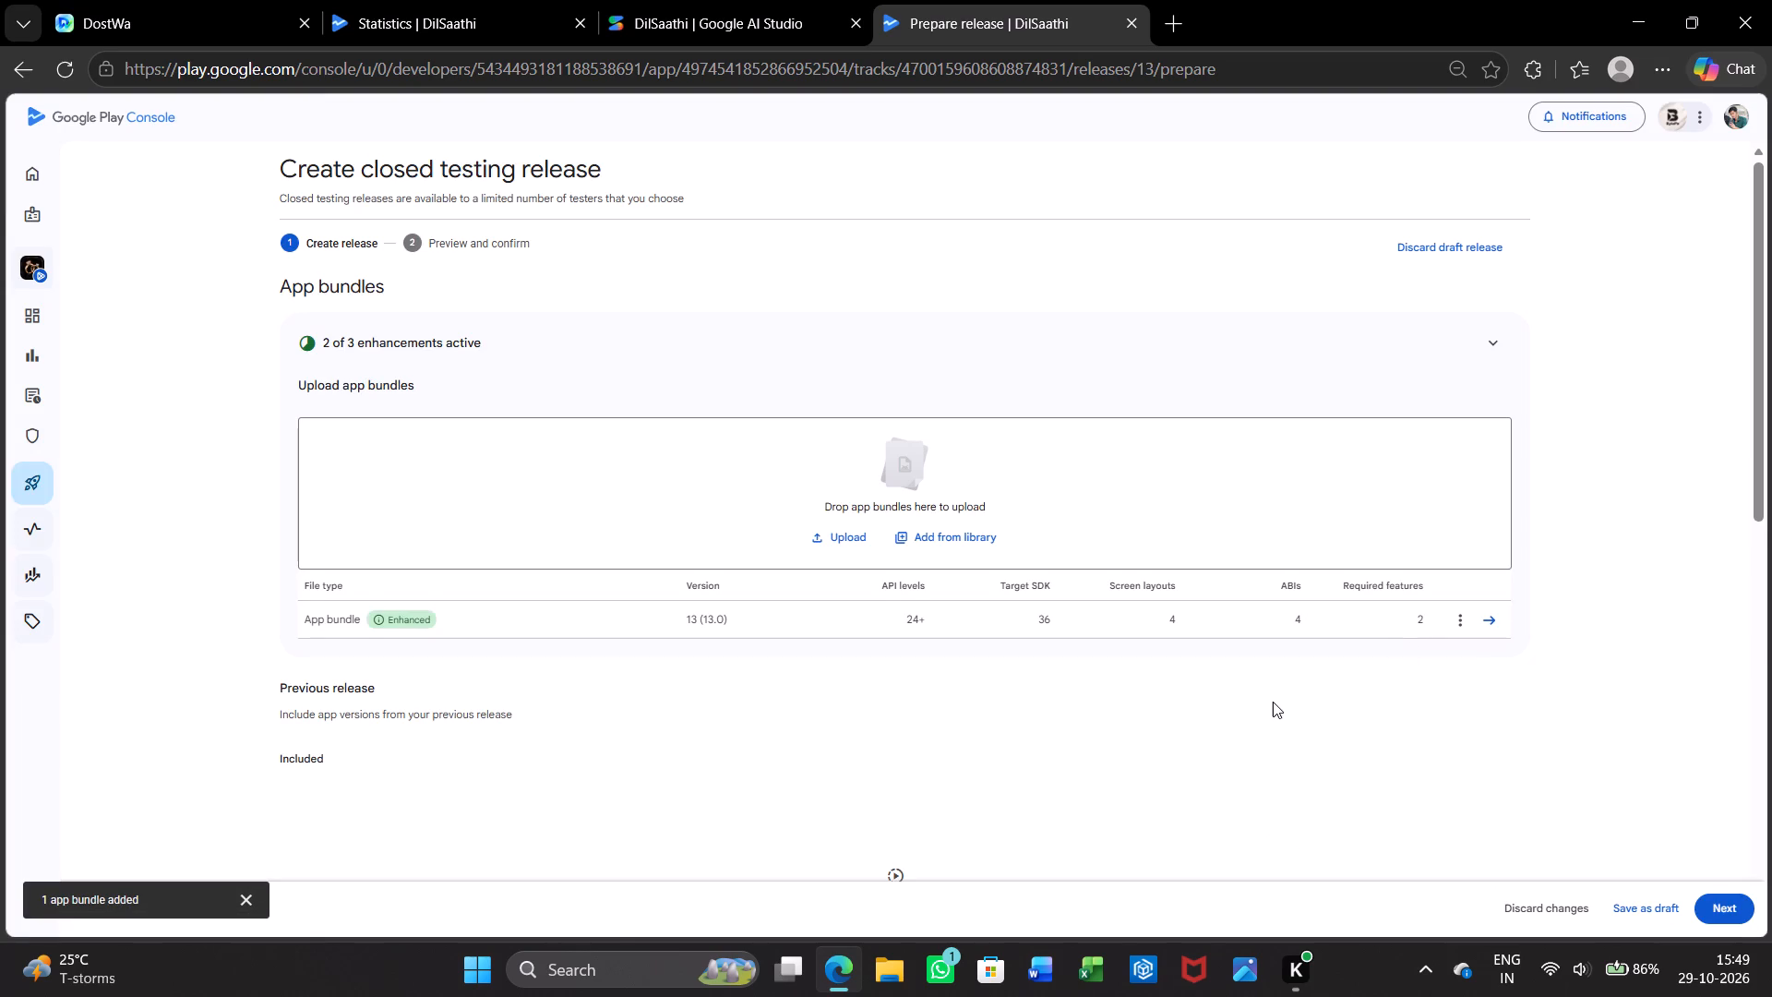
Review the closed testing release's app bundles, the previous release's versions and the release details.
scroll(1273, 702, down, 1)
scroll(1283, 619, down, 2)
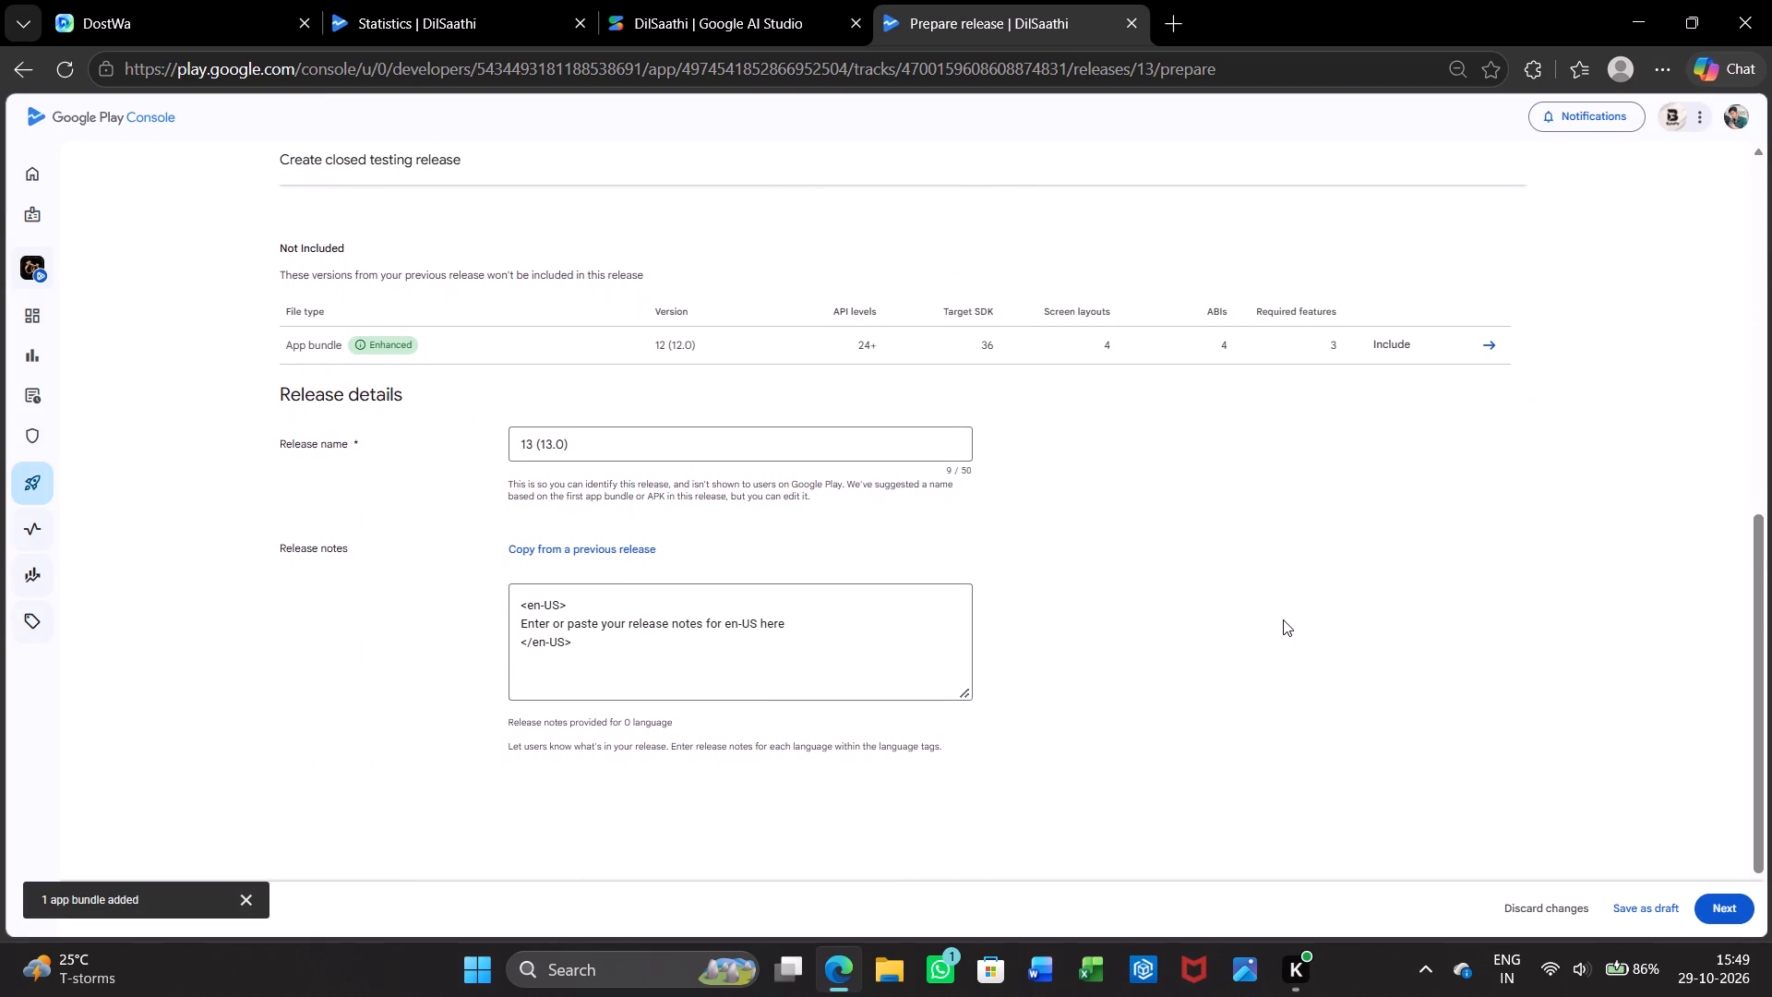
scroll(1283, 619, up, 1)
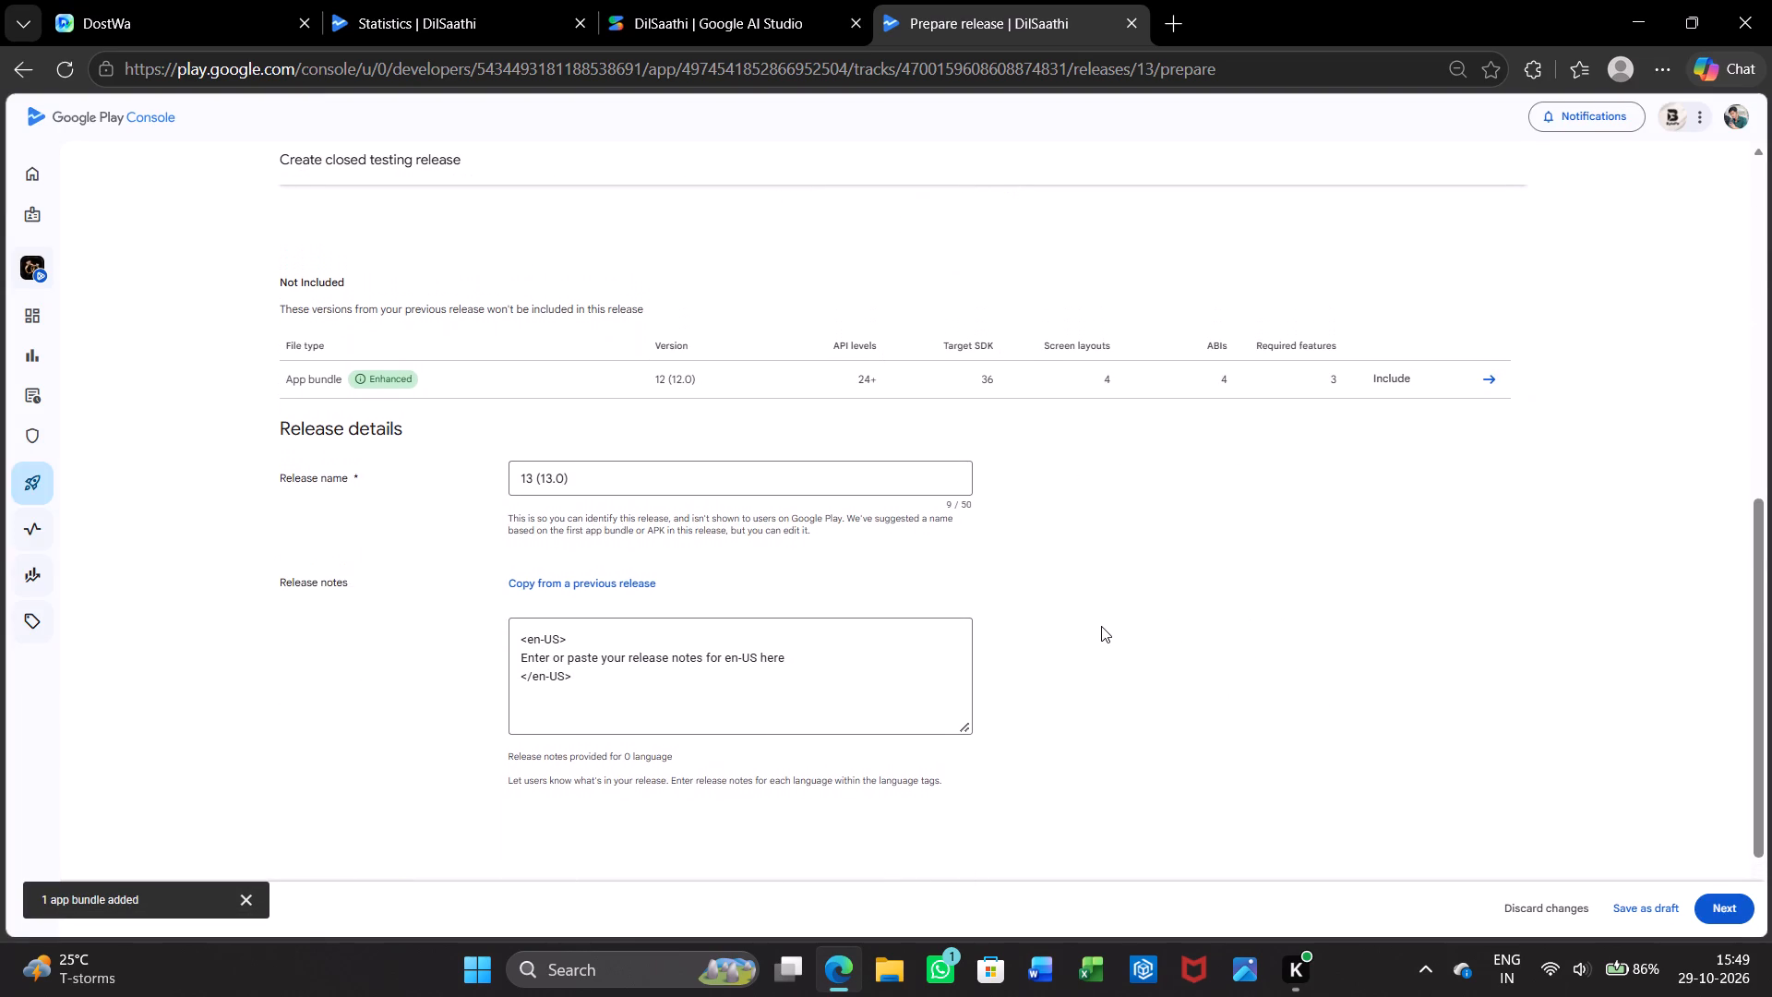
scroll(1101, 626, up, 1)
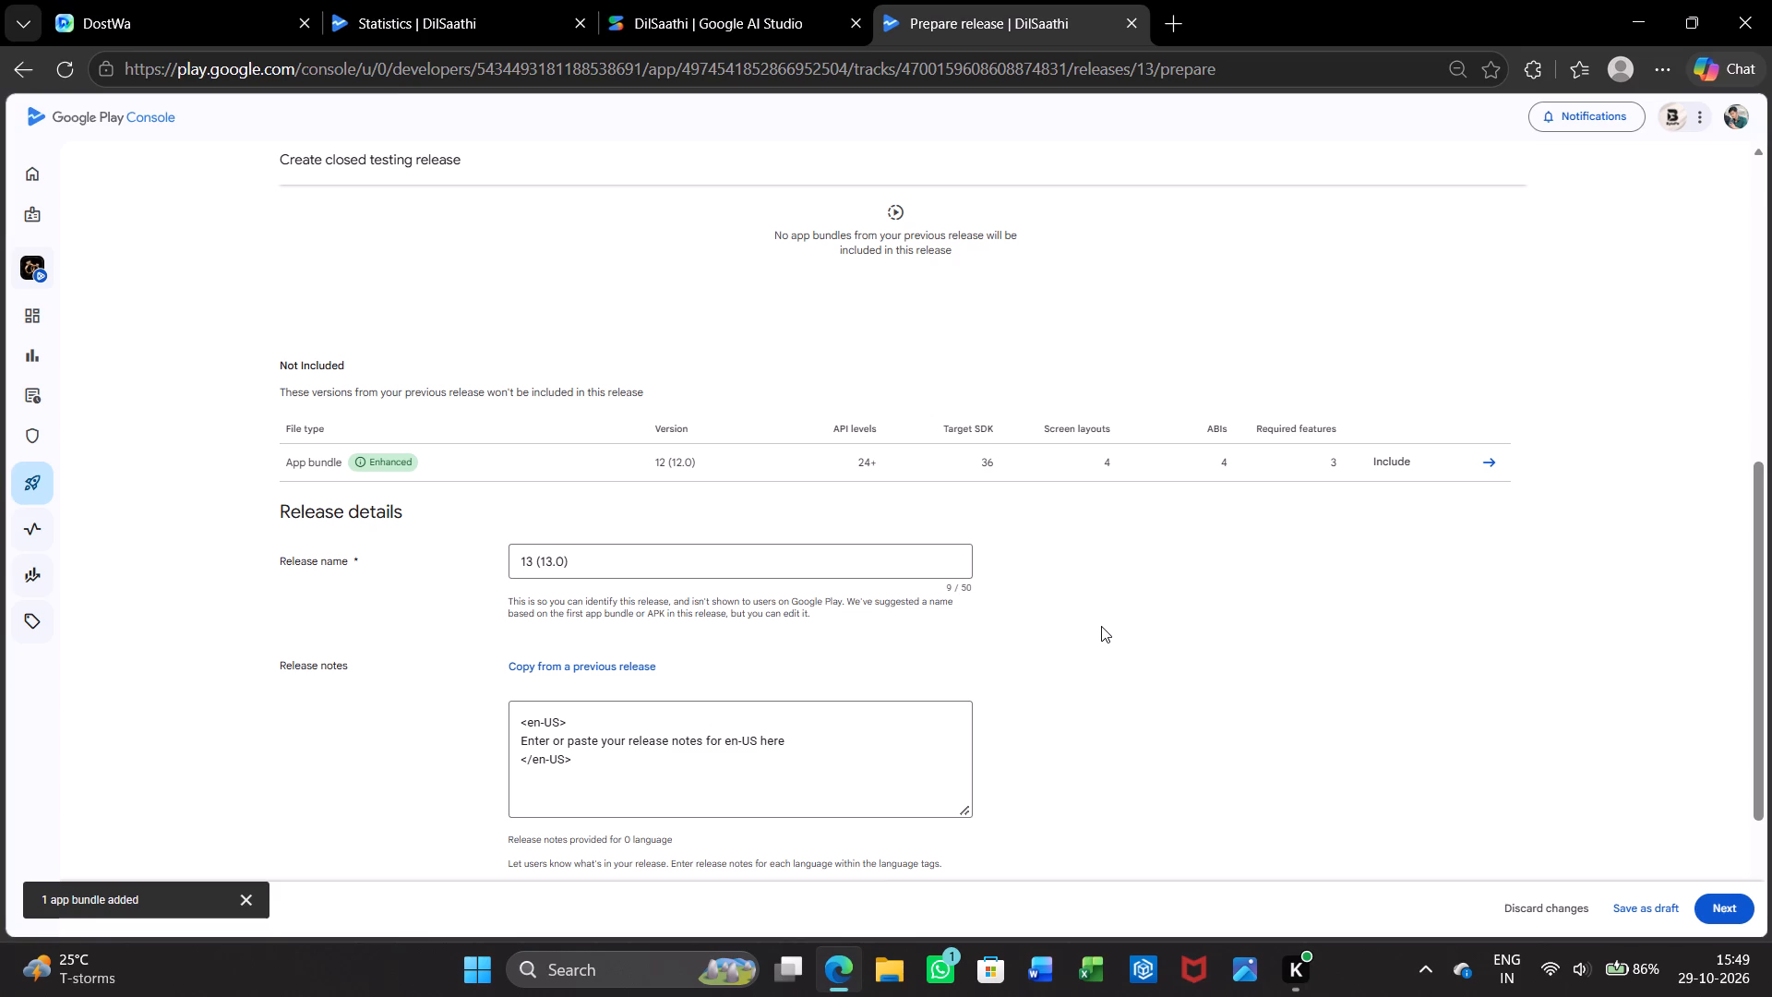
scroll(1101, 626, down, 1)
scroll(1101, 626, up, 1)
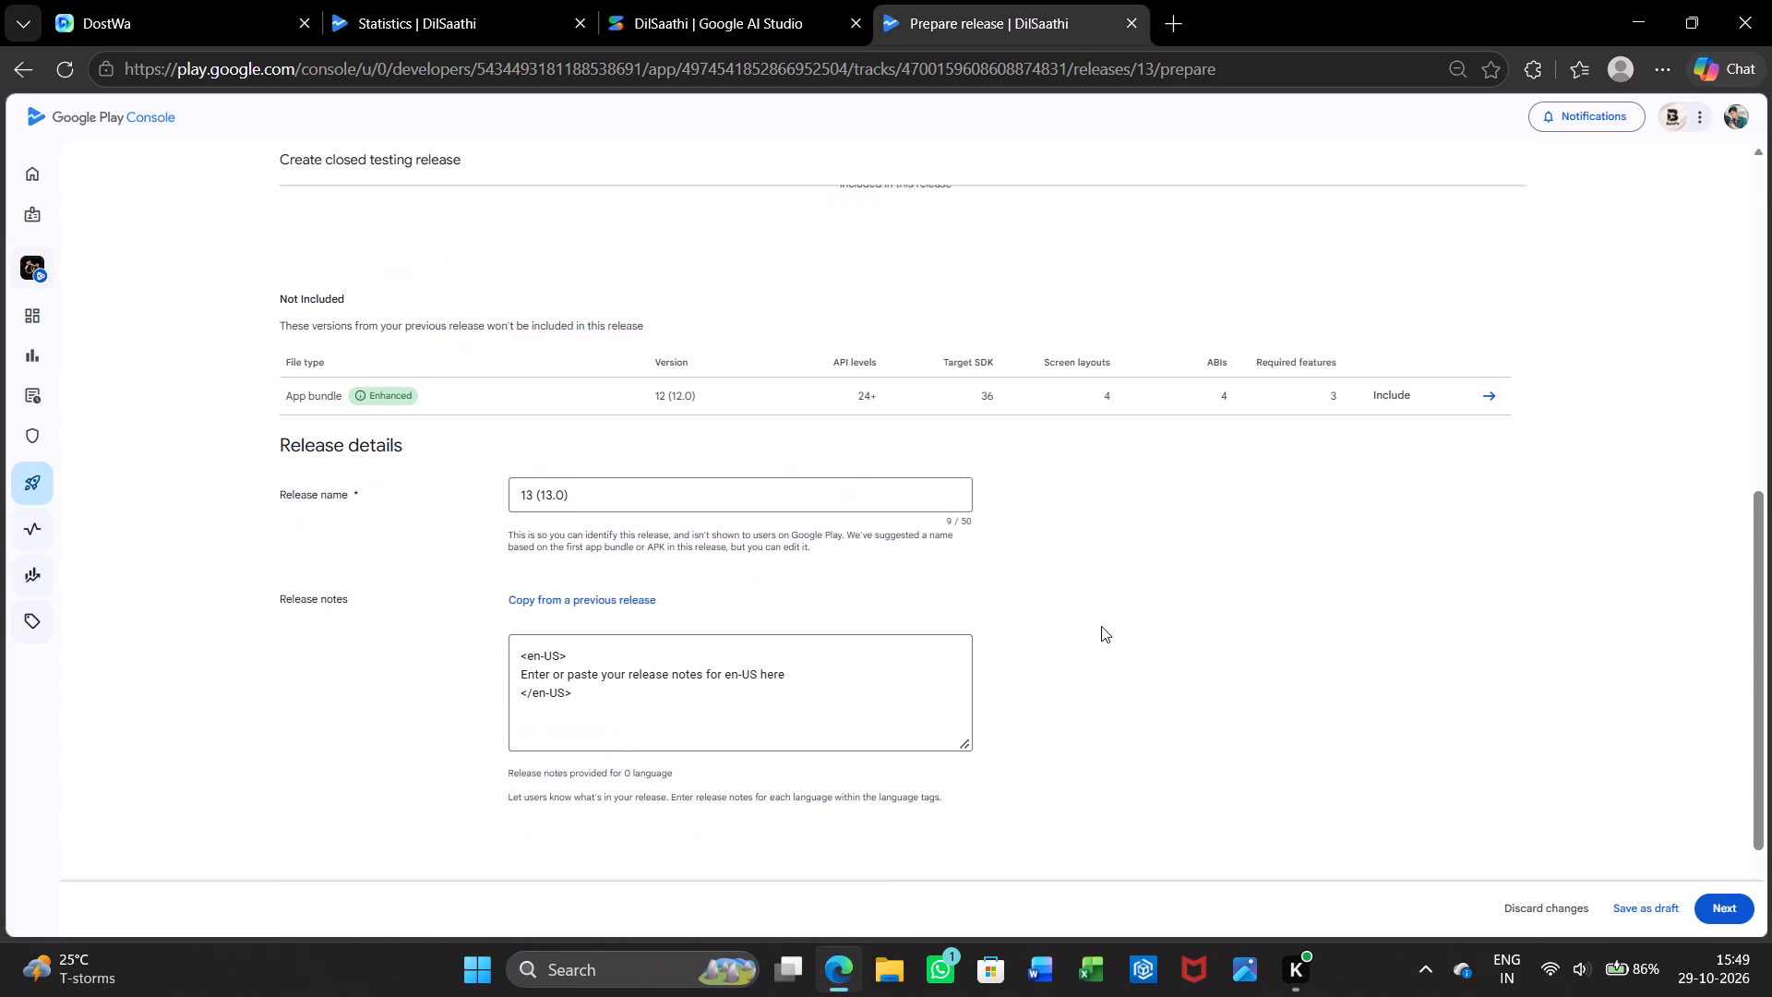
scroll(1101, 626, up, 3)
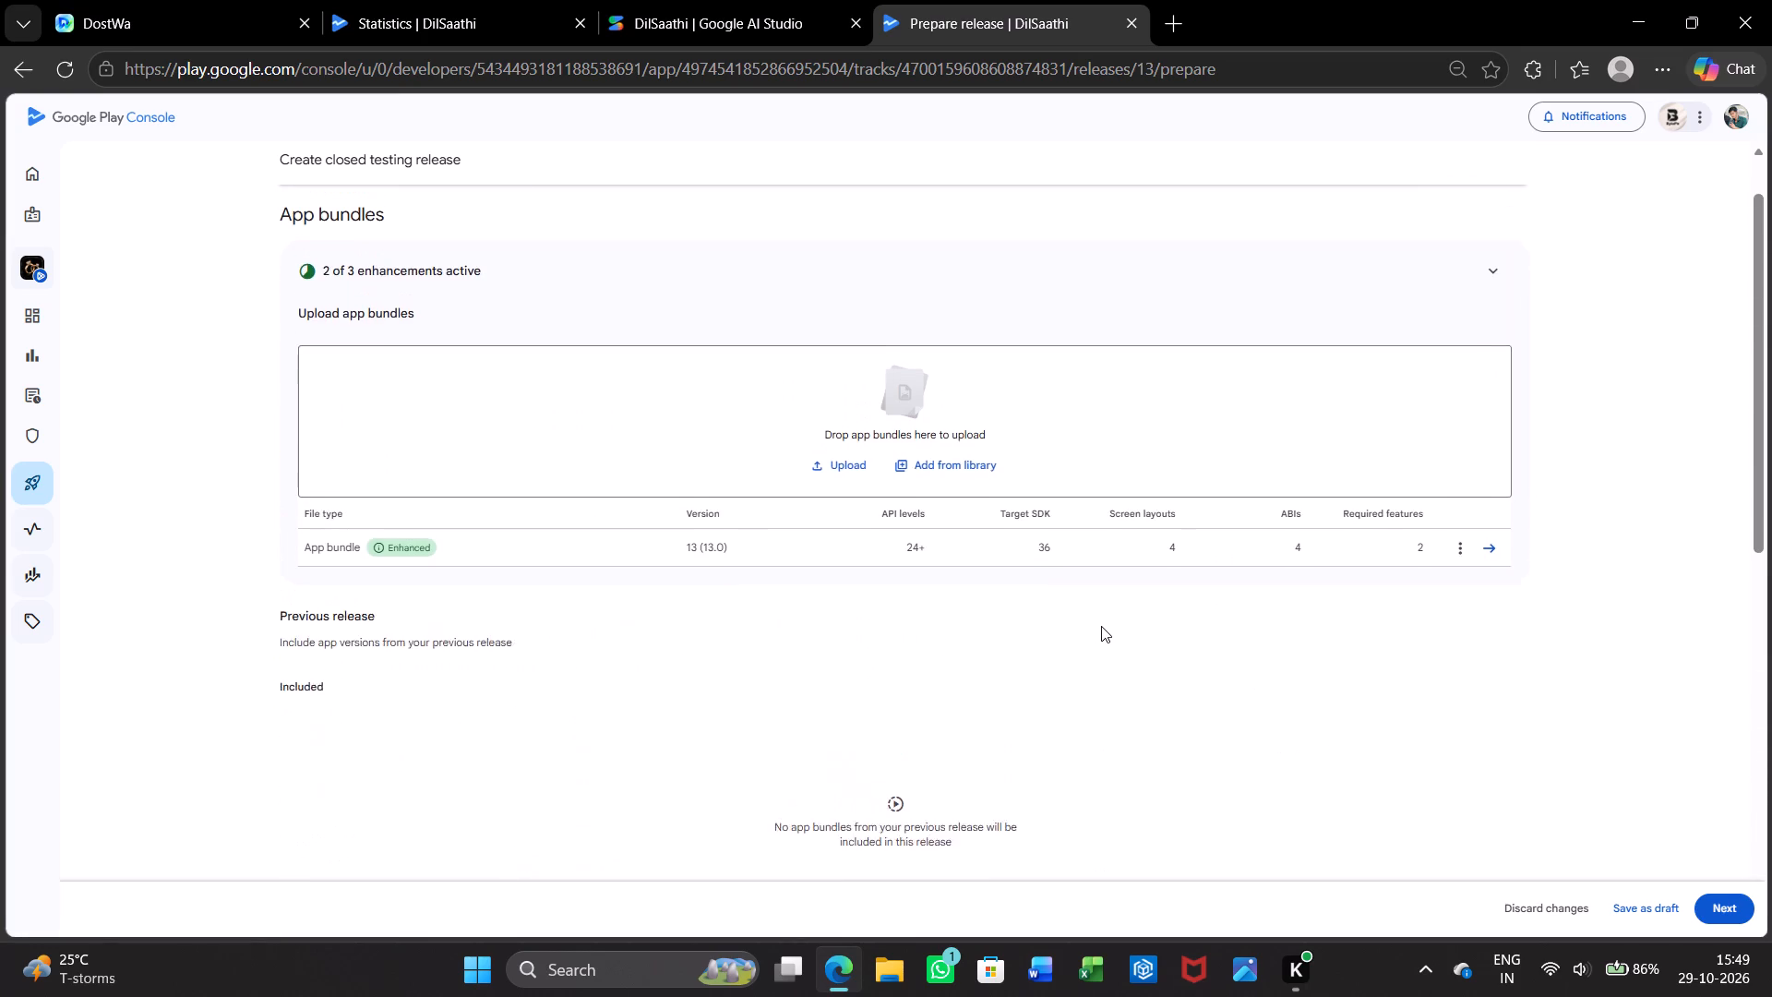
scroll(1101, 626, down, 2)
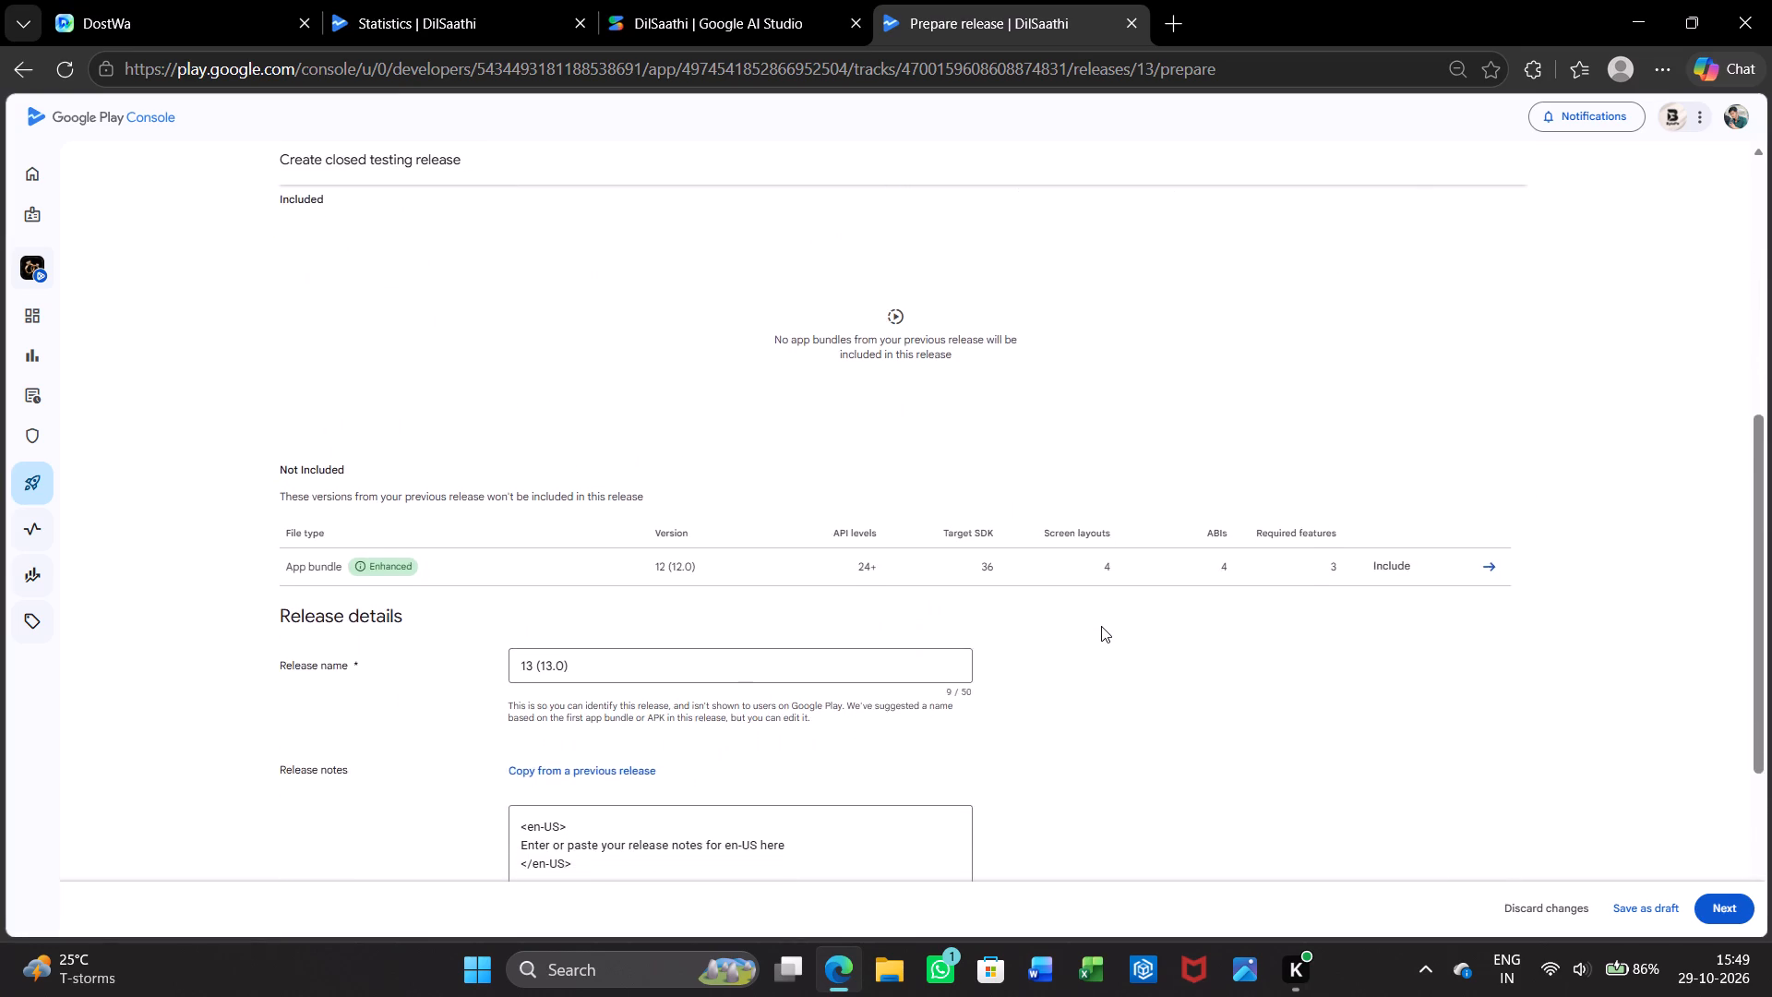
Replace the en-US placeholder in the closed testing release notes with "Premium Features".
scroll(1101, 626, down, 2)
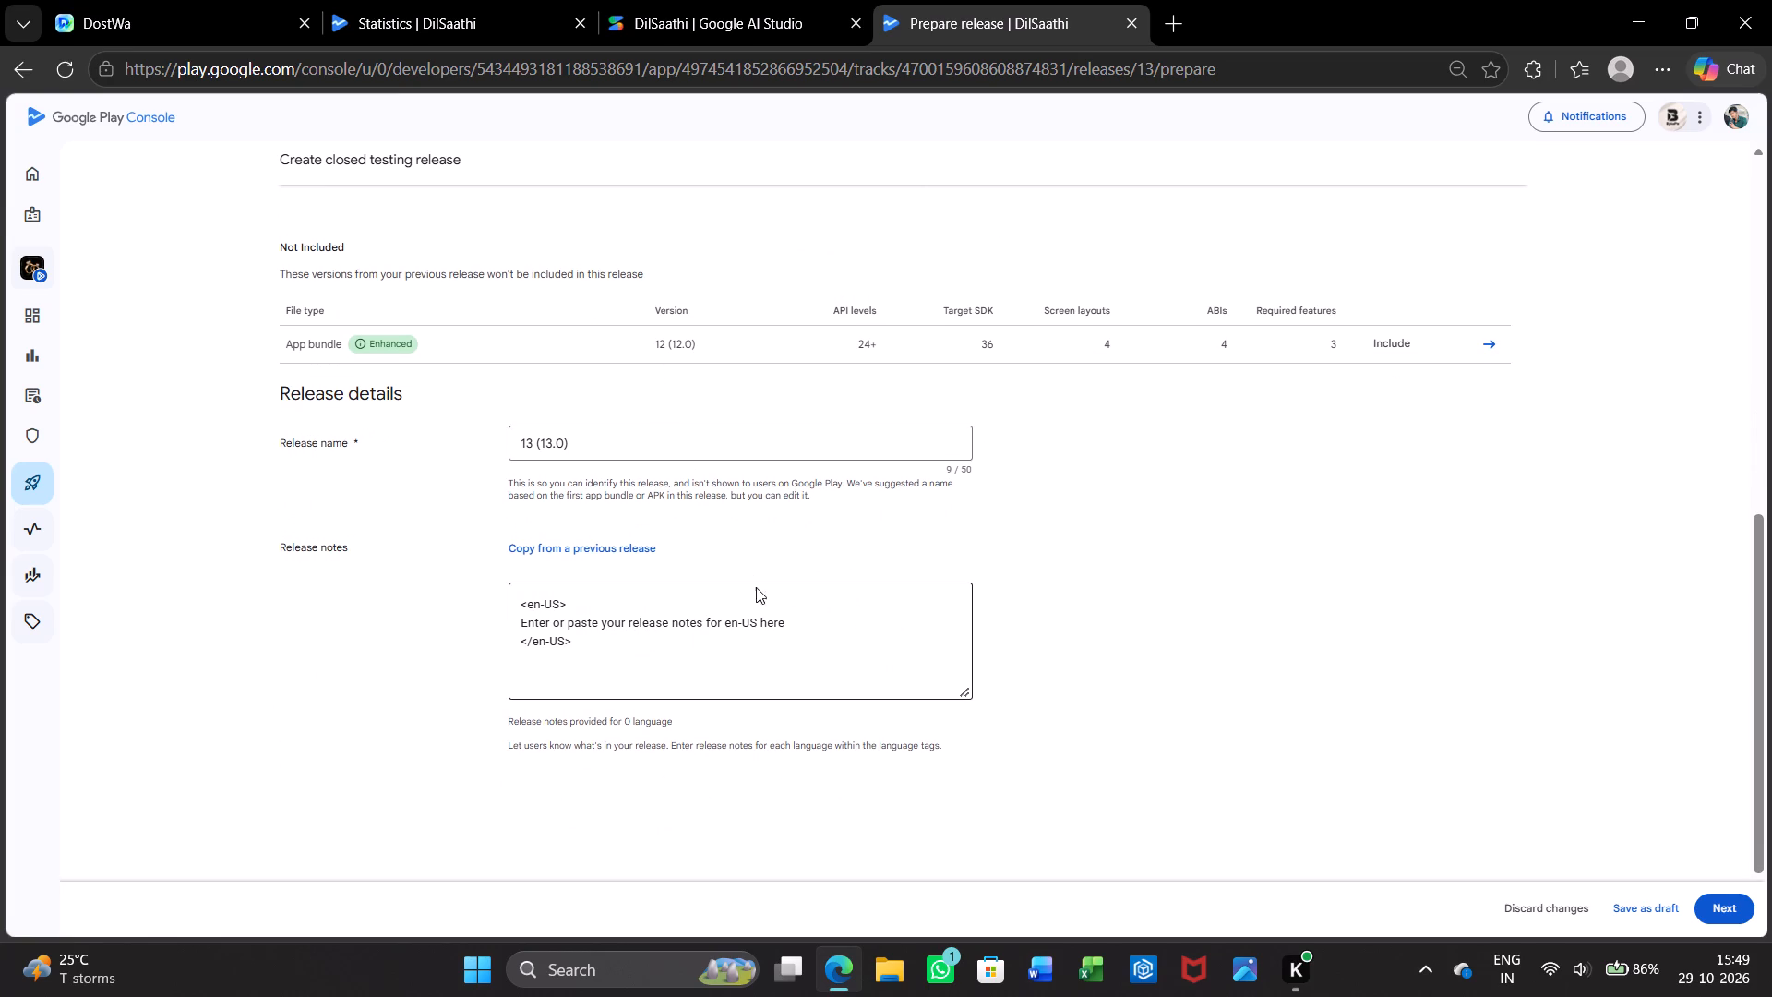
drag(786, 619, 507, 628)
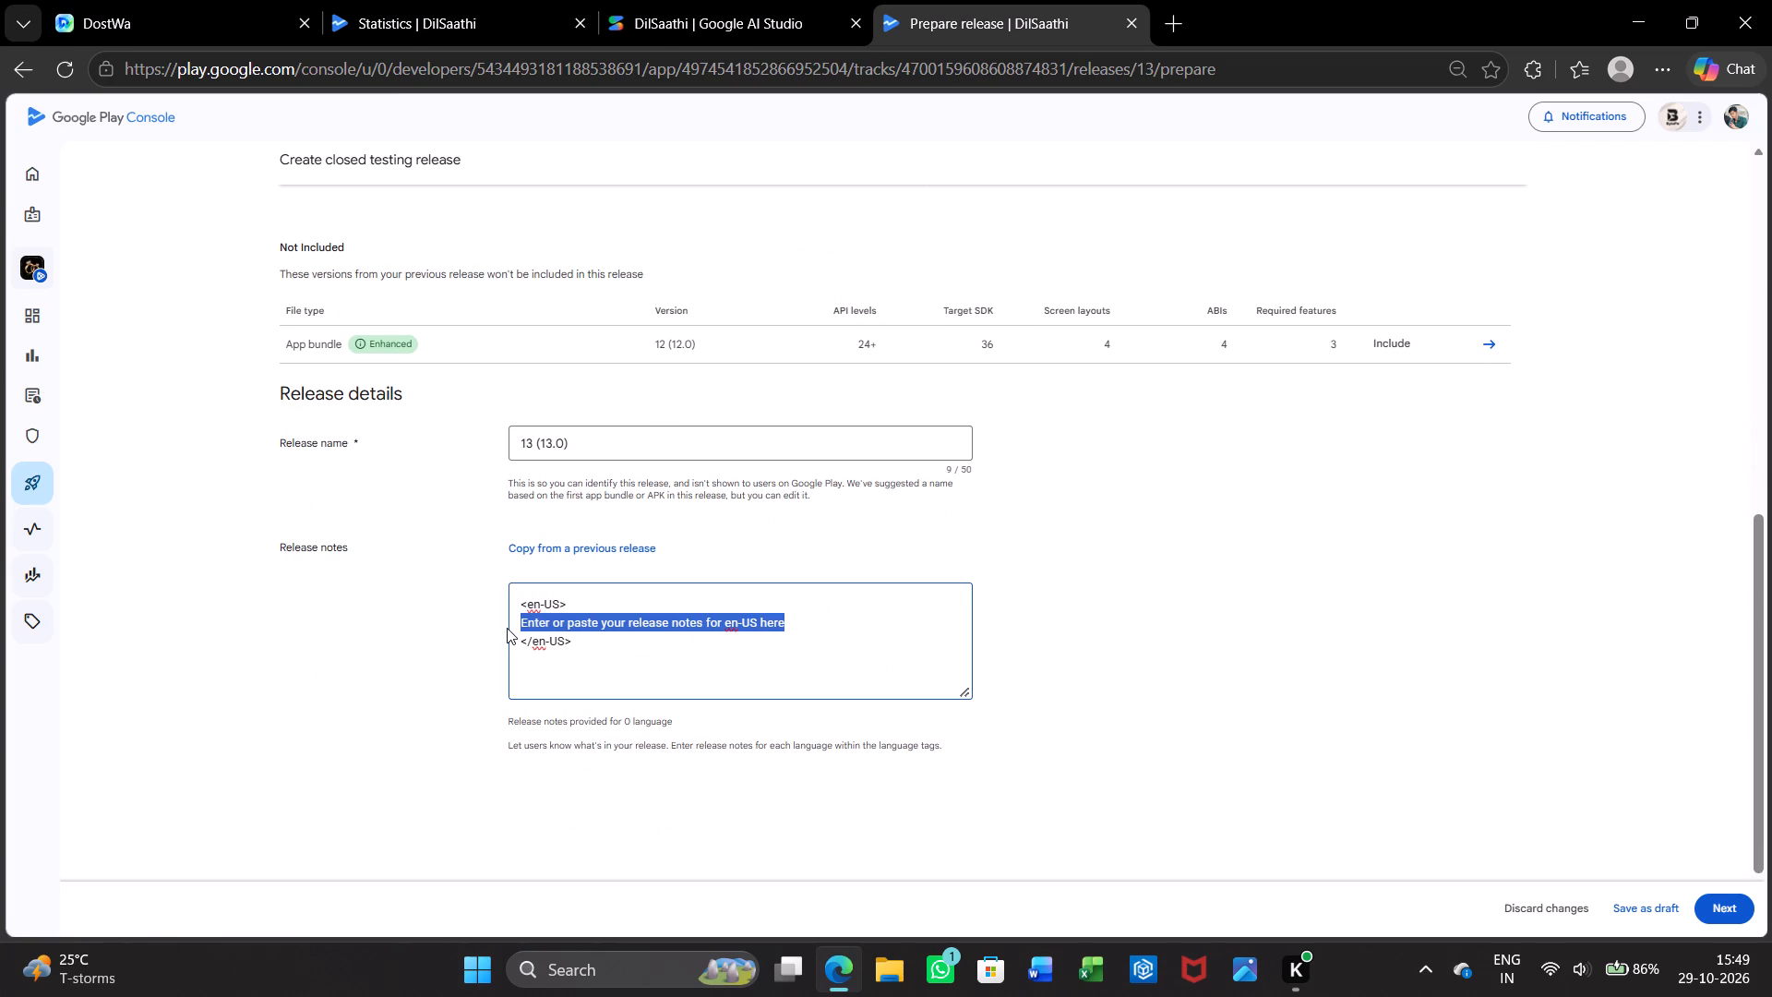
key(shift+p)
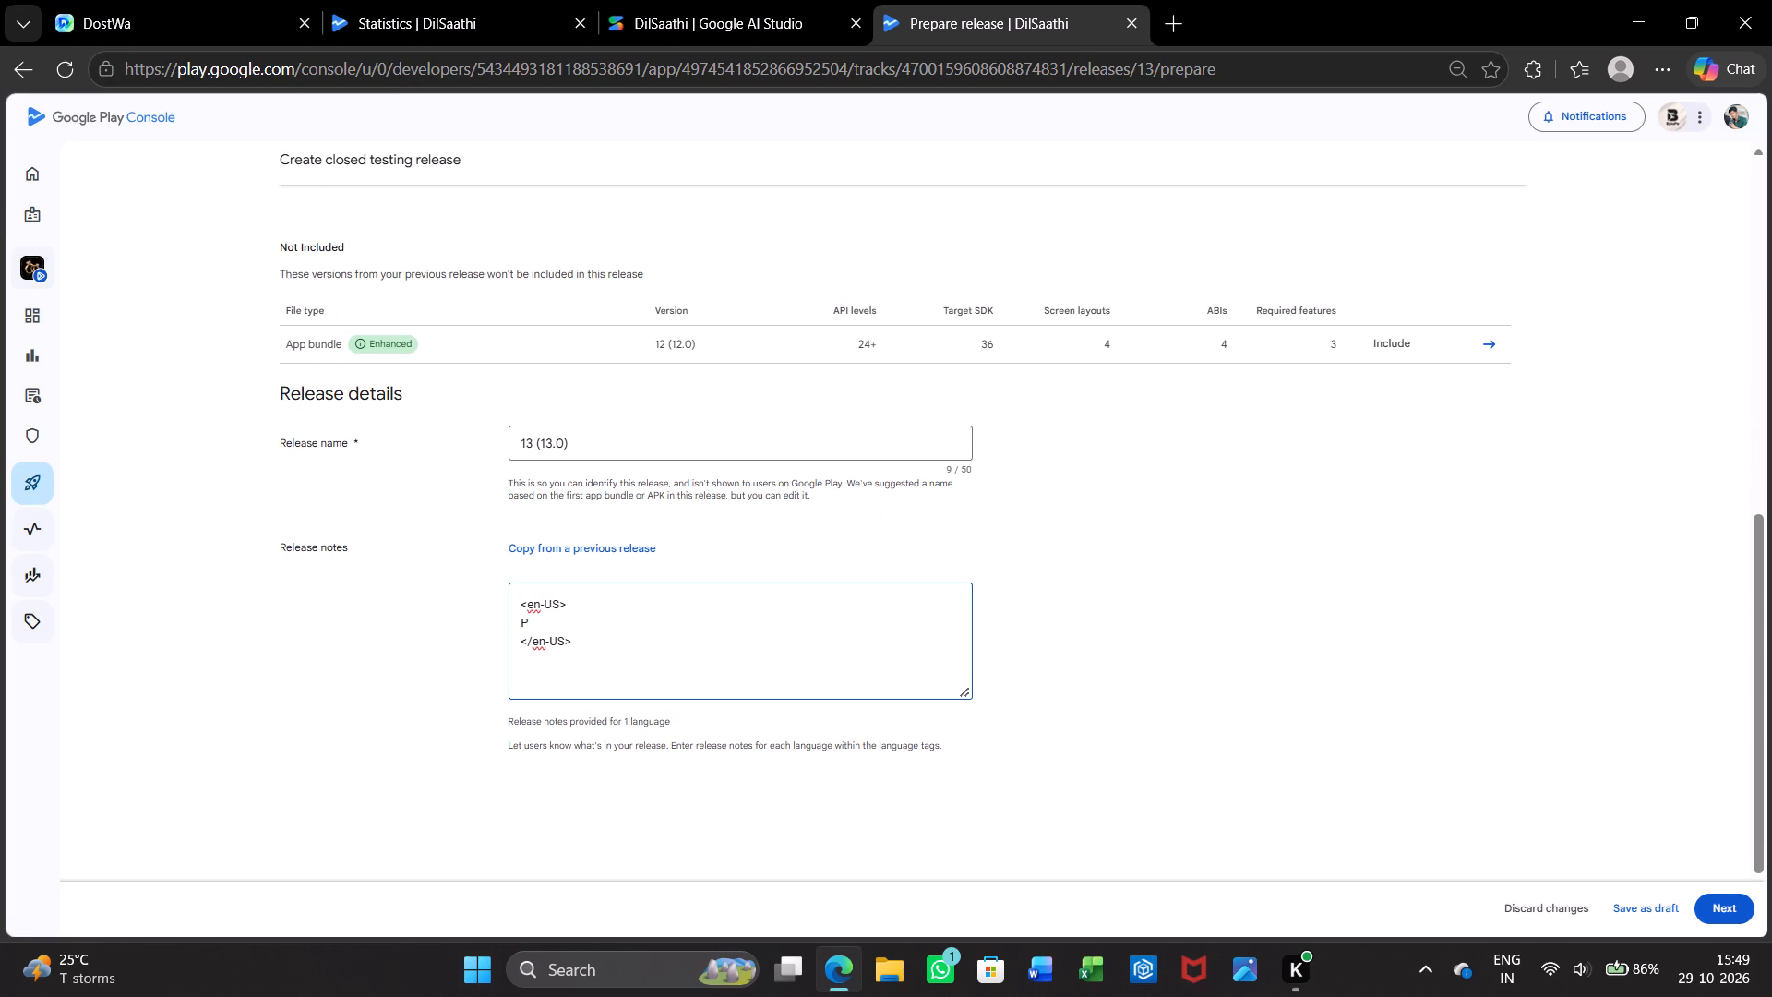
text(remium)
key(space)
key(shift+f)
text(eatures)
Proceed to the closed testing release's preview, save the release and go to the publishing overview.
click(1738, 903)
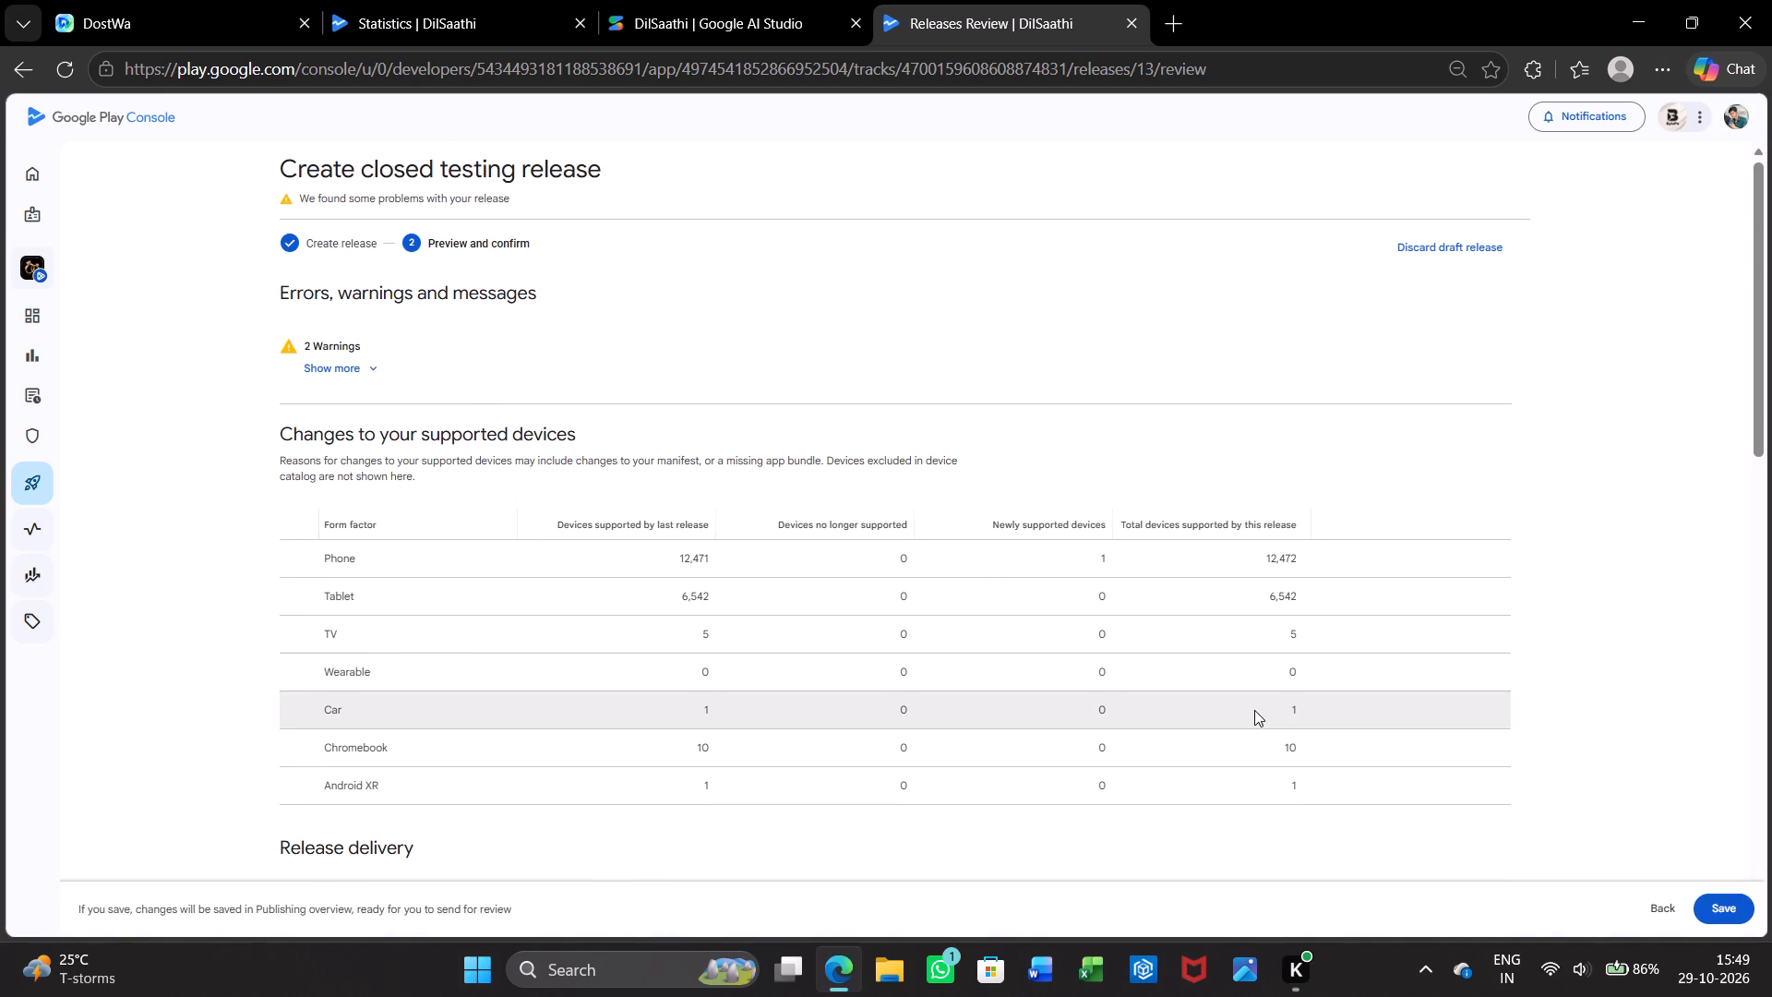
click(1721, 907)
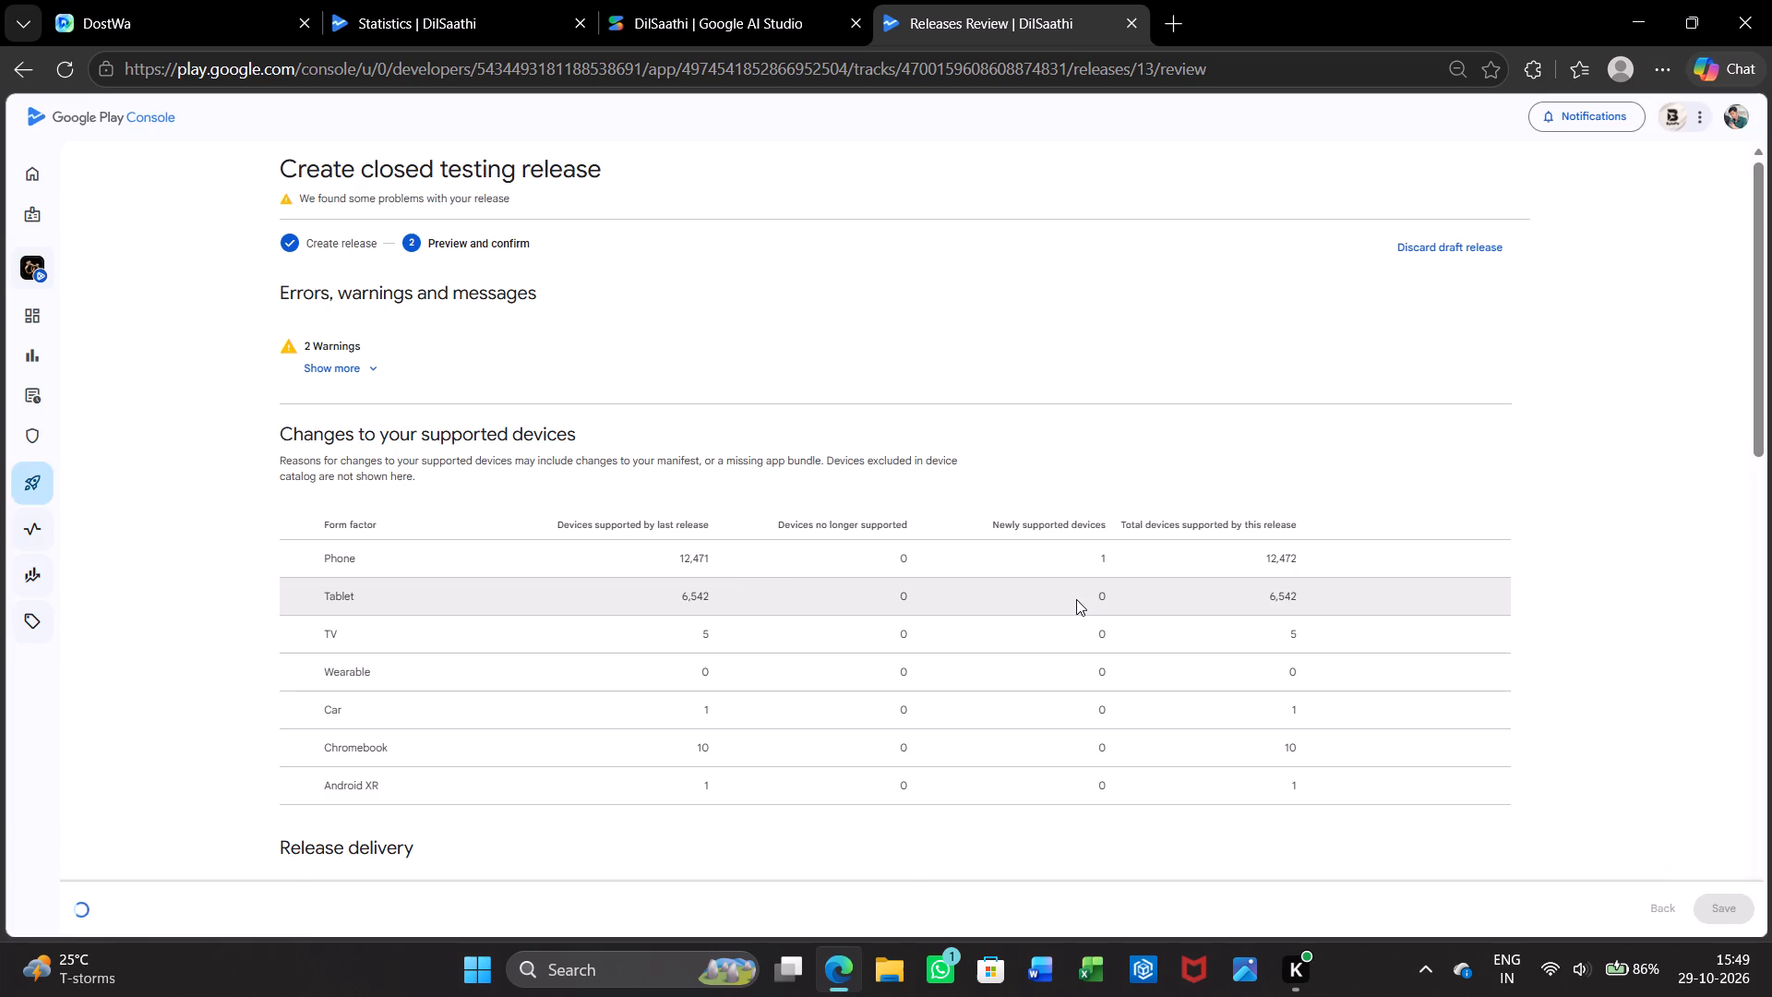
click(983, 558)
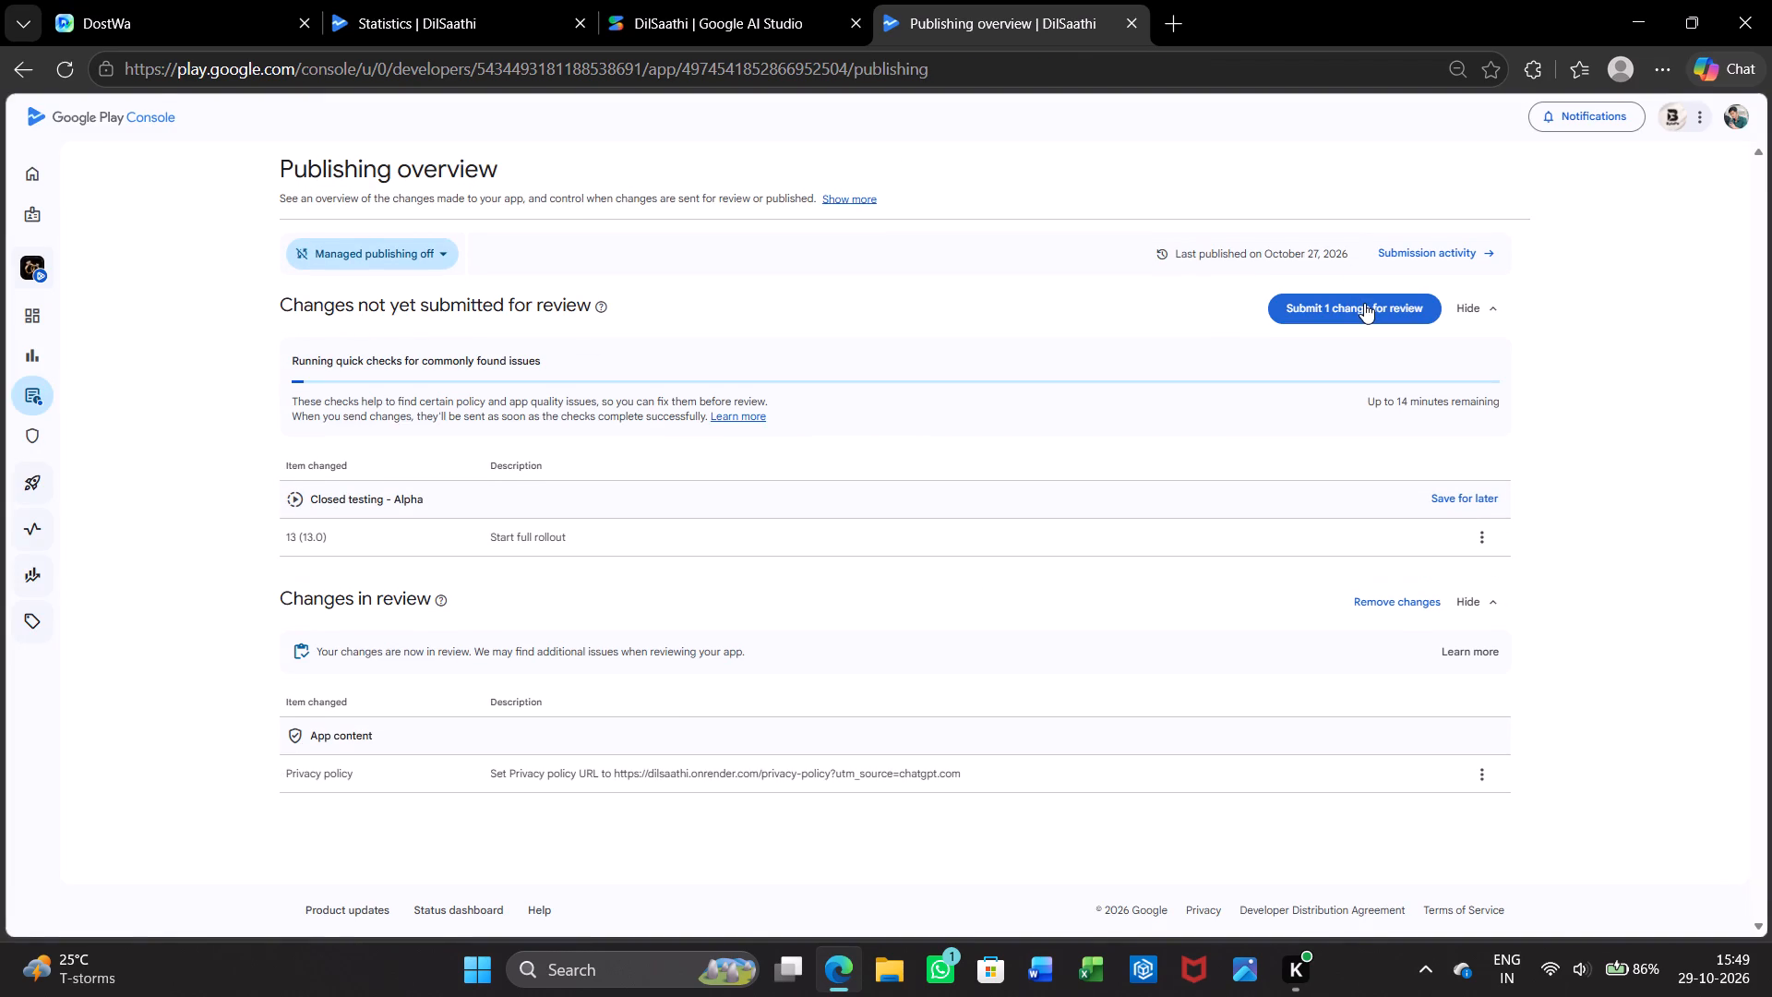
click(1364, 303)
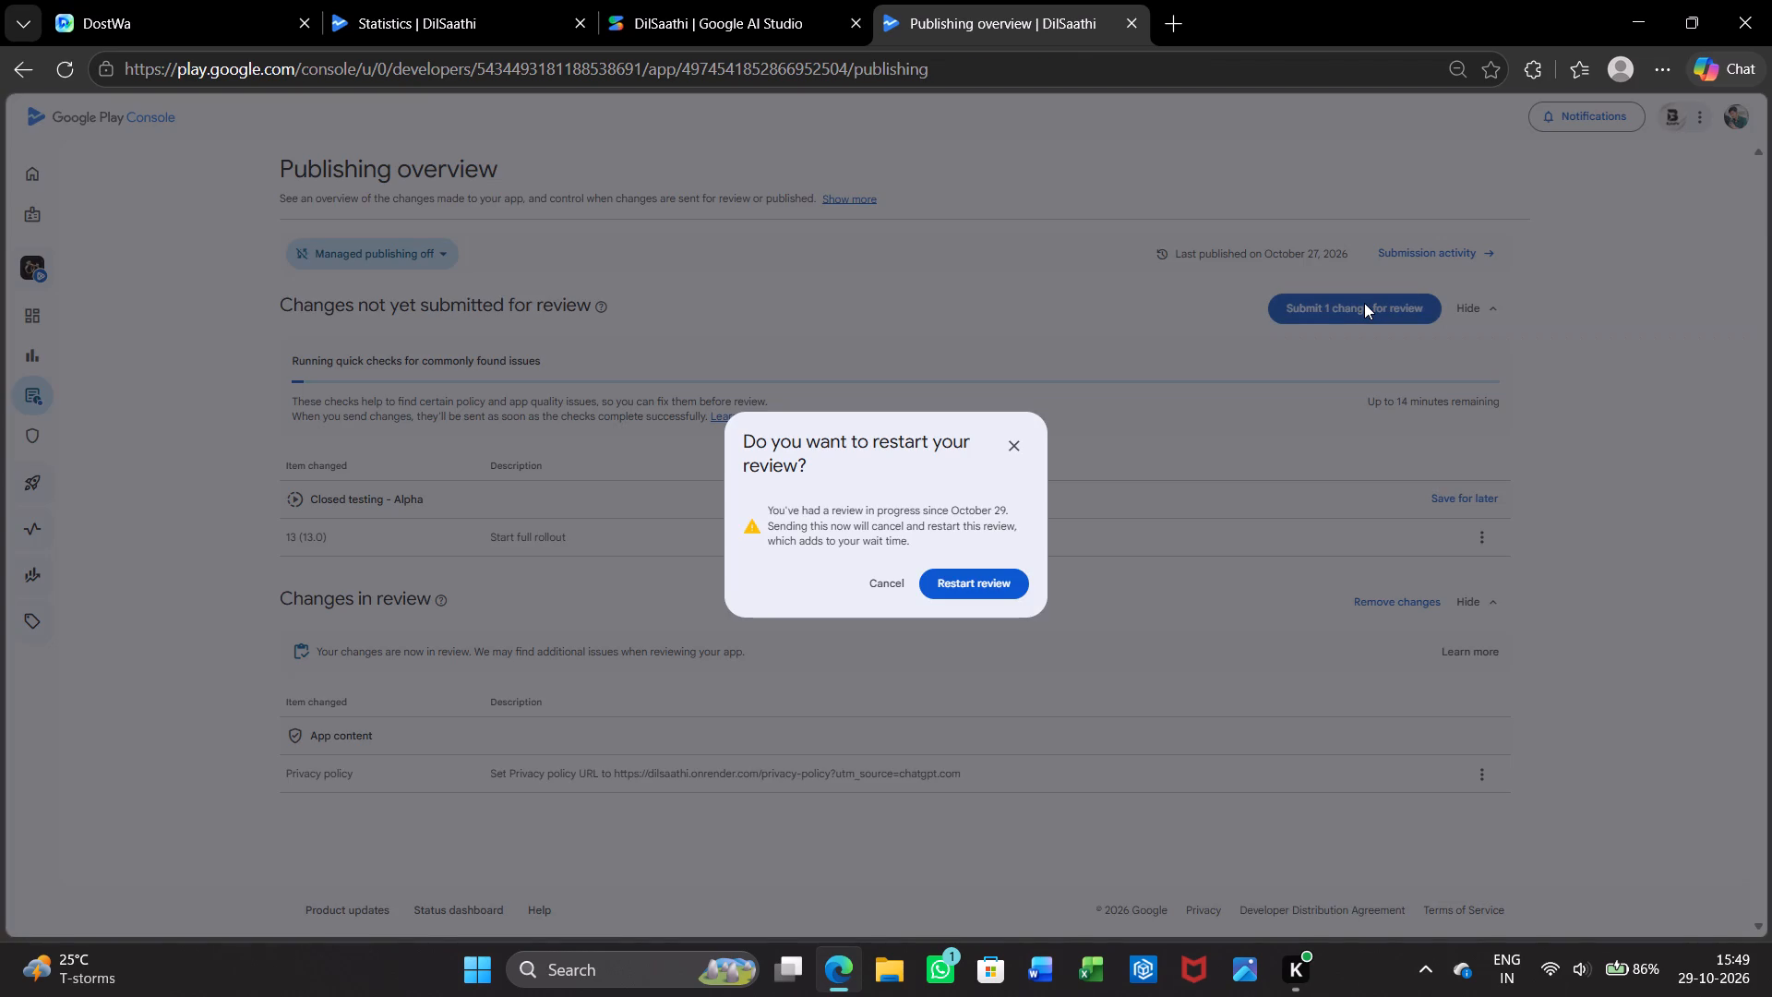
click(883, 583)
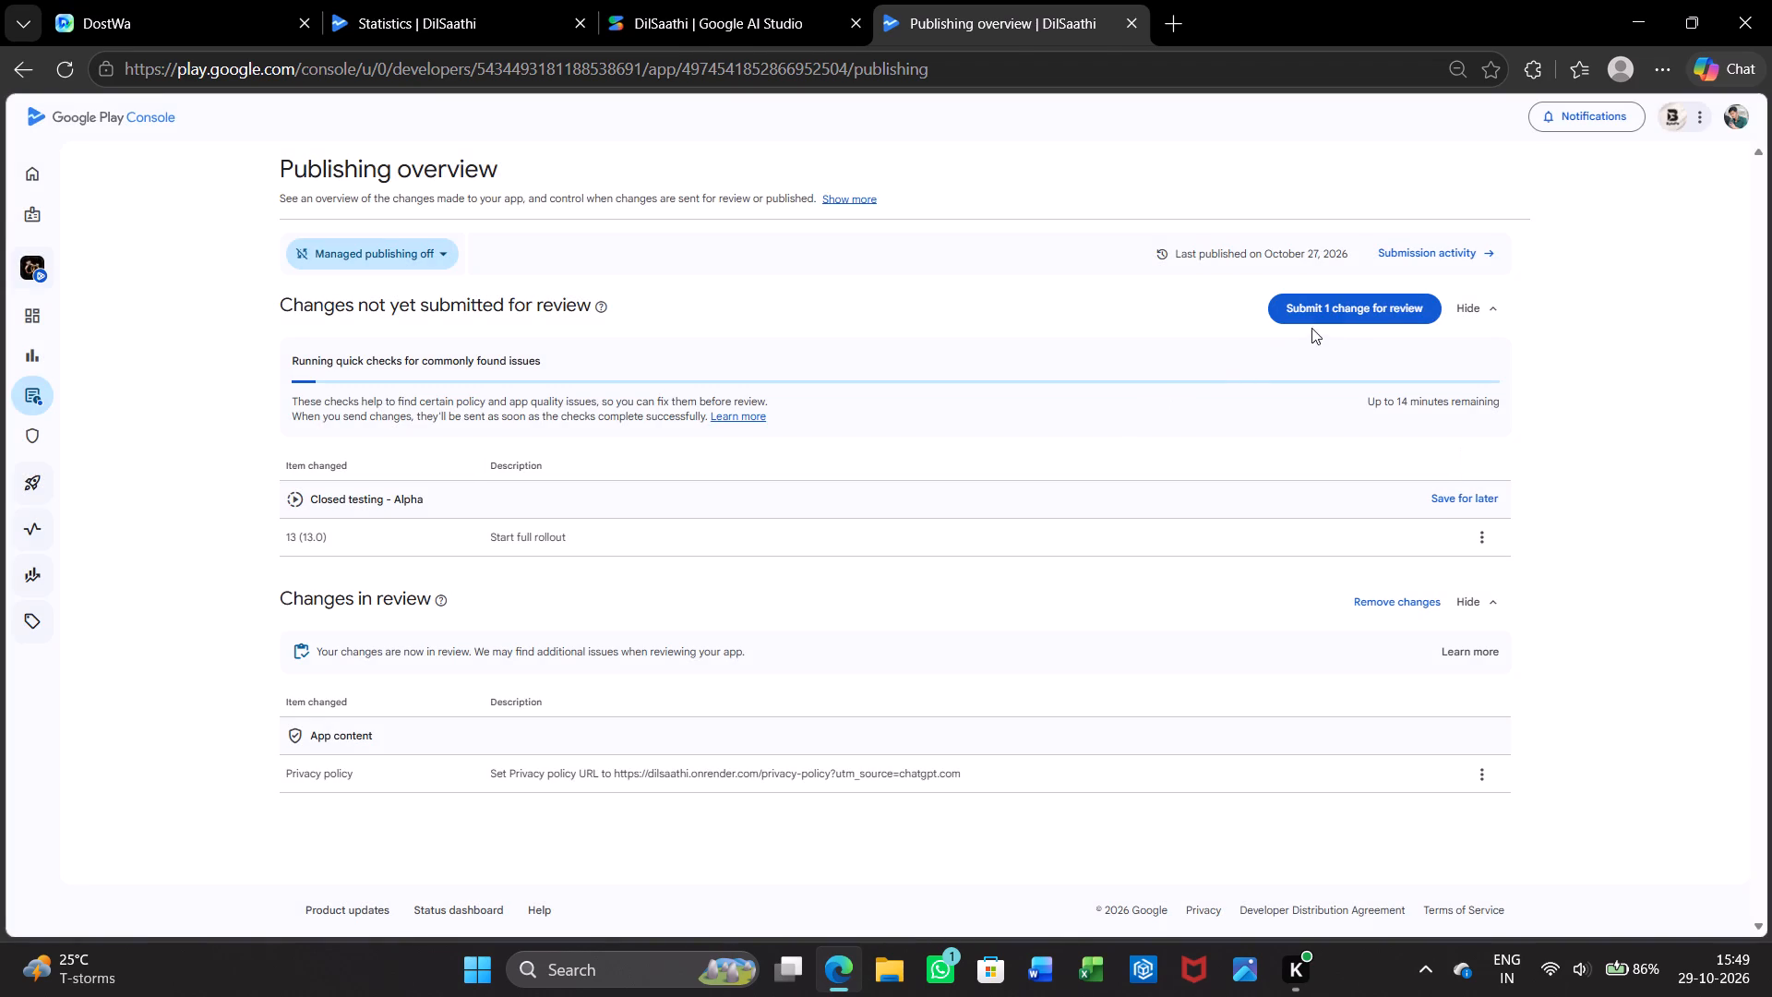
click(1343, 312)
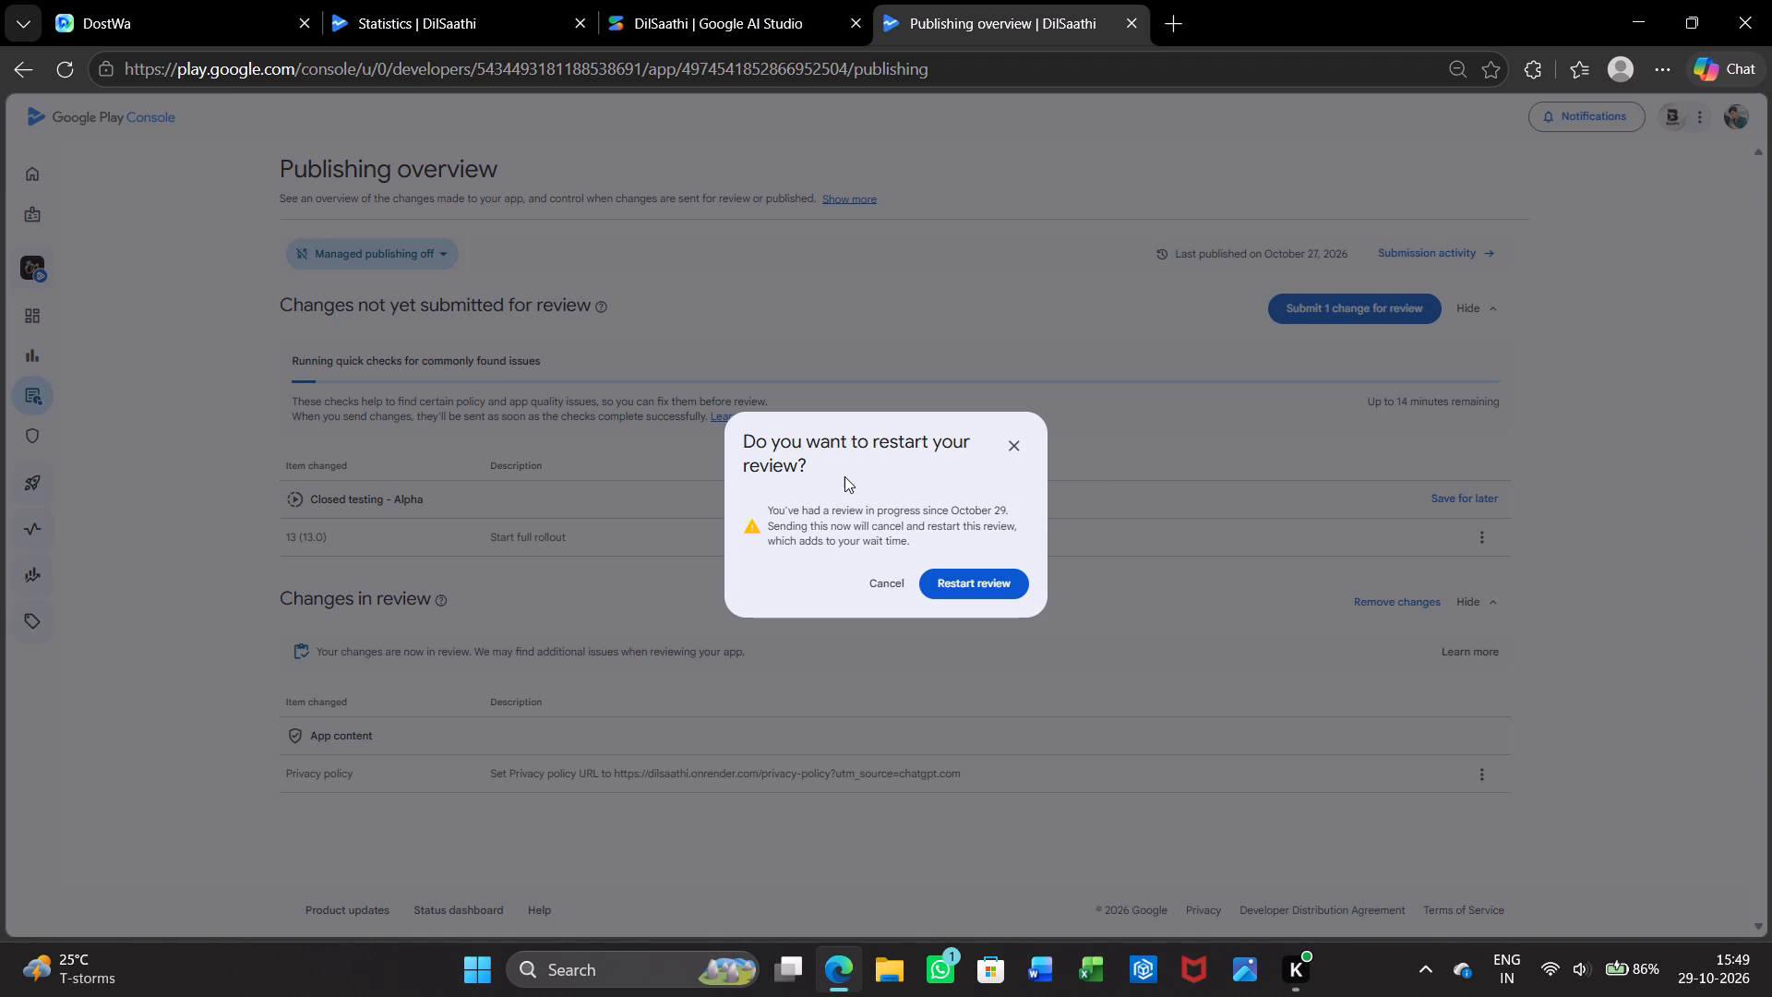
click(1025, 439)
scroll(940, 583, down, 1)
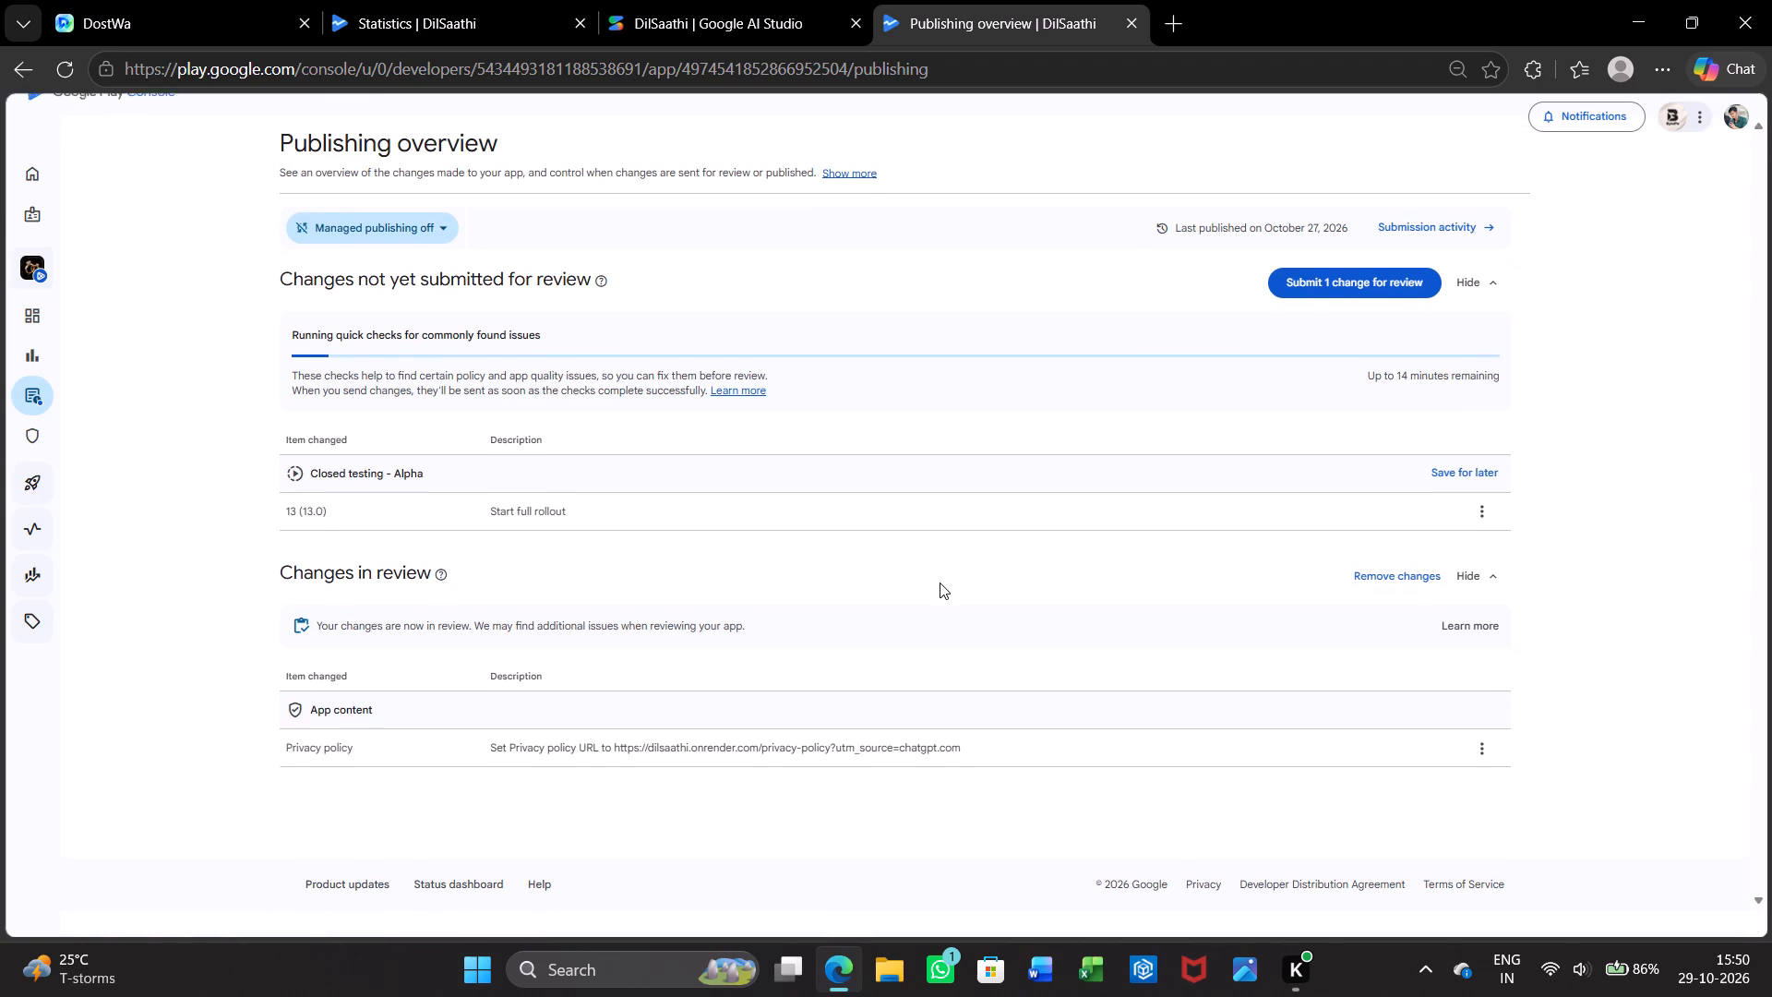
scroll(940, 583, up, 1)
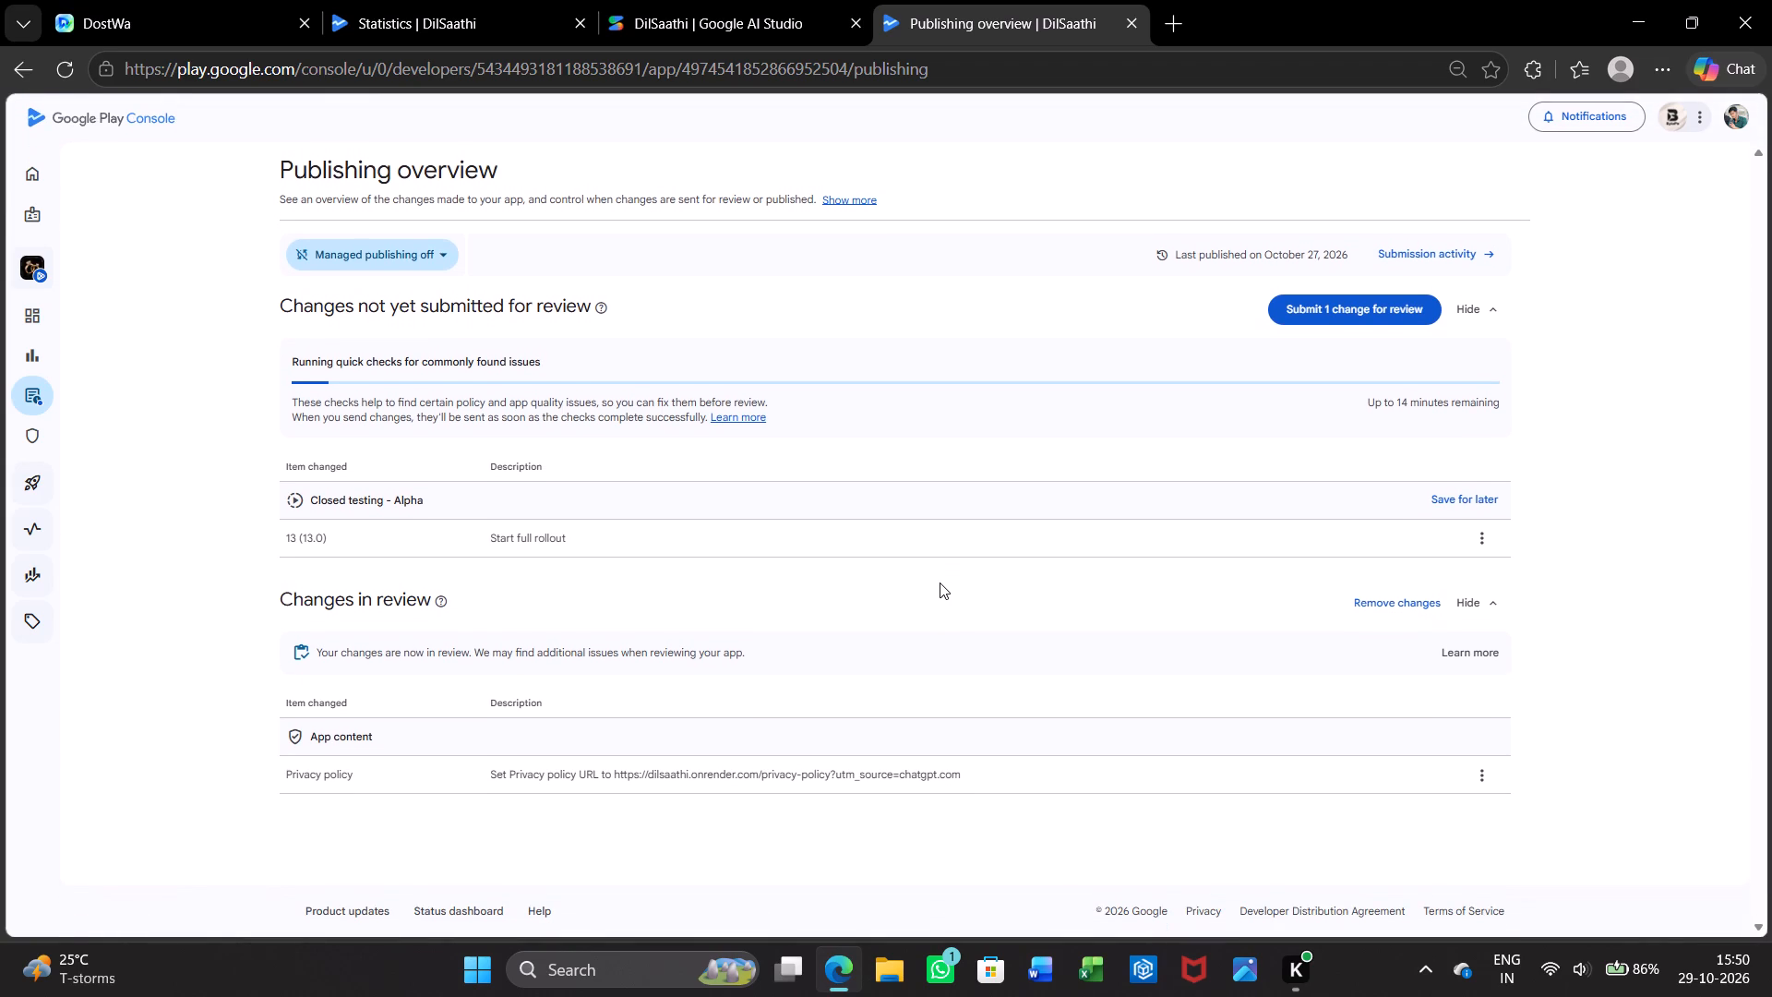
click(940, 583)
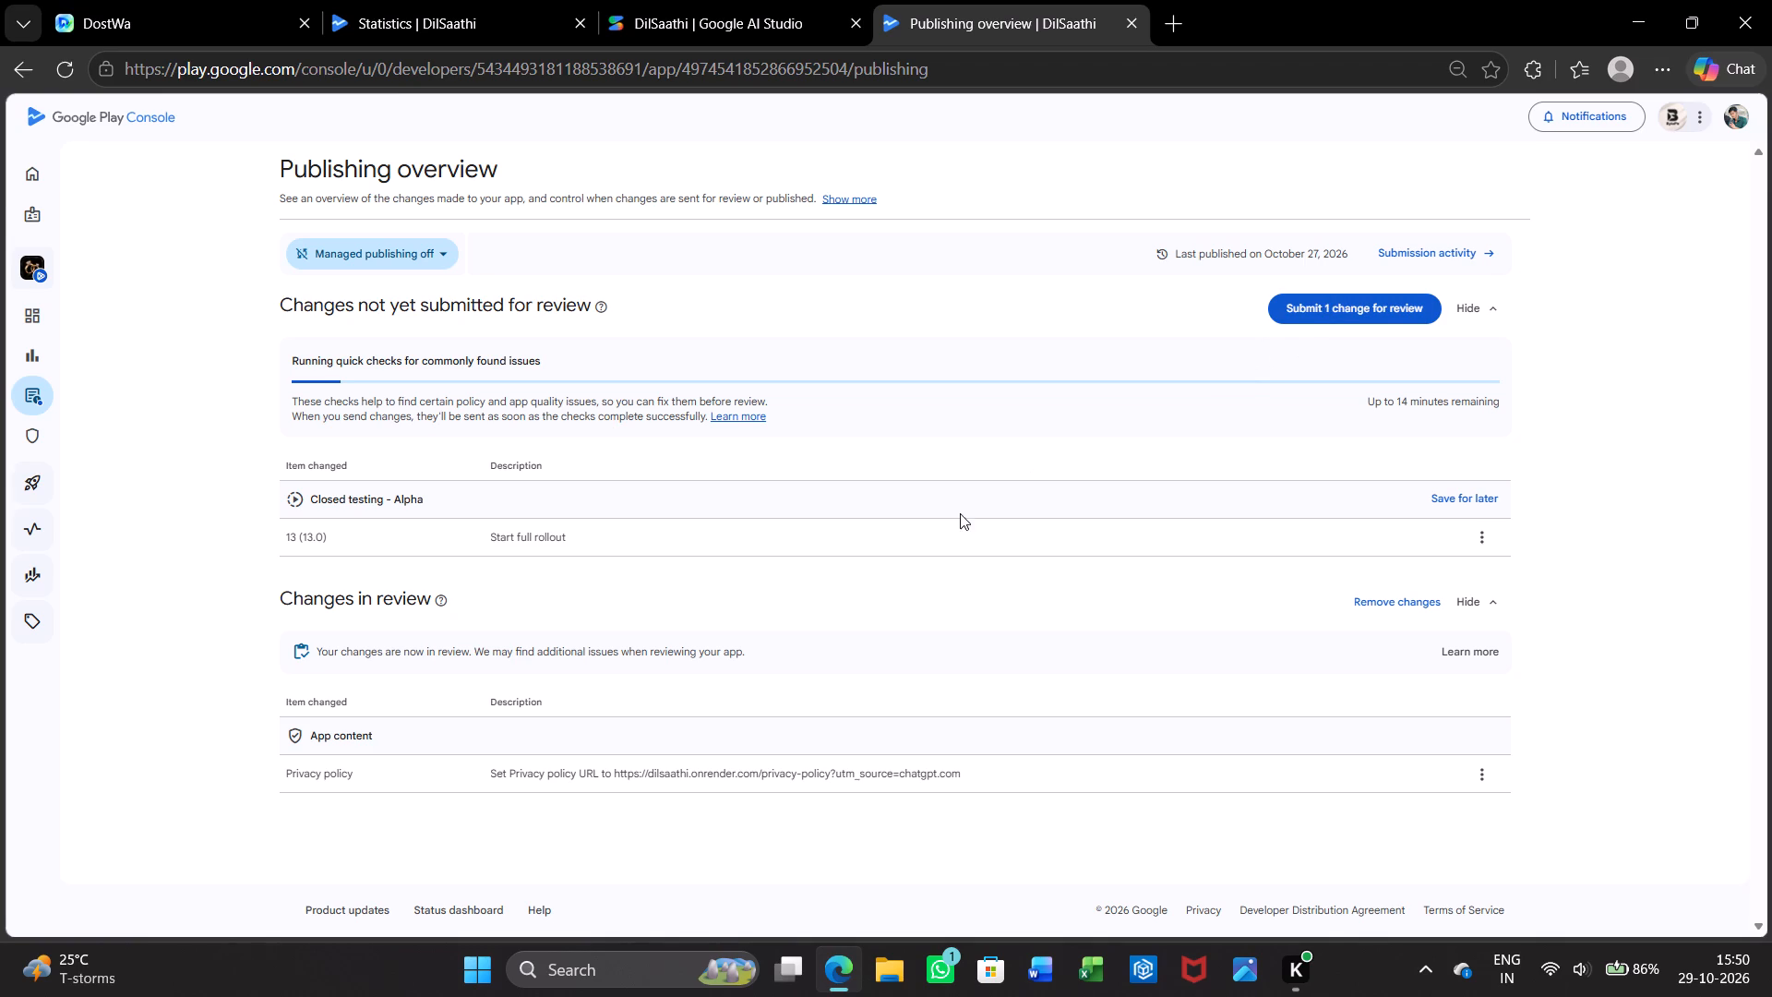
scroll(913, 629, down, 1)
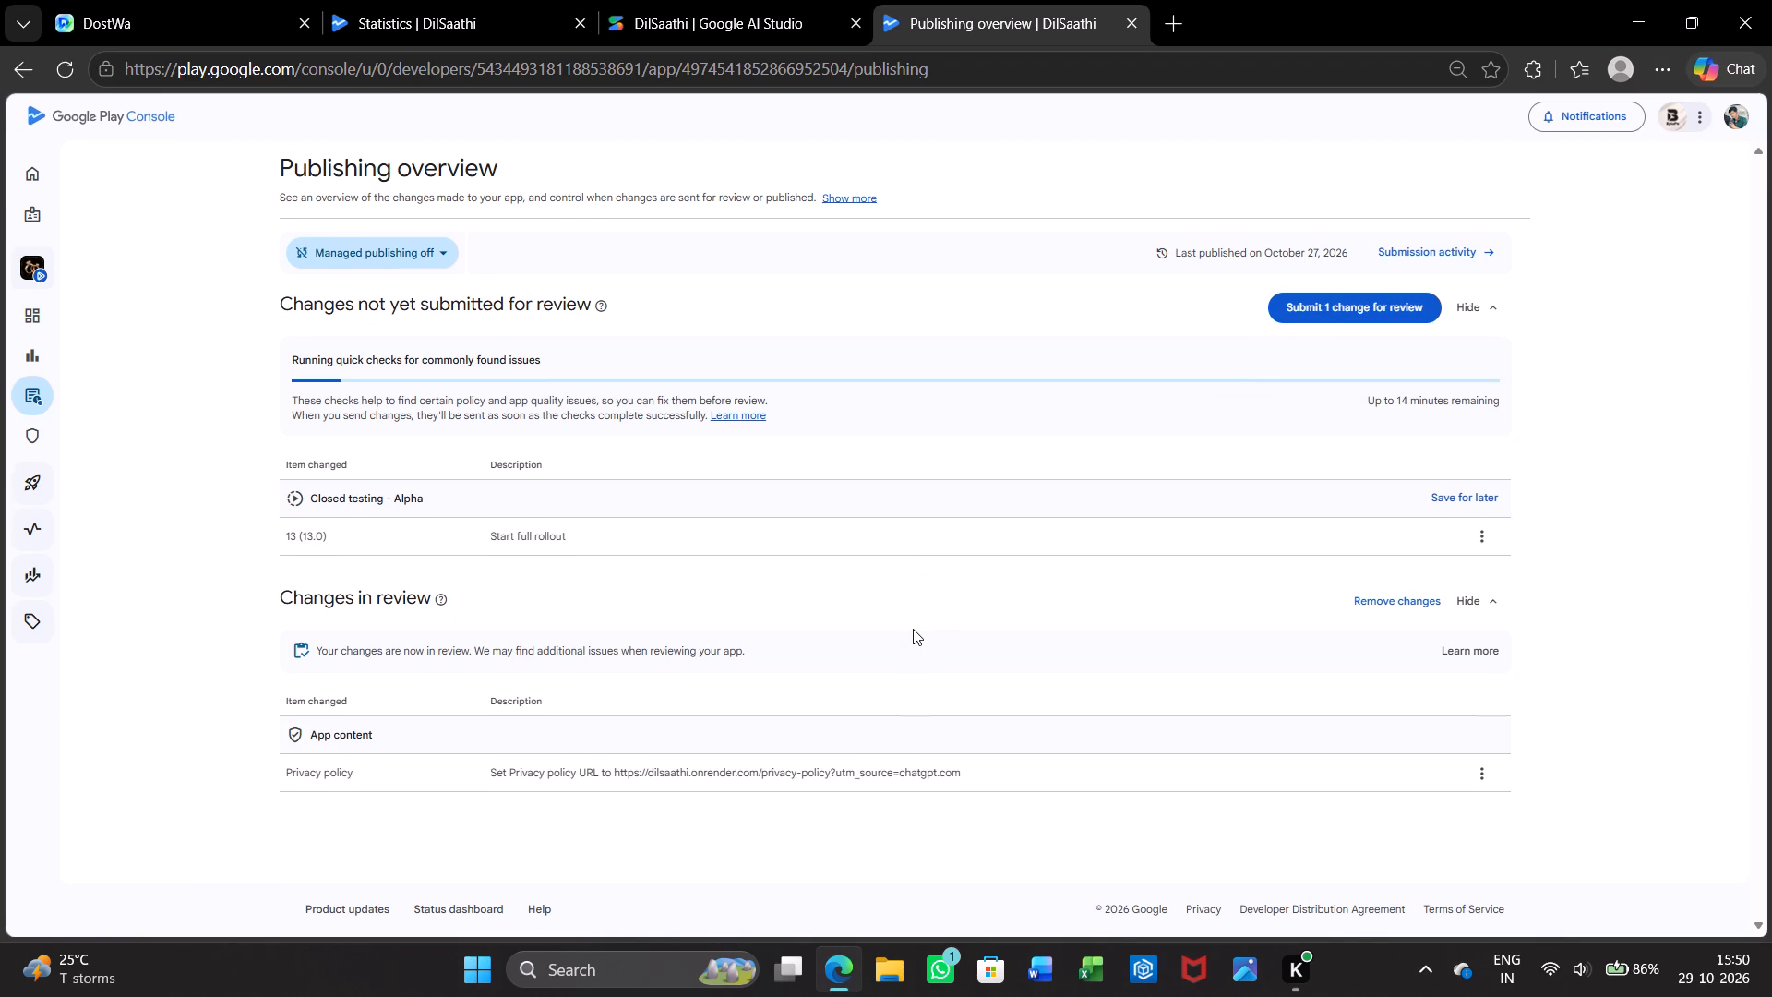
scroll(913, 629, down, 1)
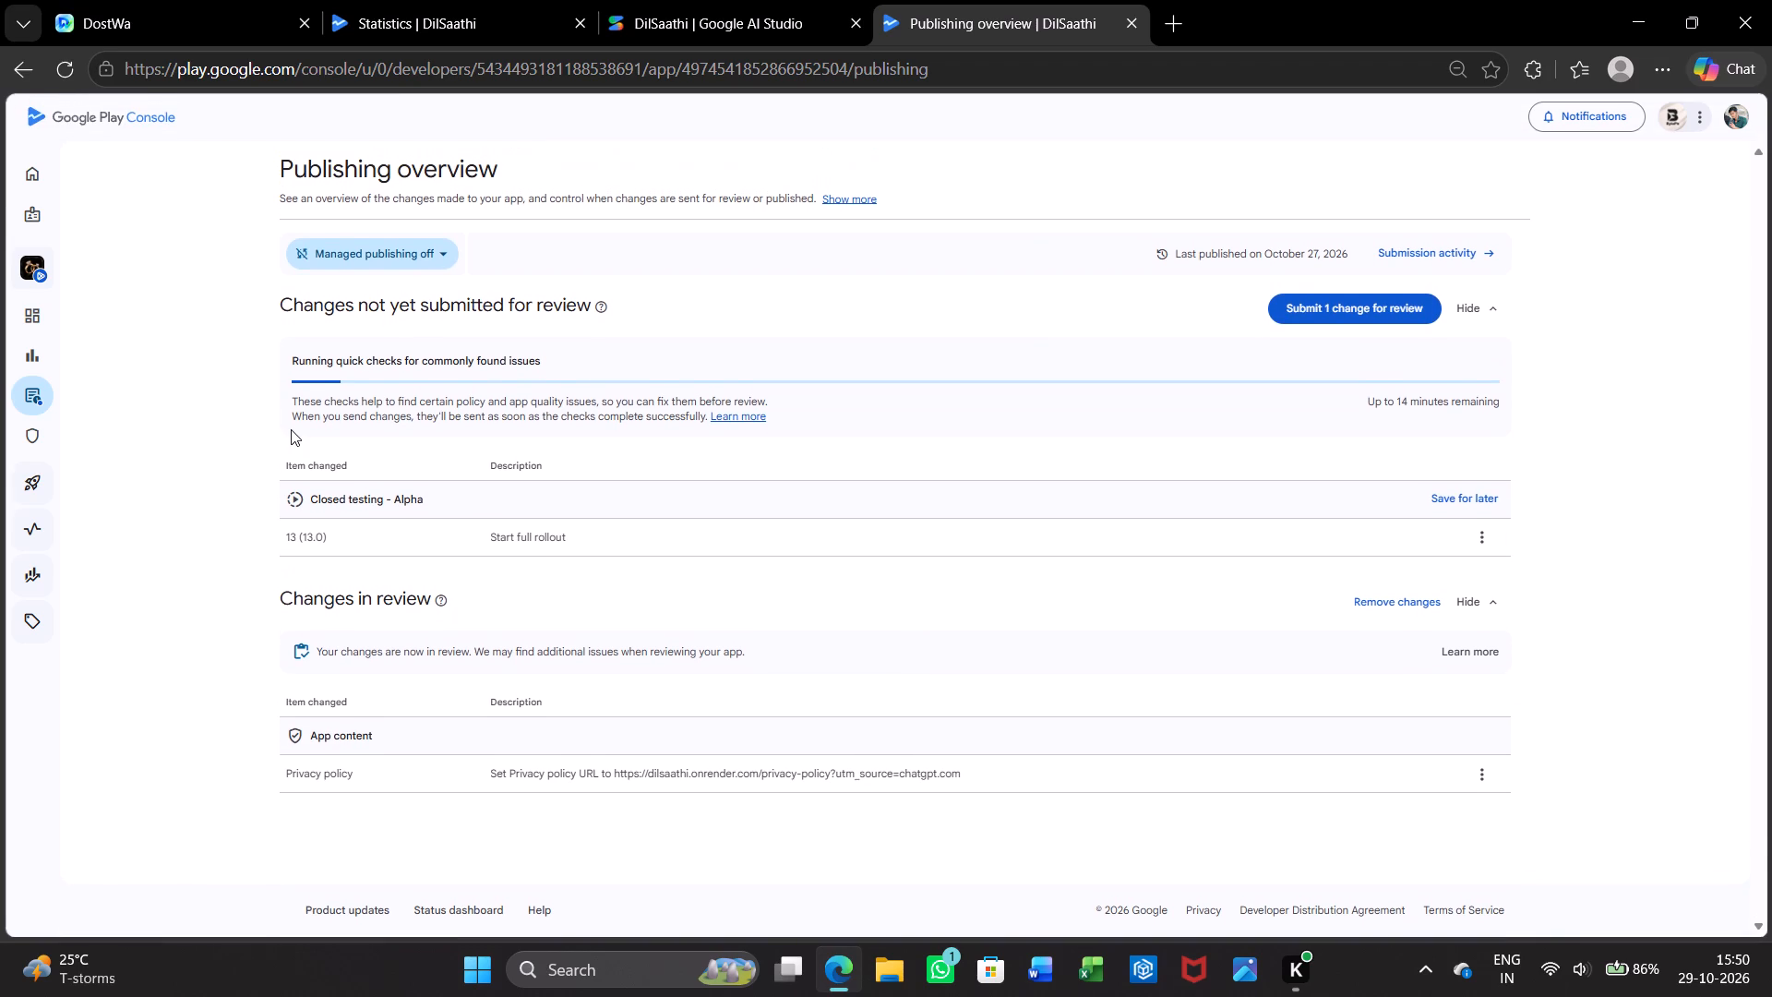
Go to DilSaathi's Production track from the Test and release overview and create a new production release.
click(90, 483)
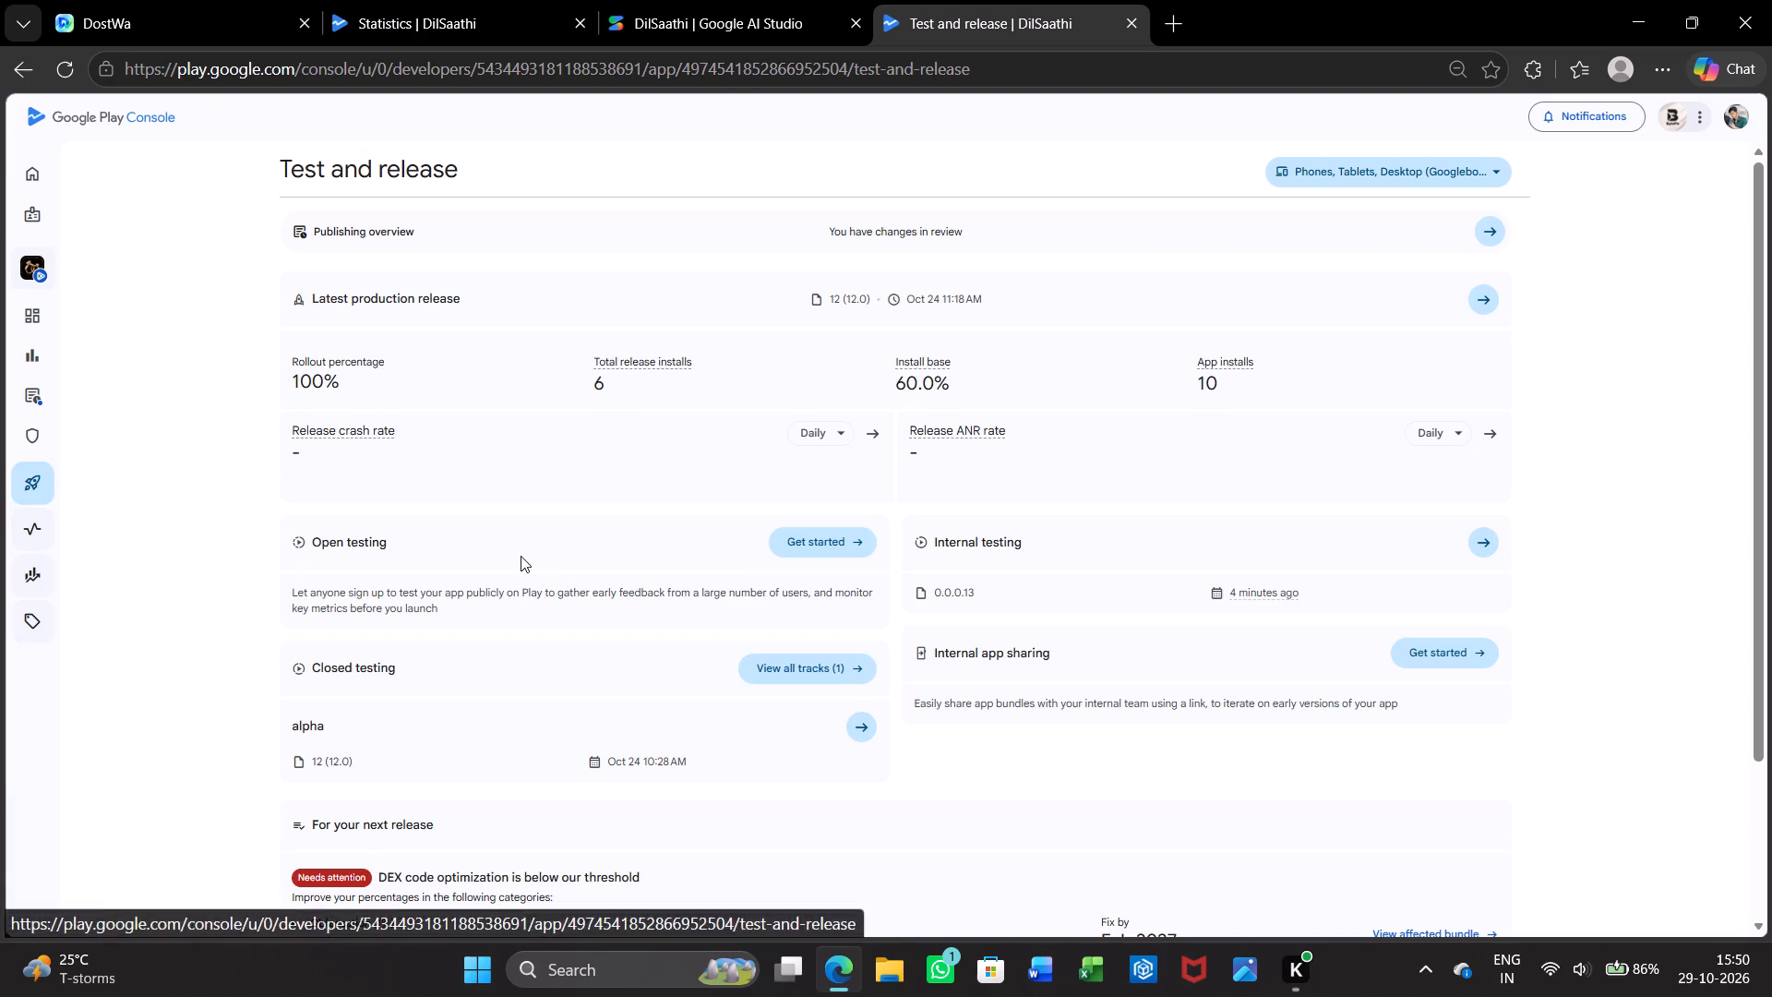
scroll(521, 556, down, 1)
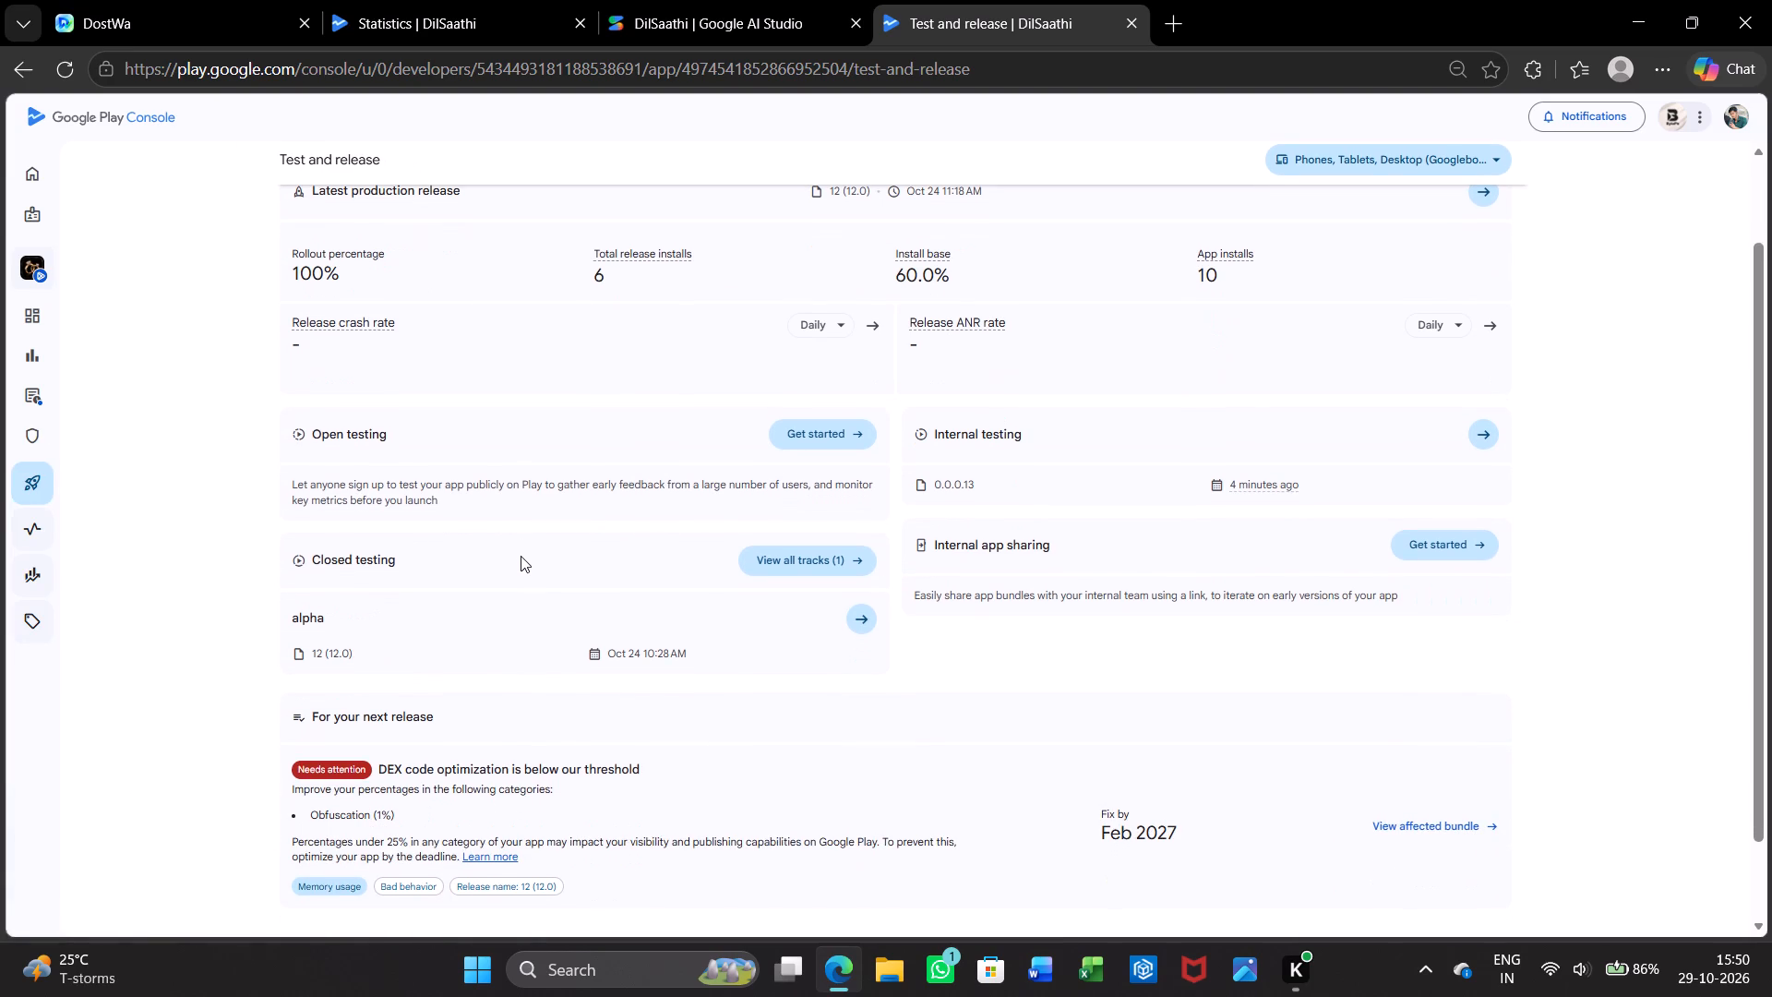
scroll(521, 556, down, 1)
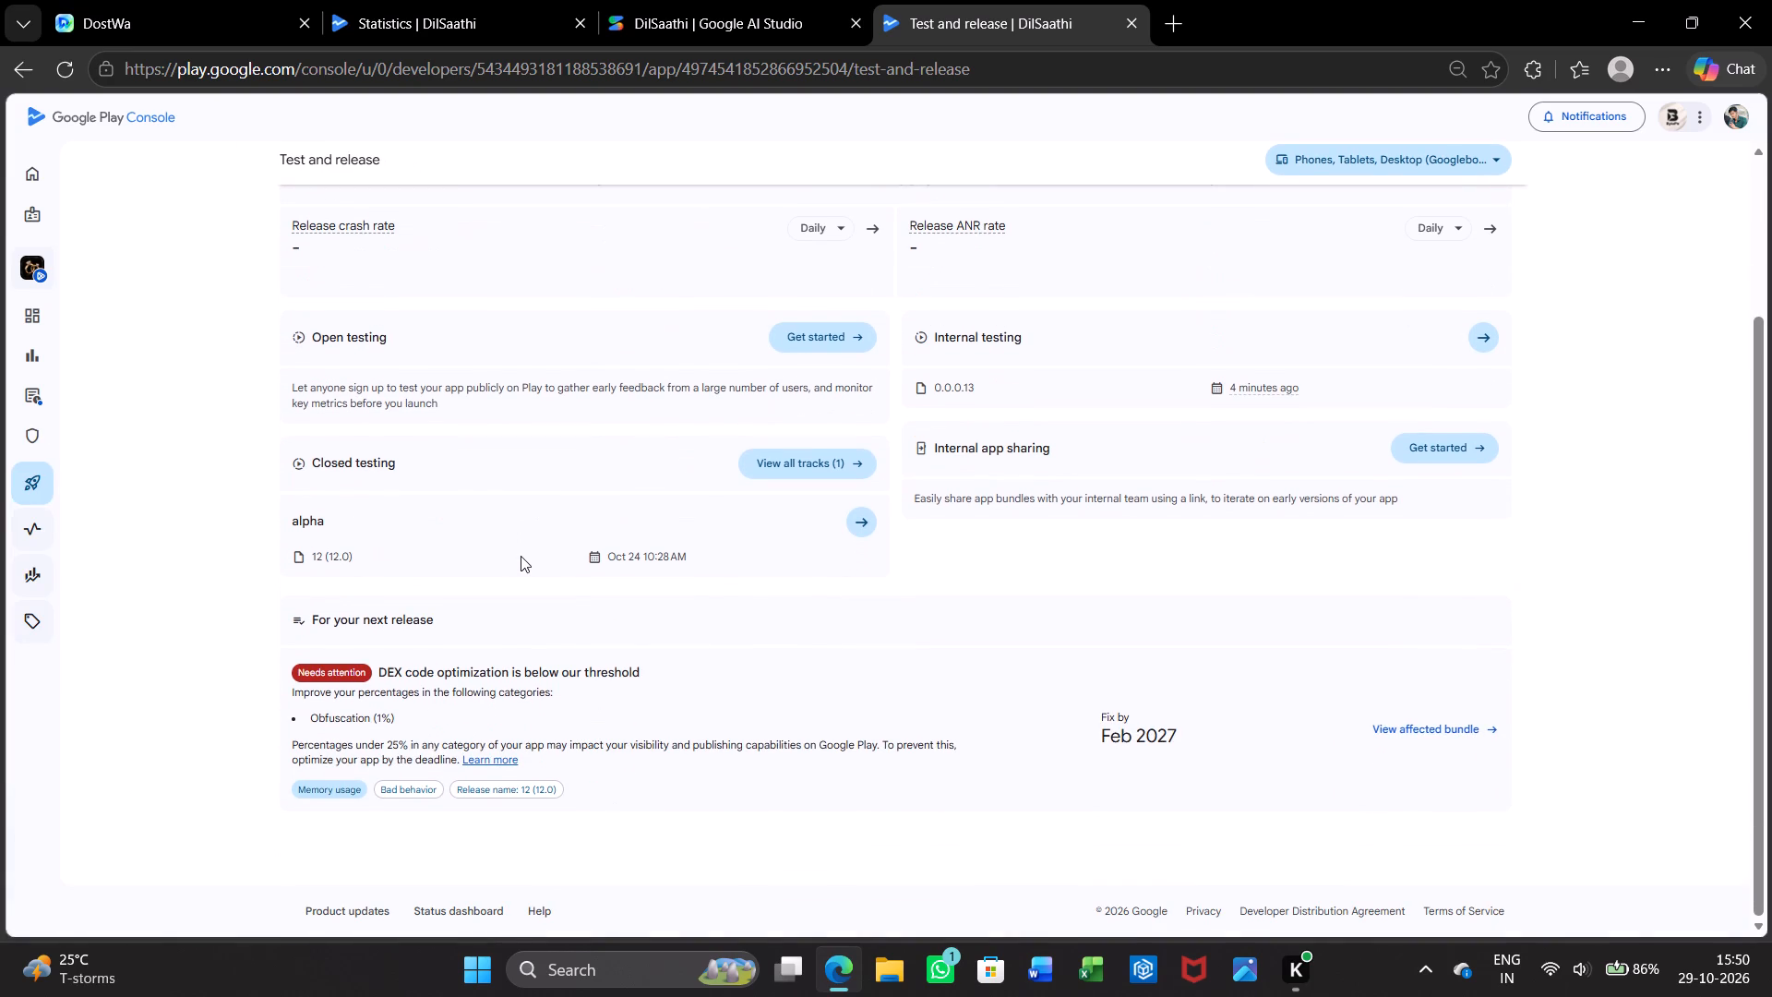
scroll(521, 556, up, 2)
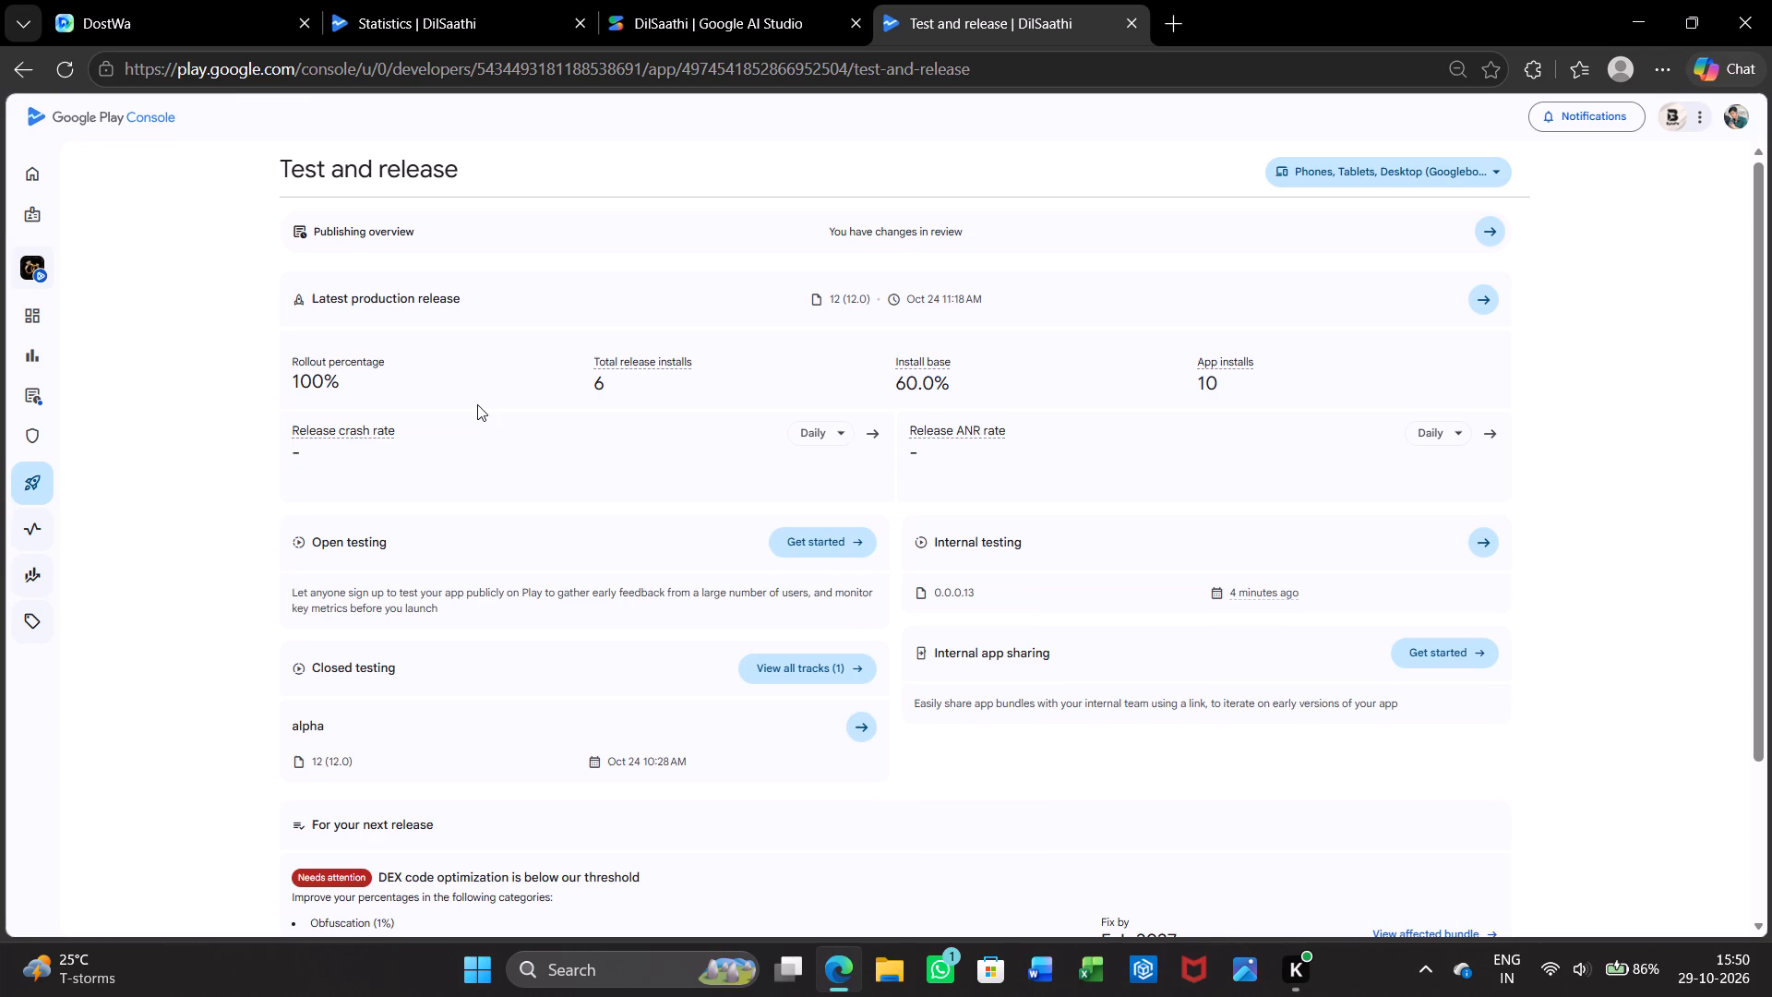
click(1473, 287)
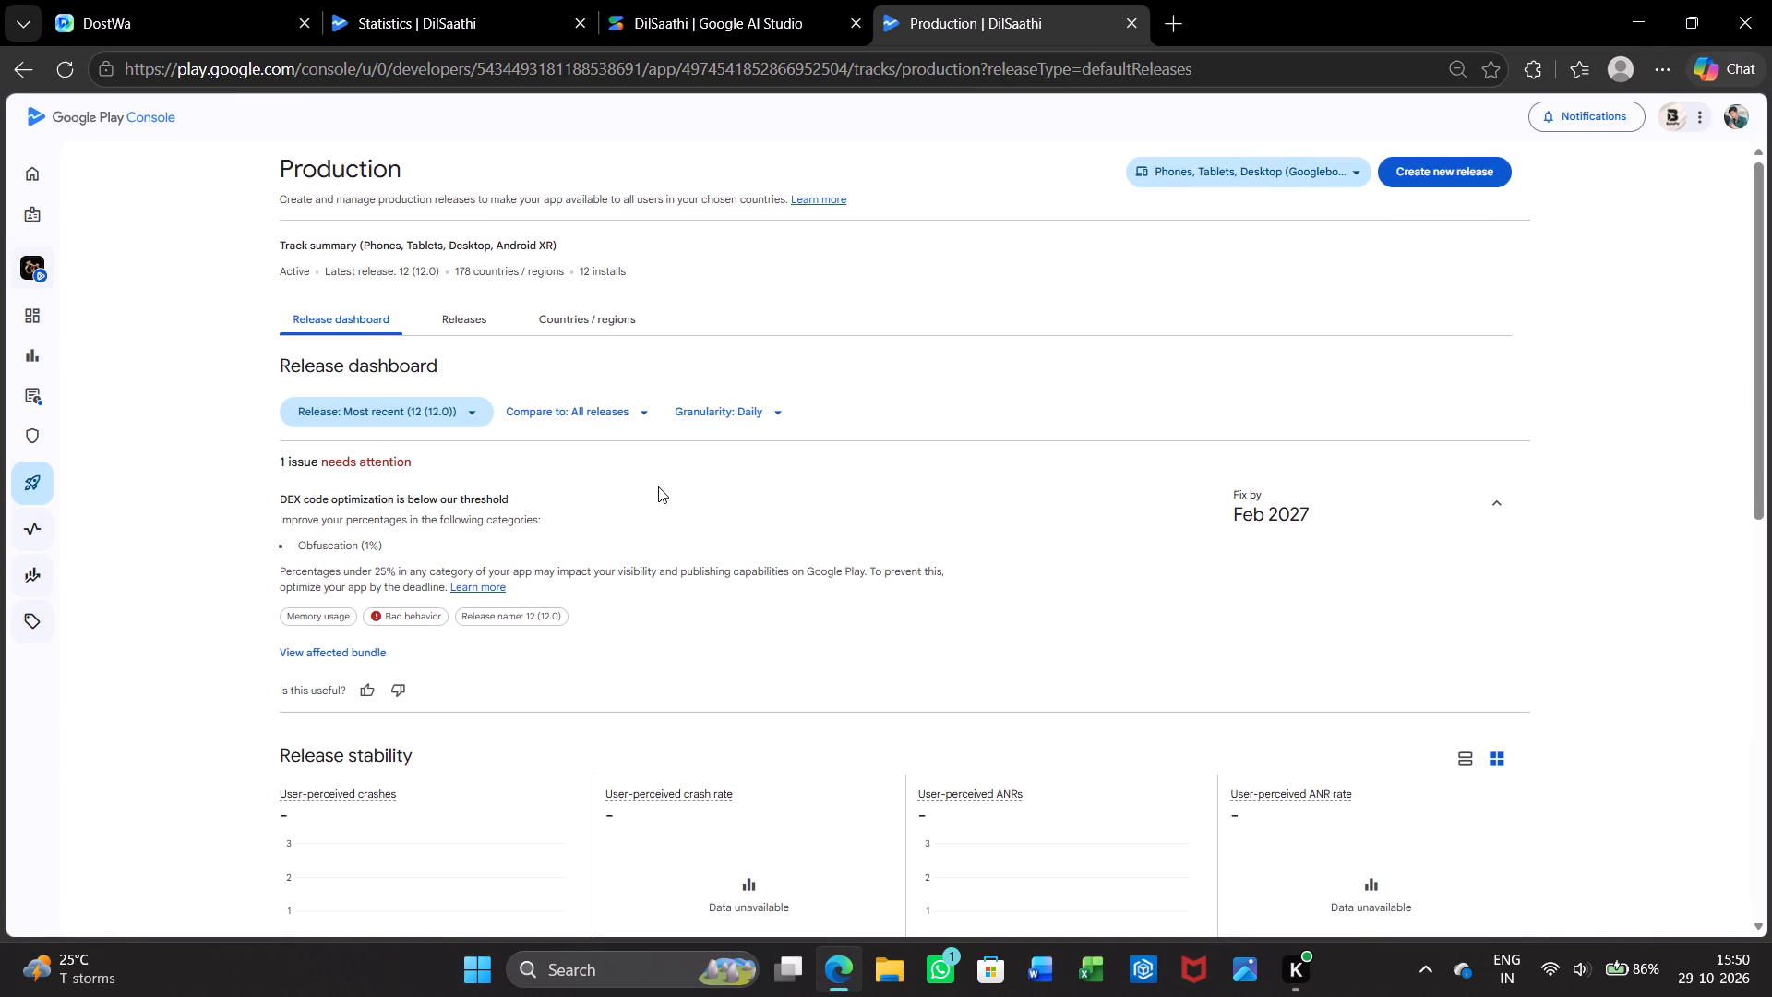
scroll(689, 558, down, 1)
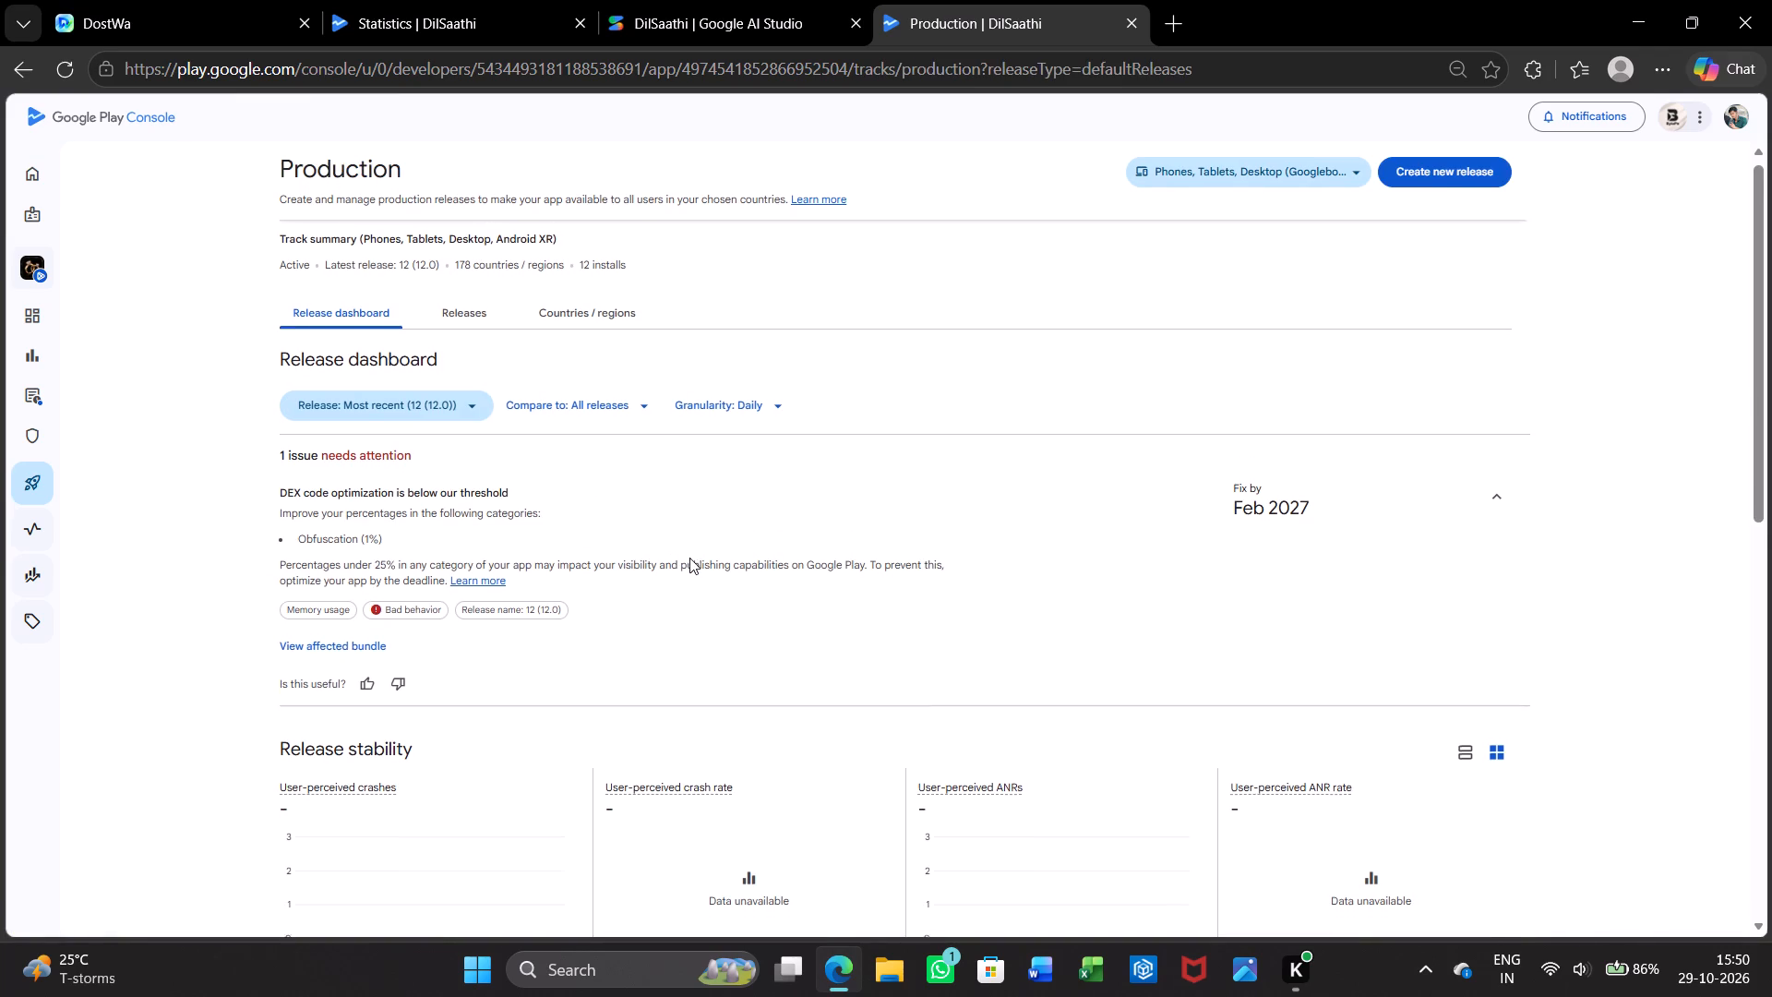
scroll(689, 558, down, 1)
scroll(689, 558, up, 2)
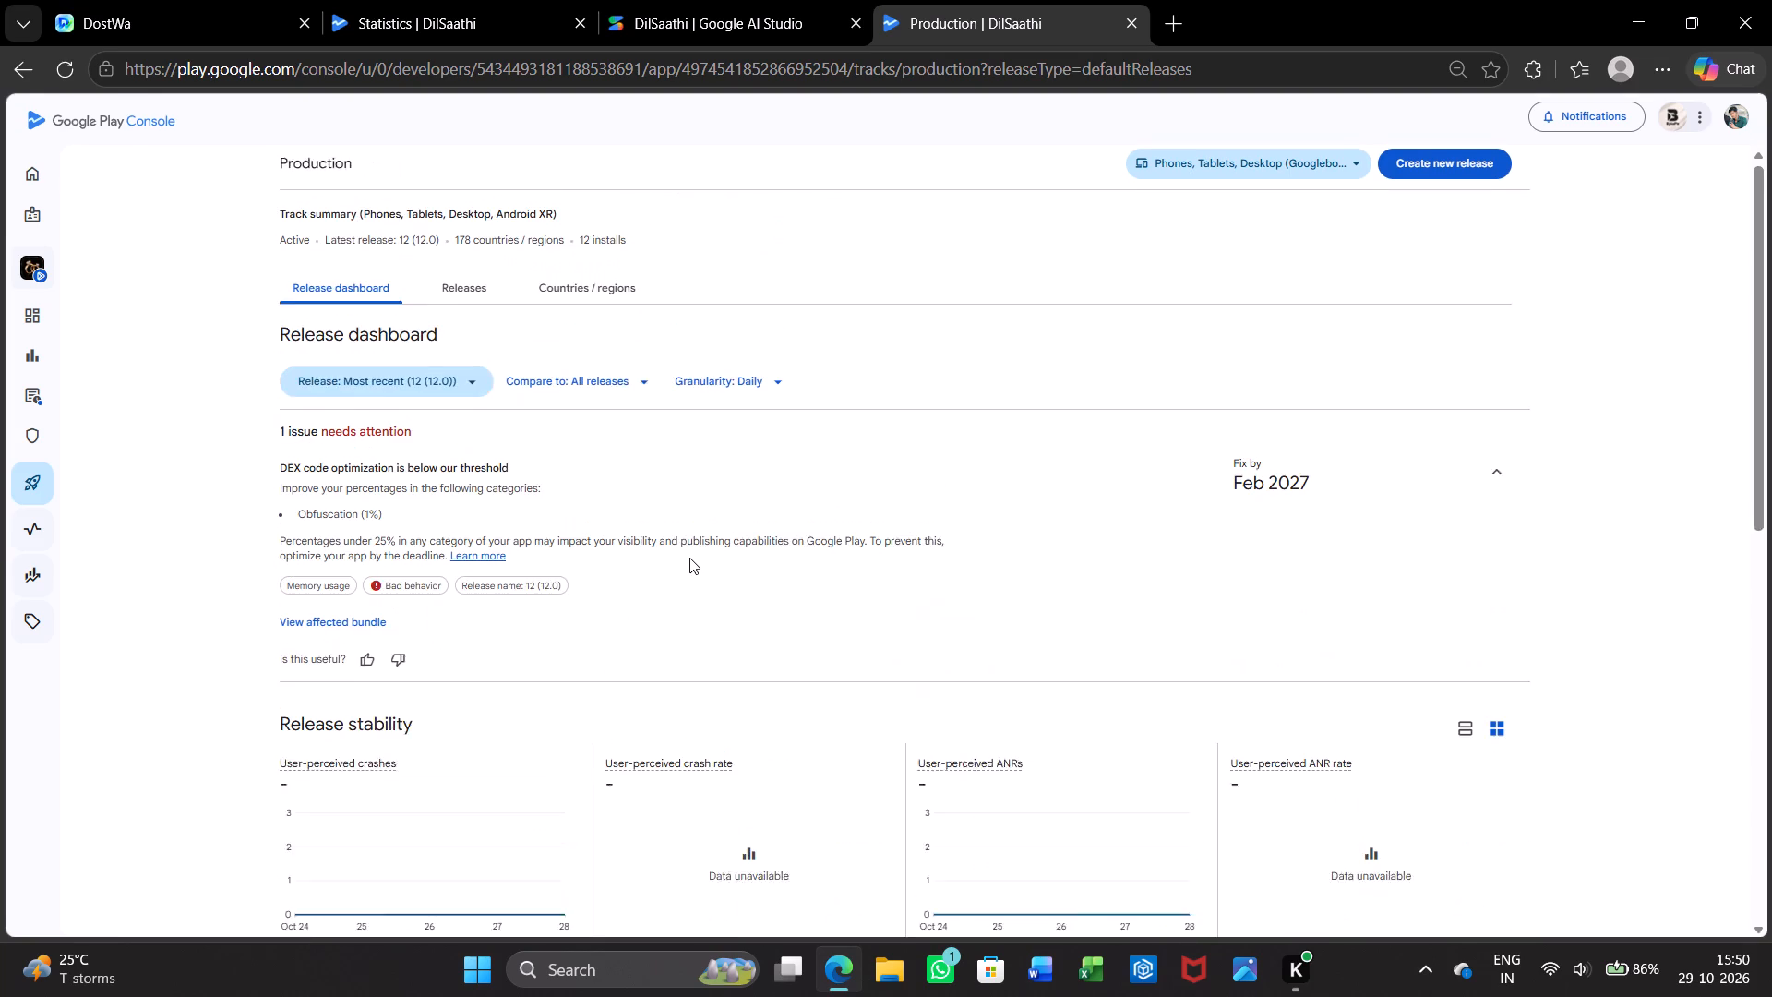
scroll(689, 558, up, 1)
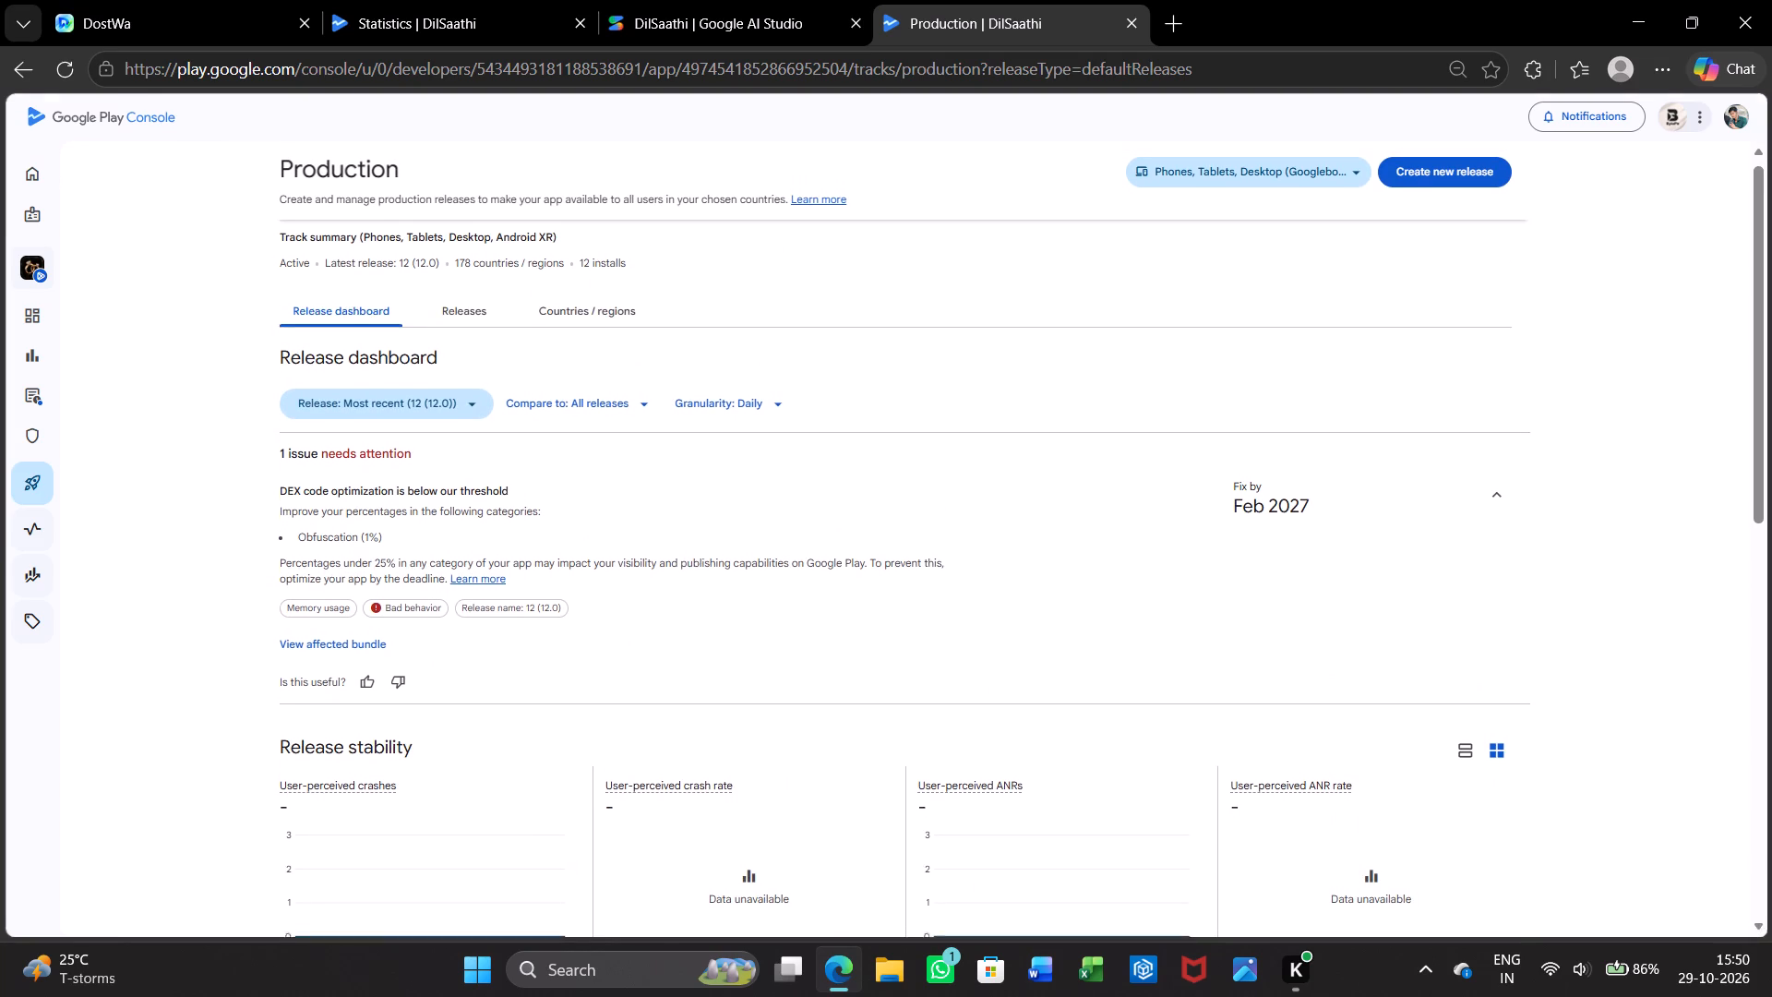
scroll(689, 558, up, 1)
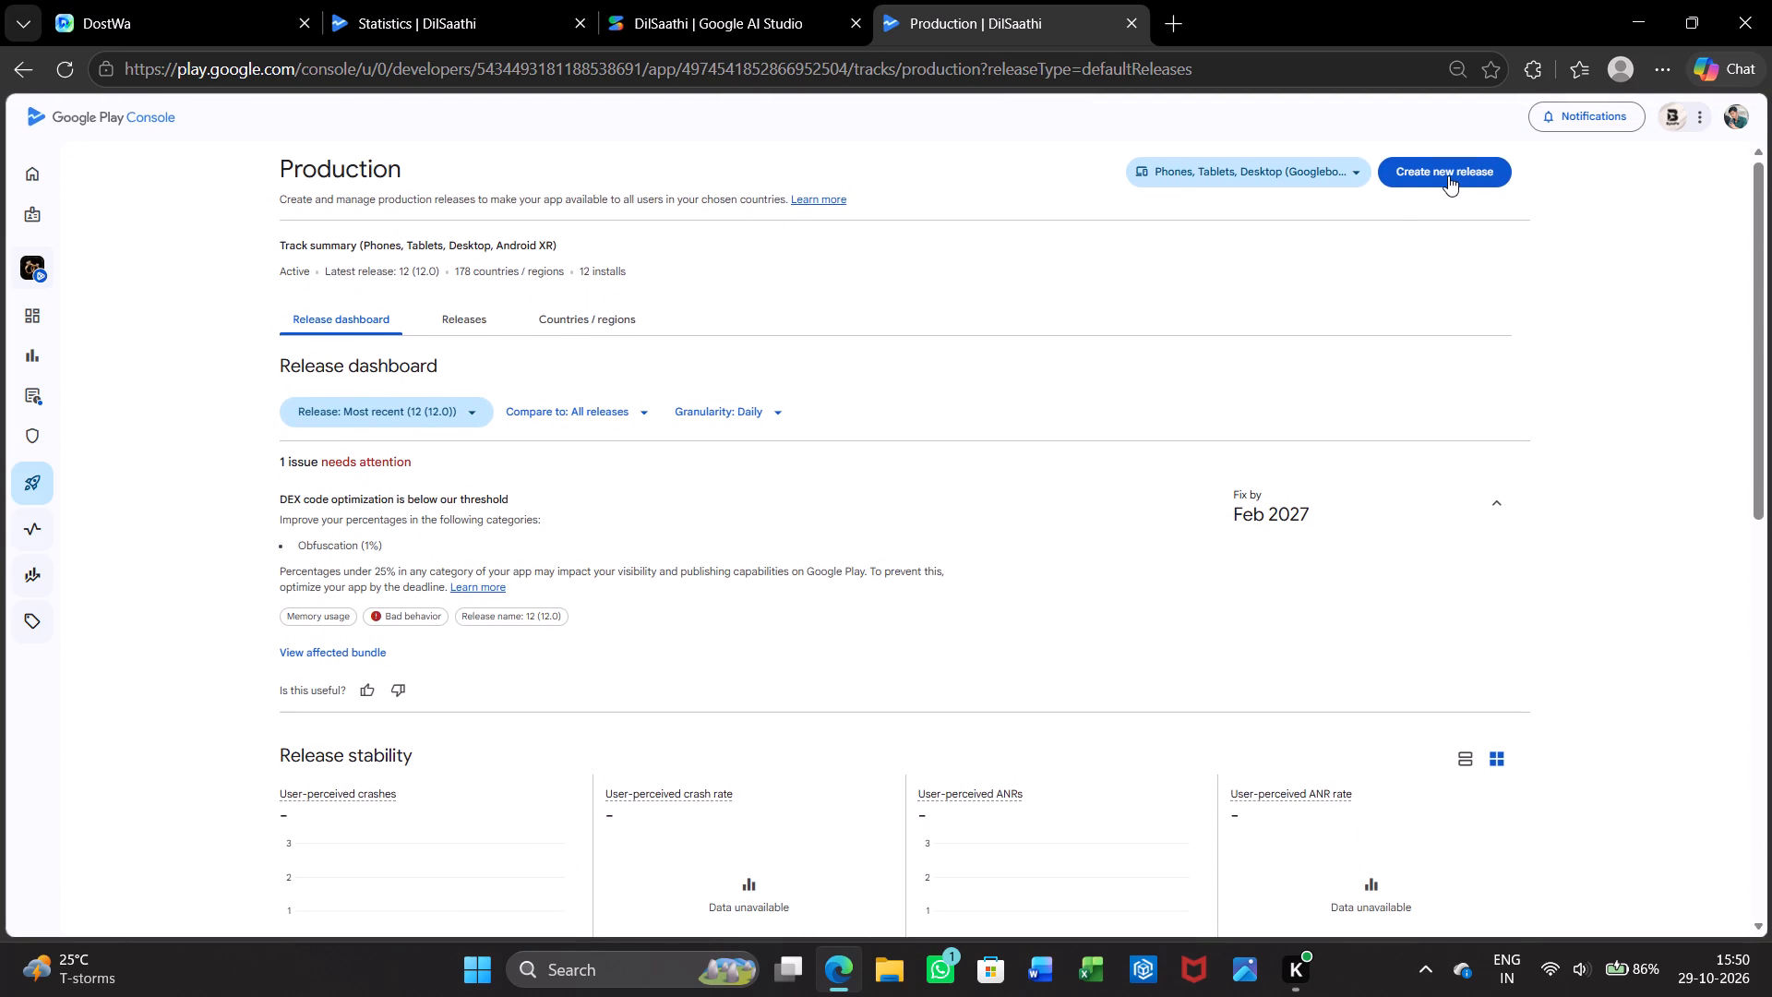
click(1448, 175)
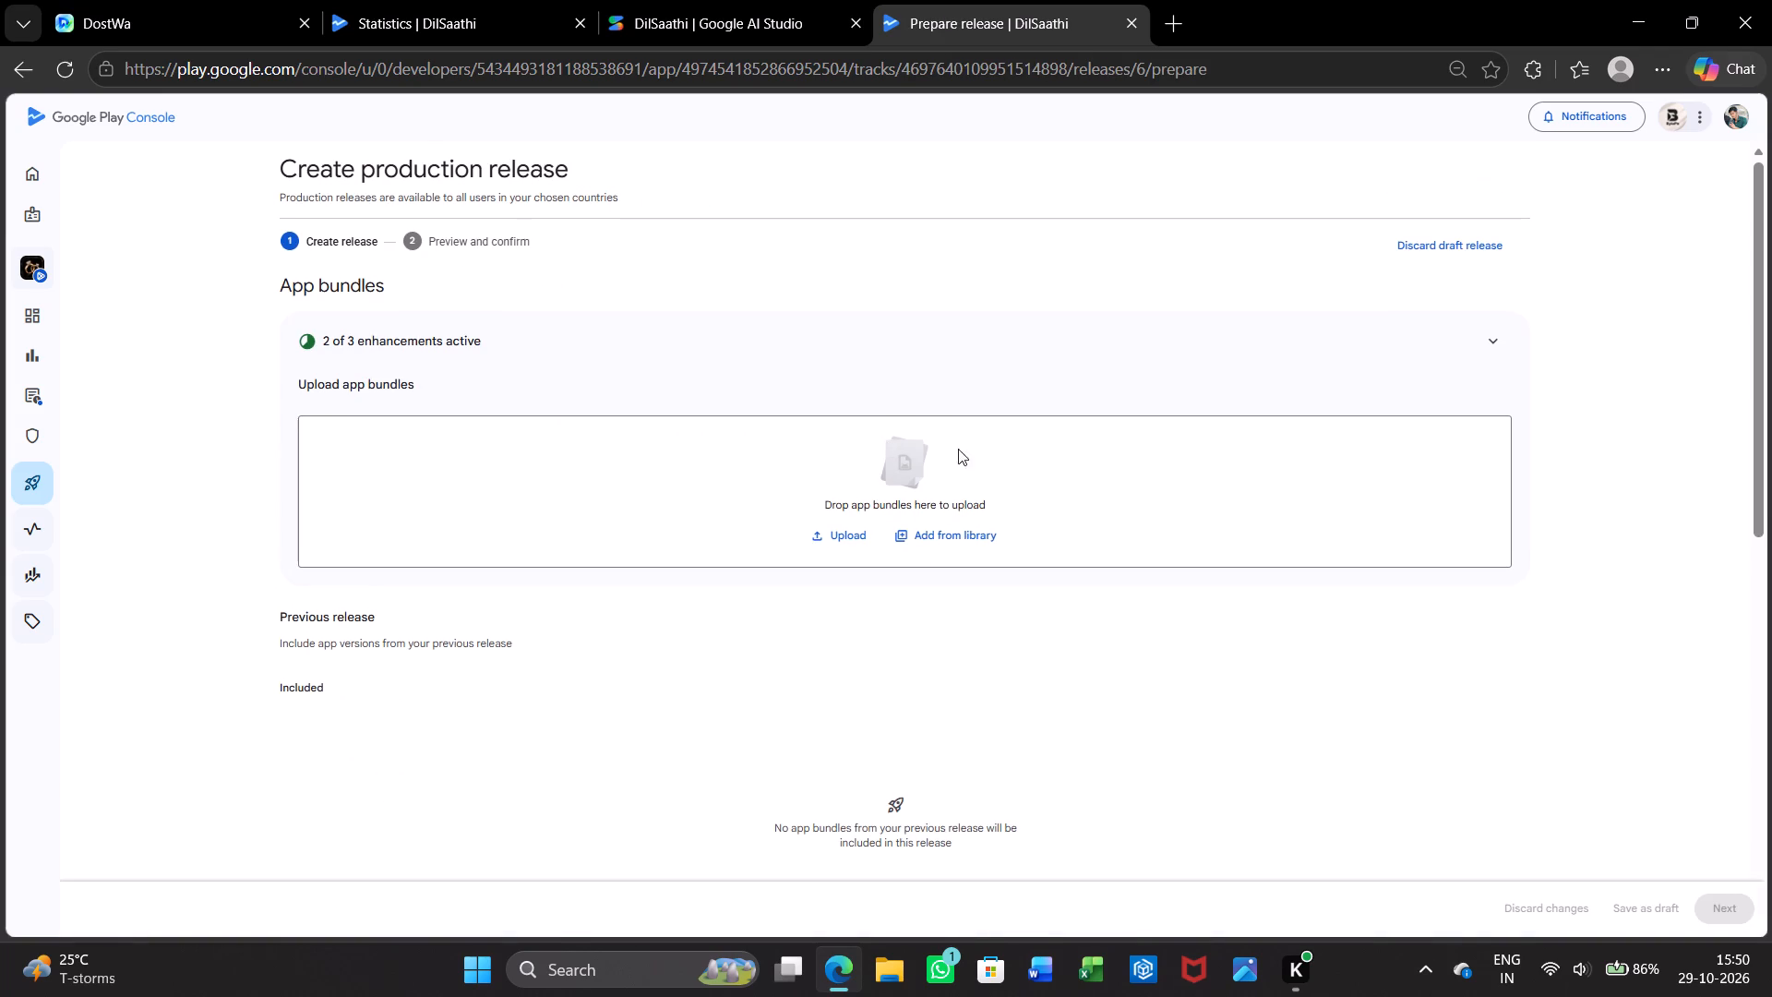
Add app bundle version 13 (13.0) from the library to the production release.
click(956, 531)
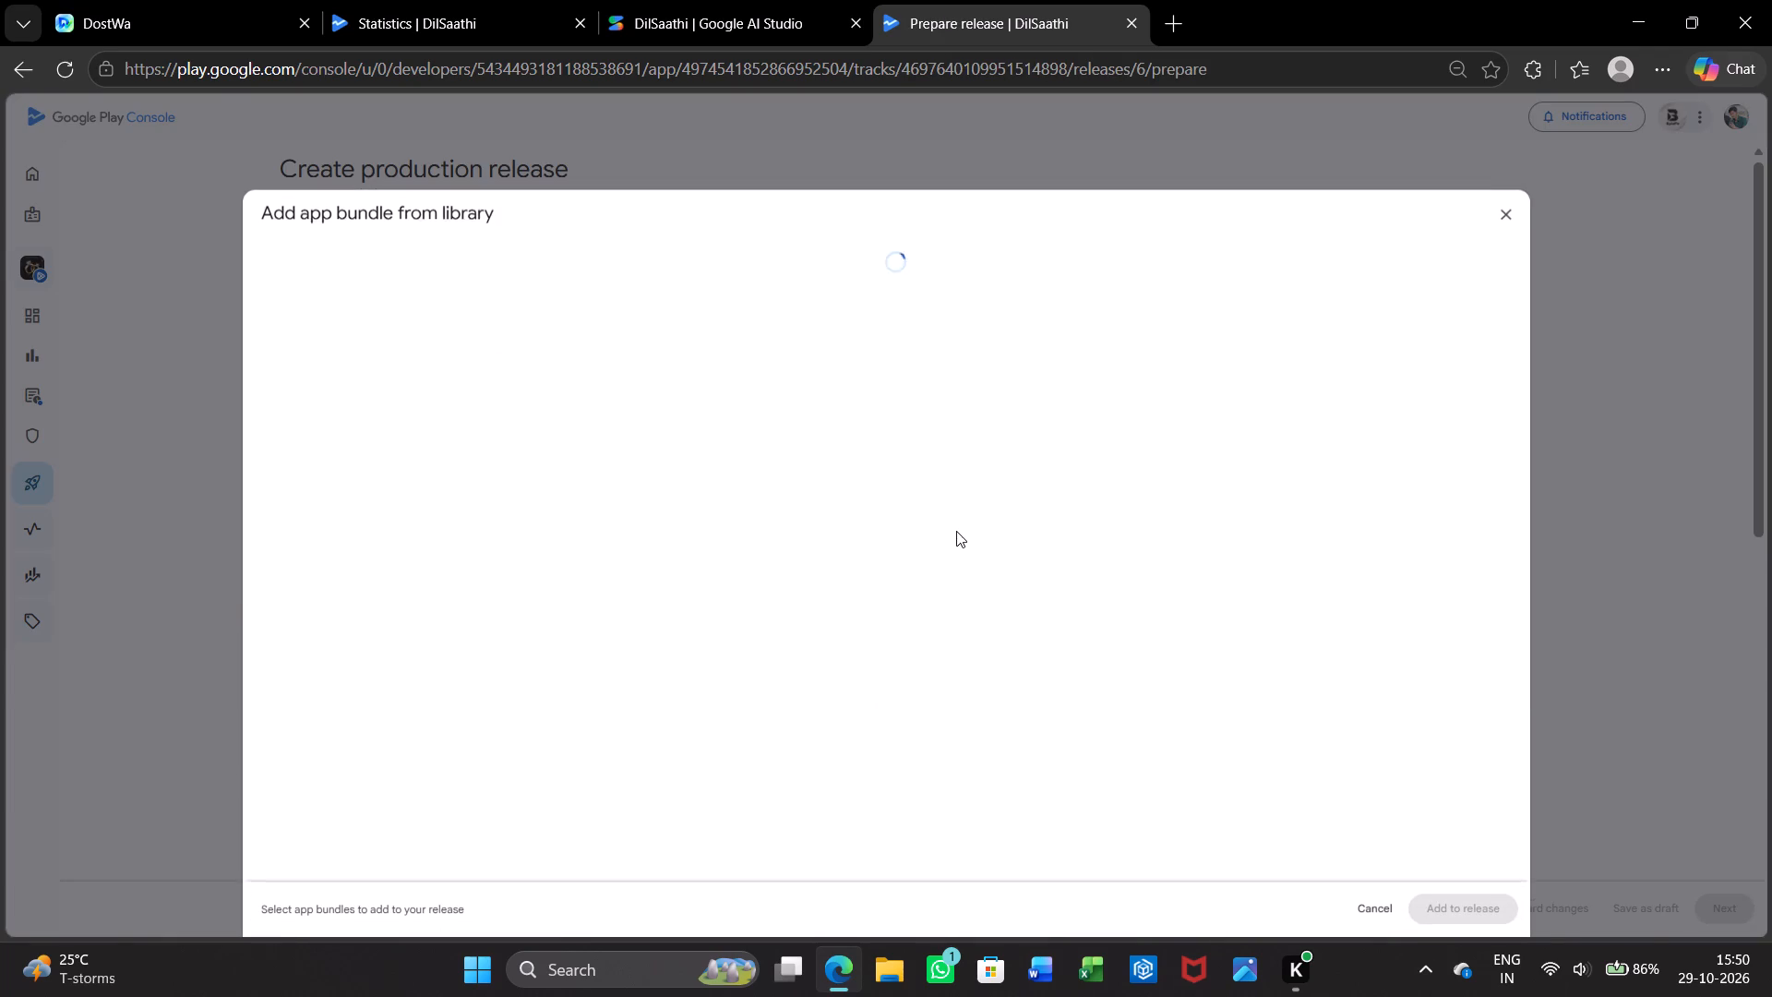
click(443, 285)
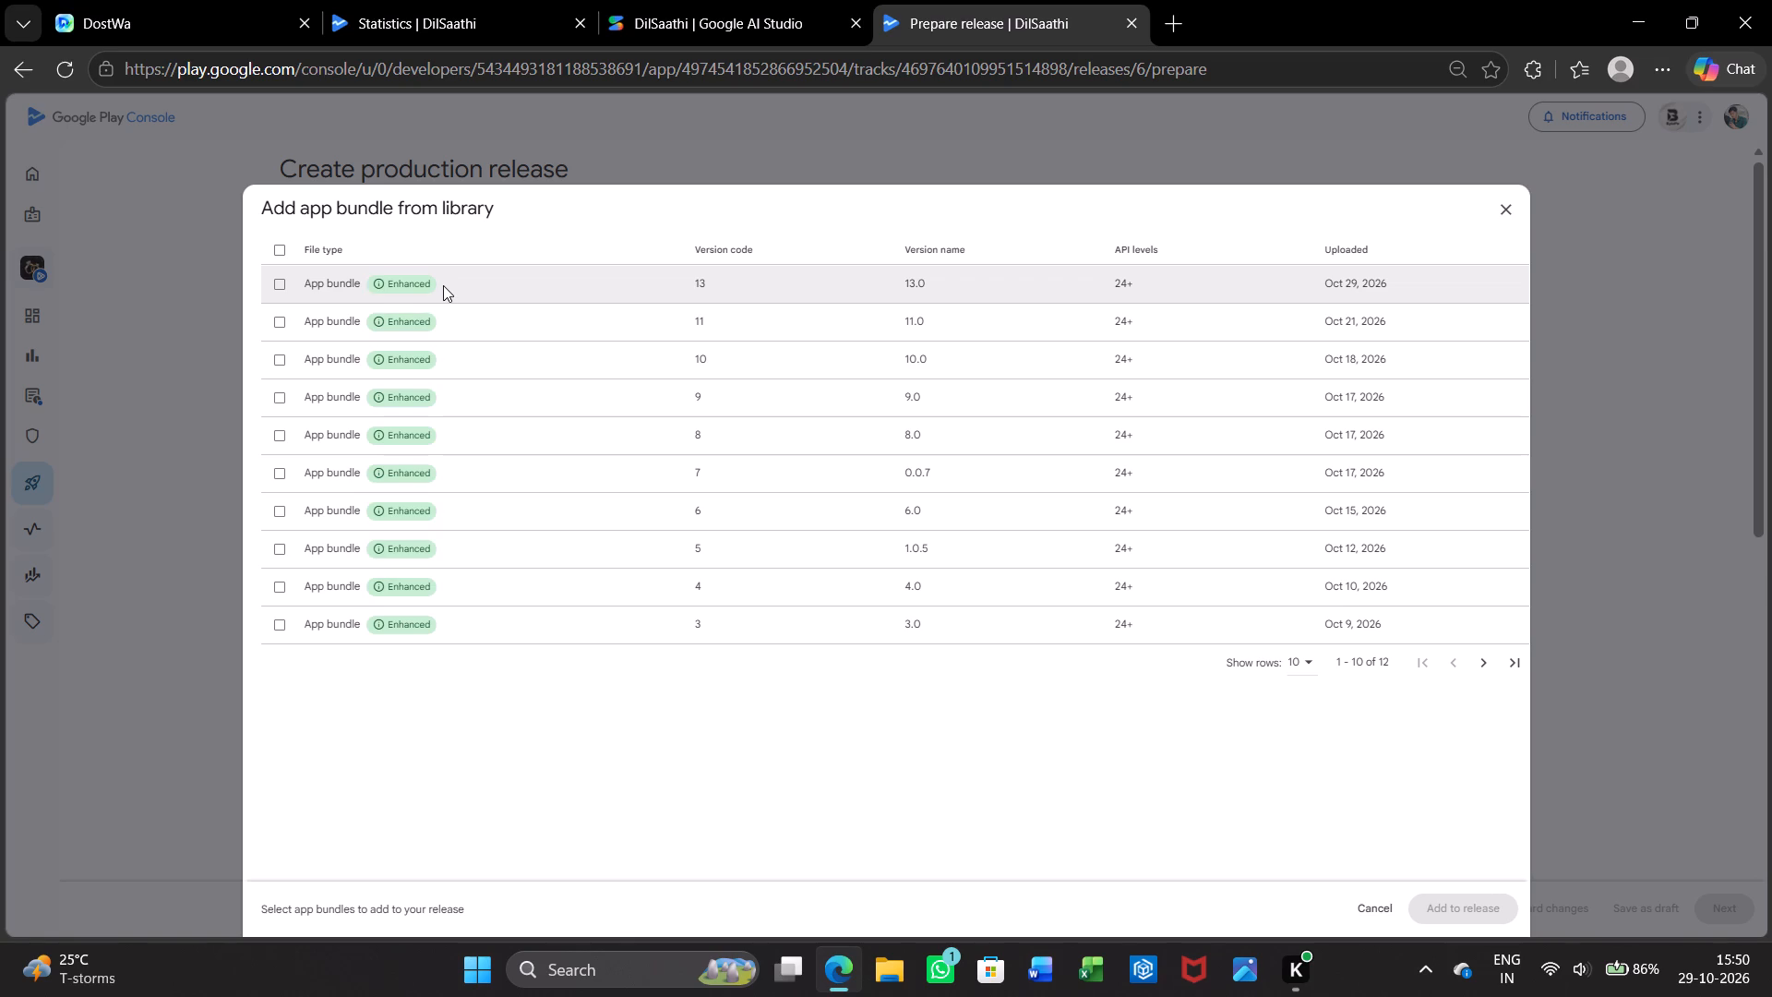
click(288, 278)
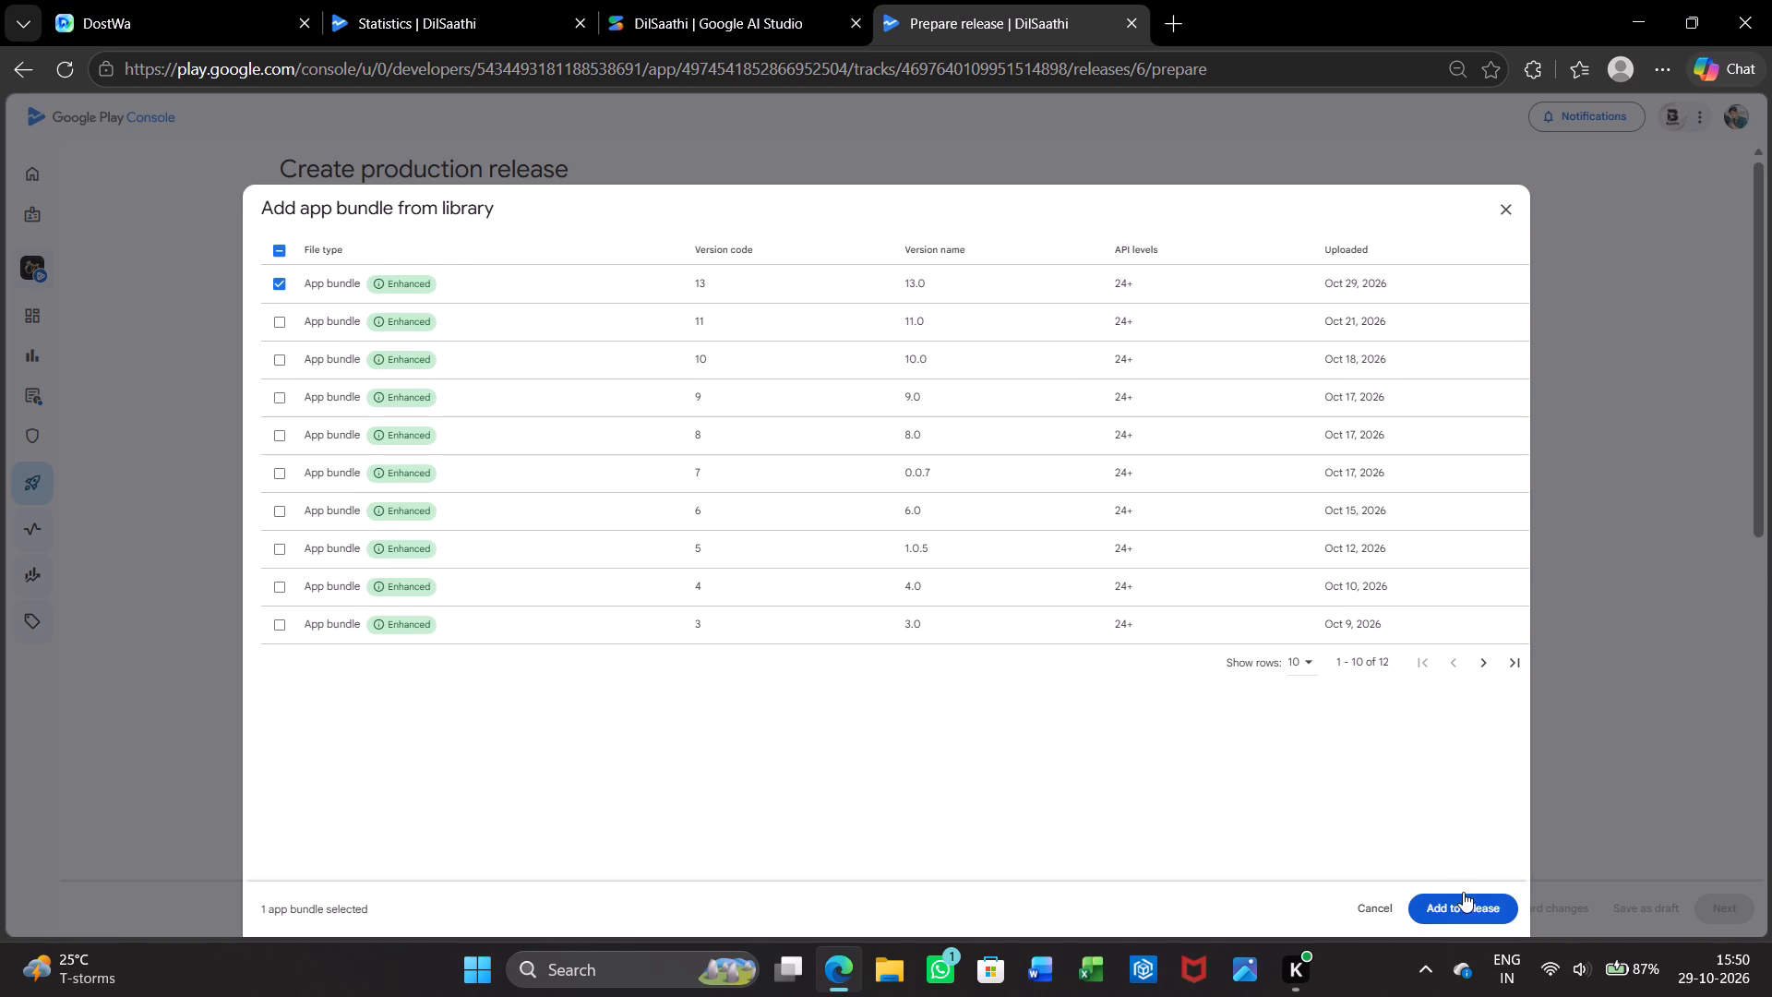
click(1464, 892)
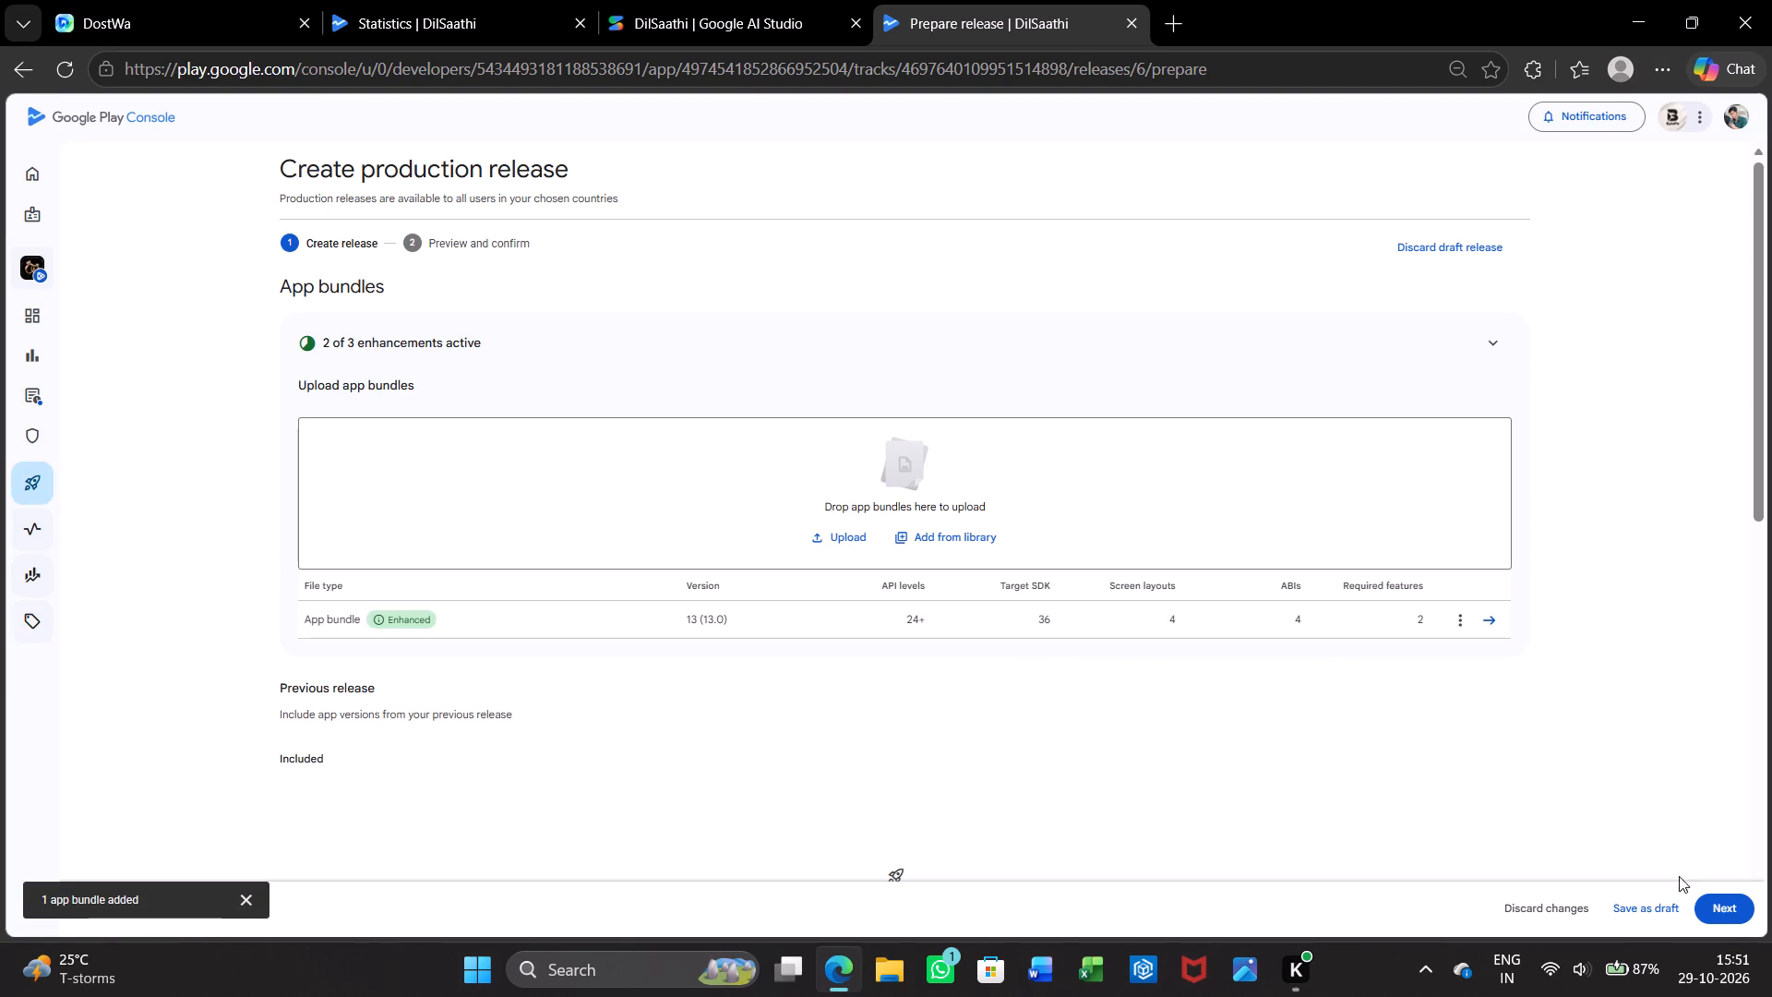
Proceed to the production release's preview, save the release and go to the publishing overview.
click(1722, 908)
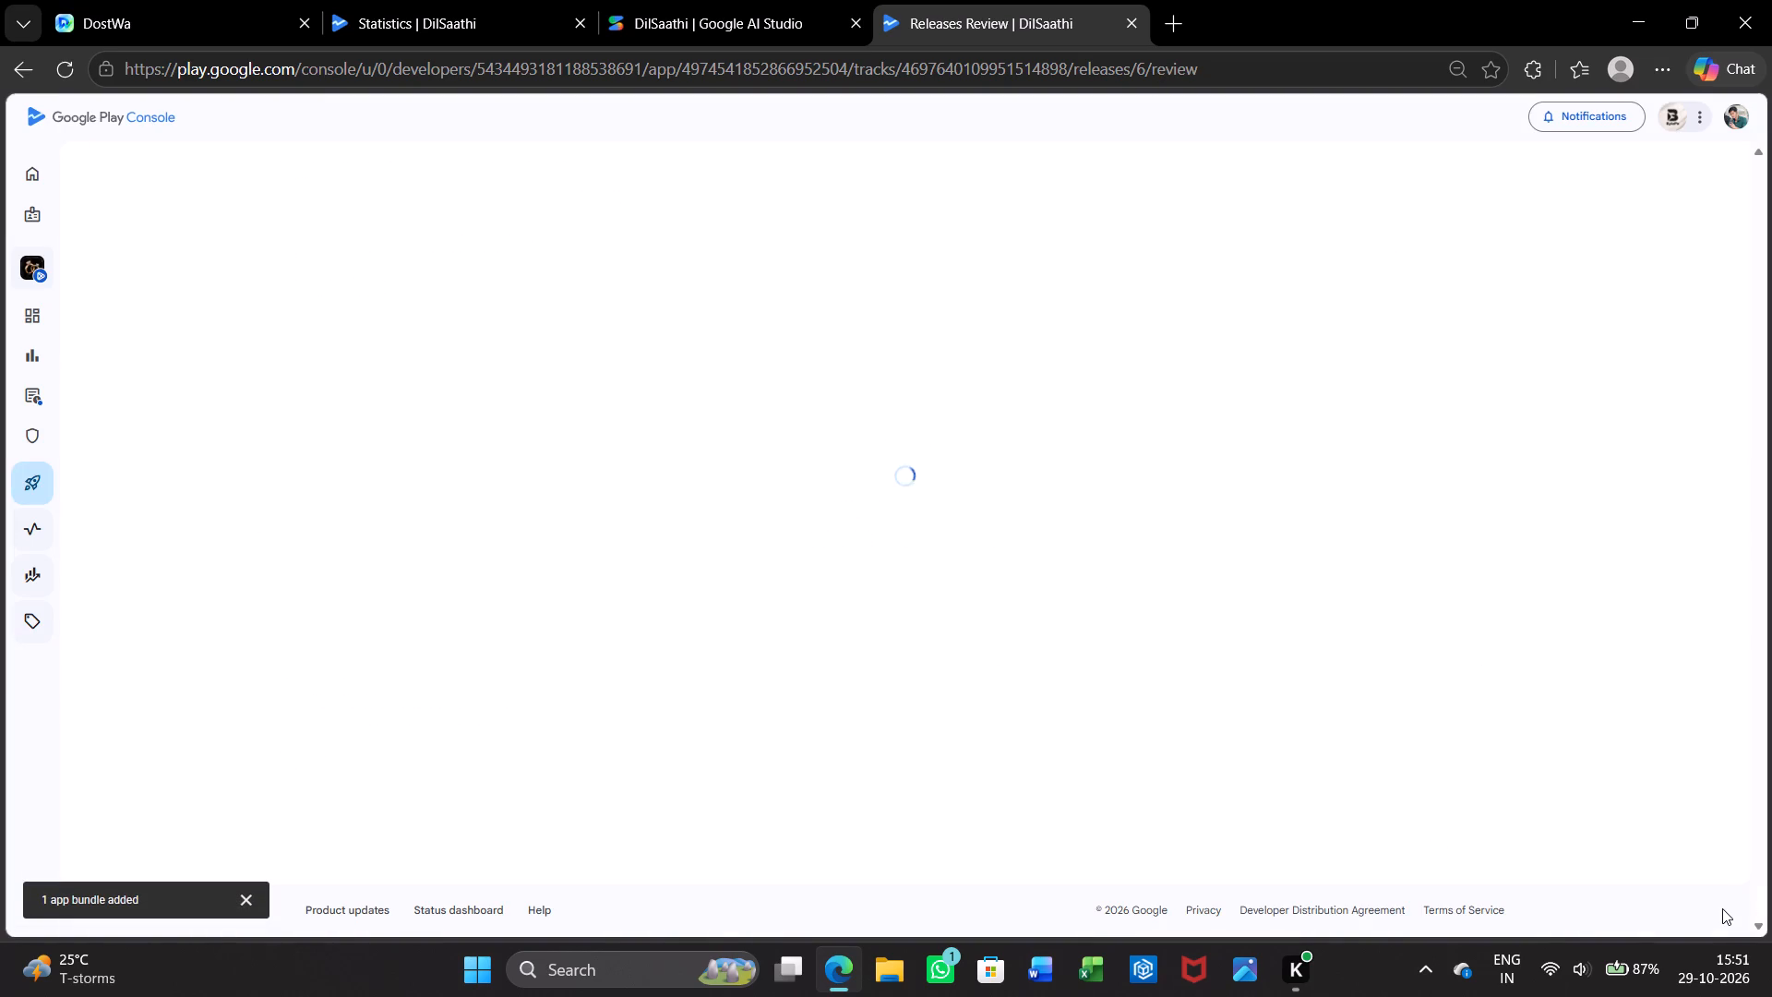
click(1704, 901)
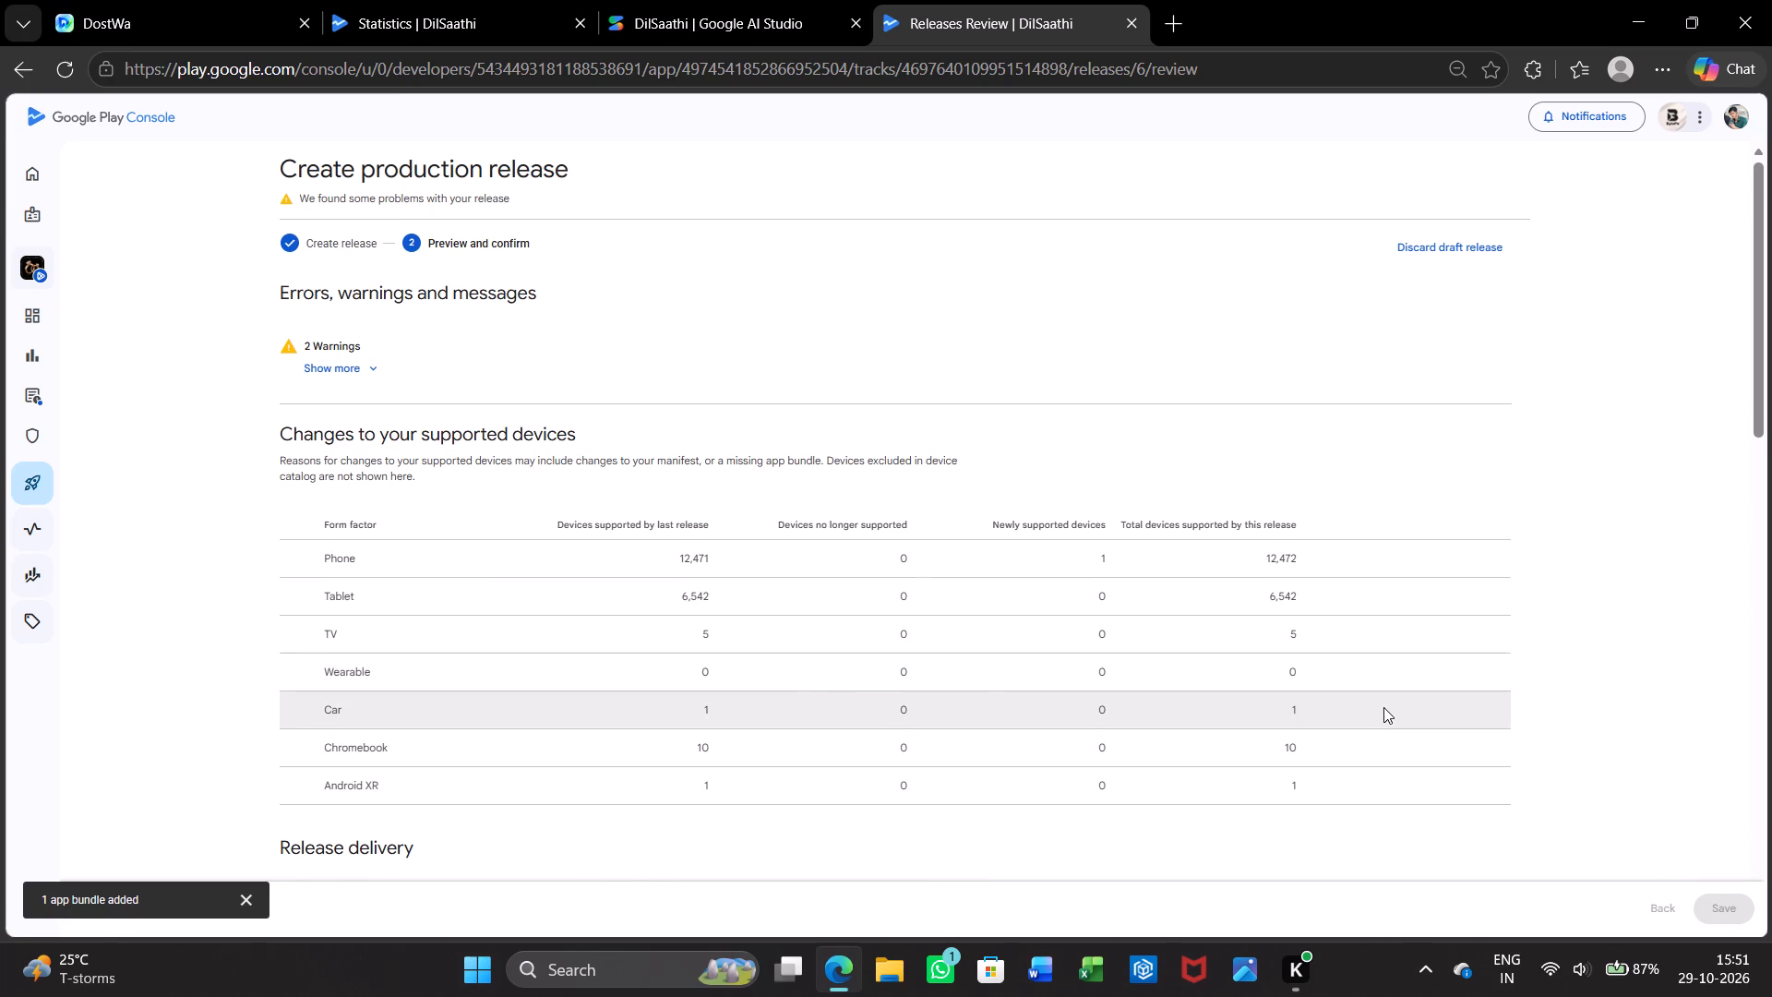
click(1010, 565)
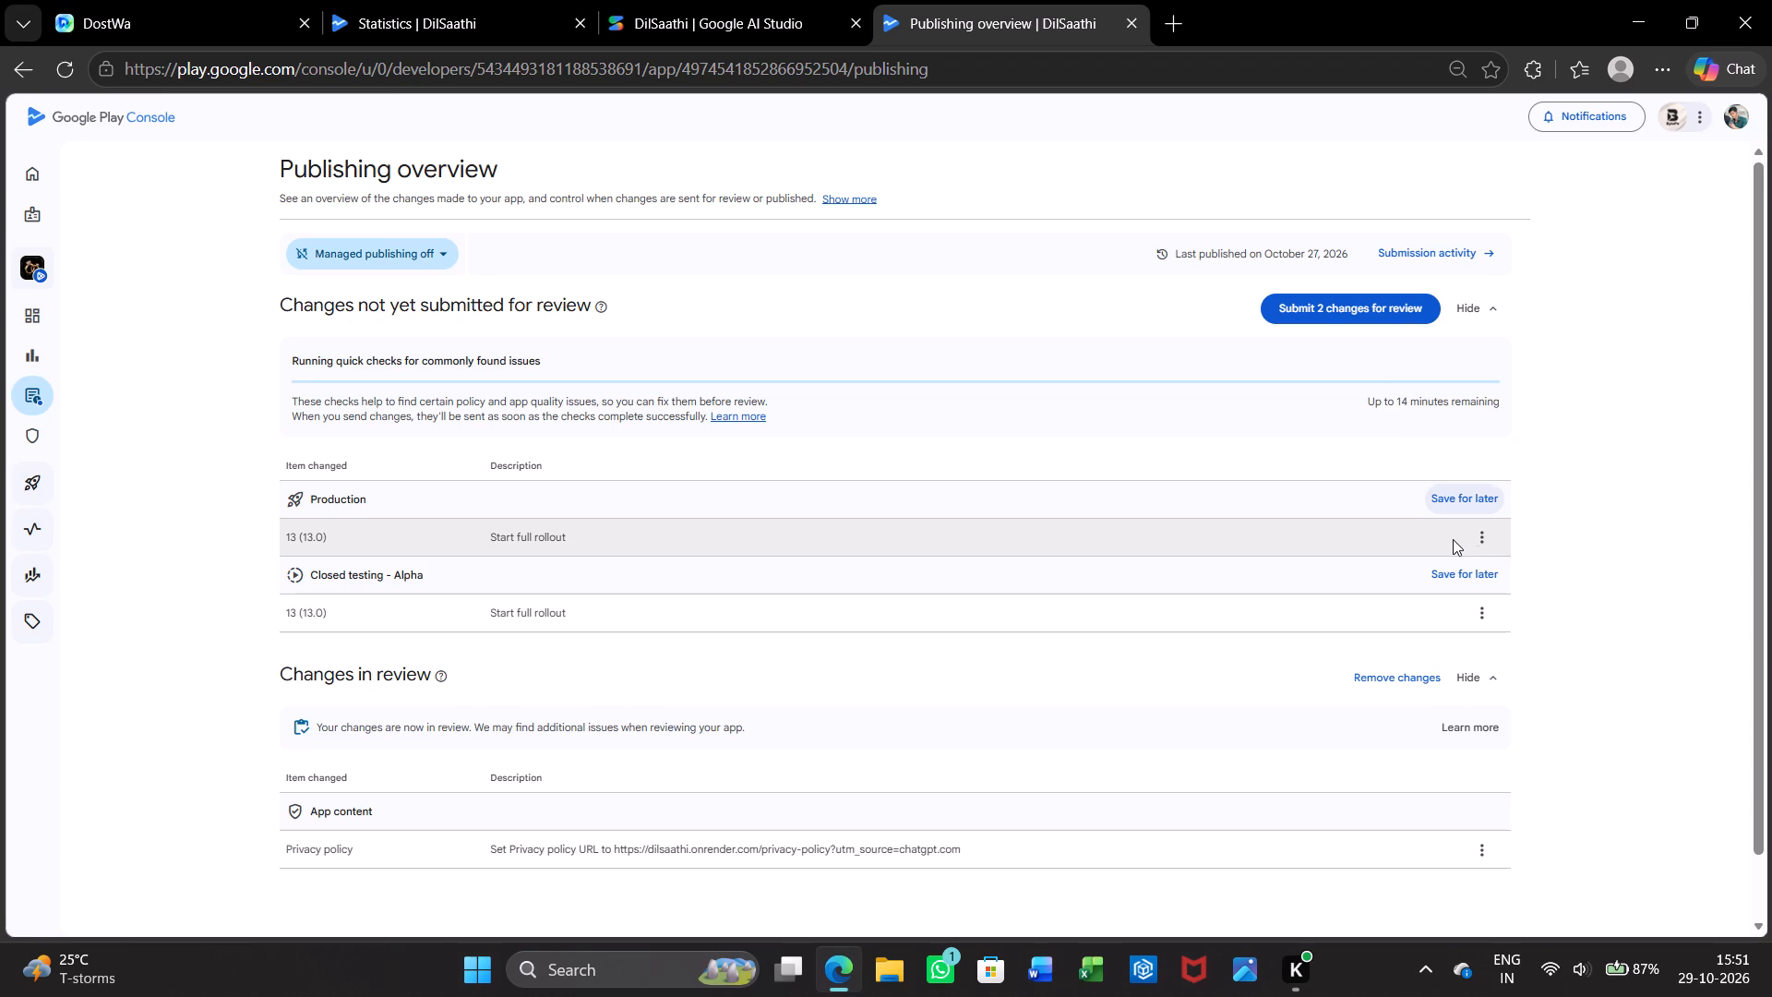
Open the Closed testing - Alpha release 13 (13.0) from the pending changes and discard it.
click(1475, 606)
click(1506, 664)
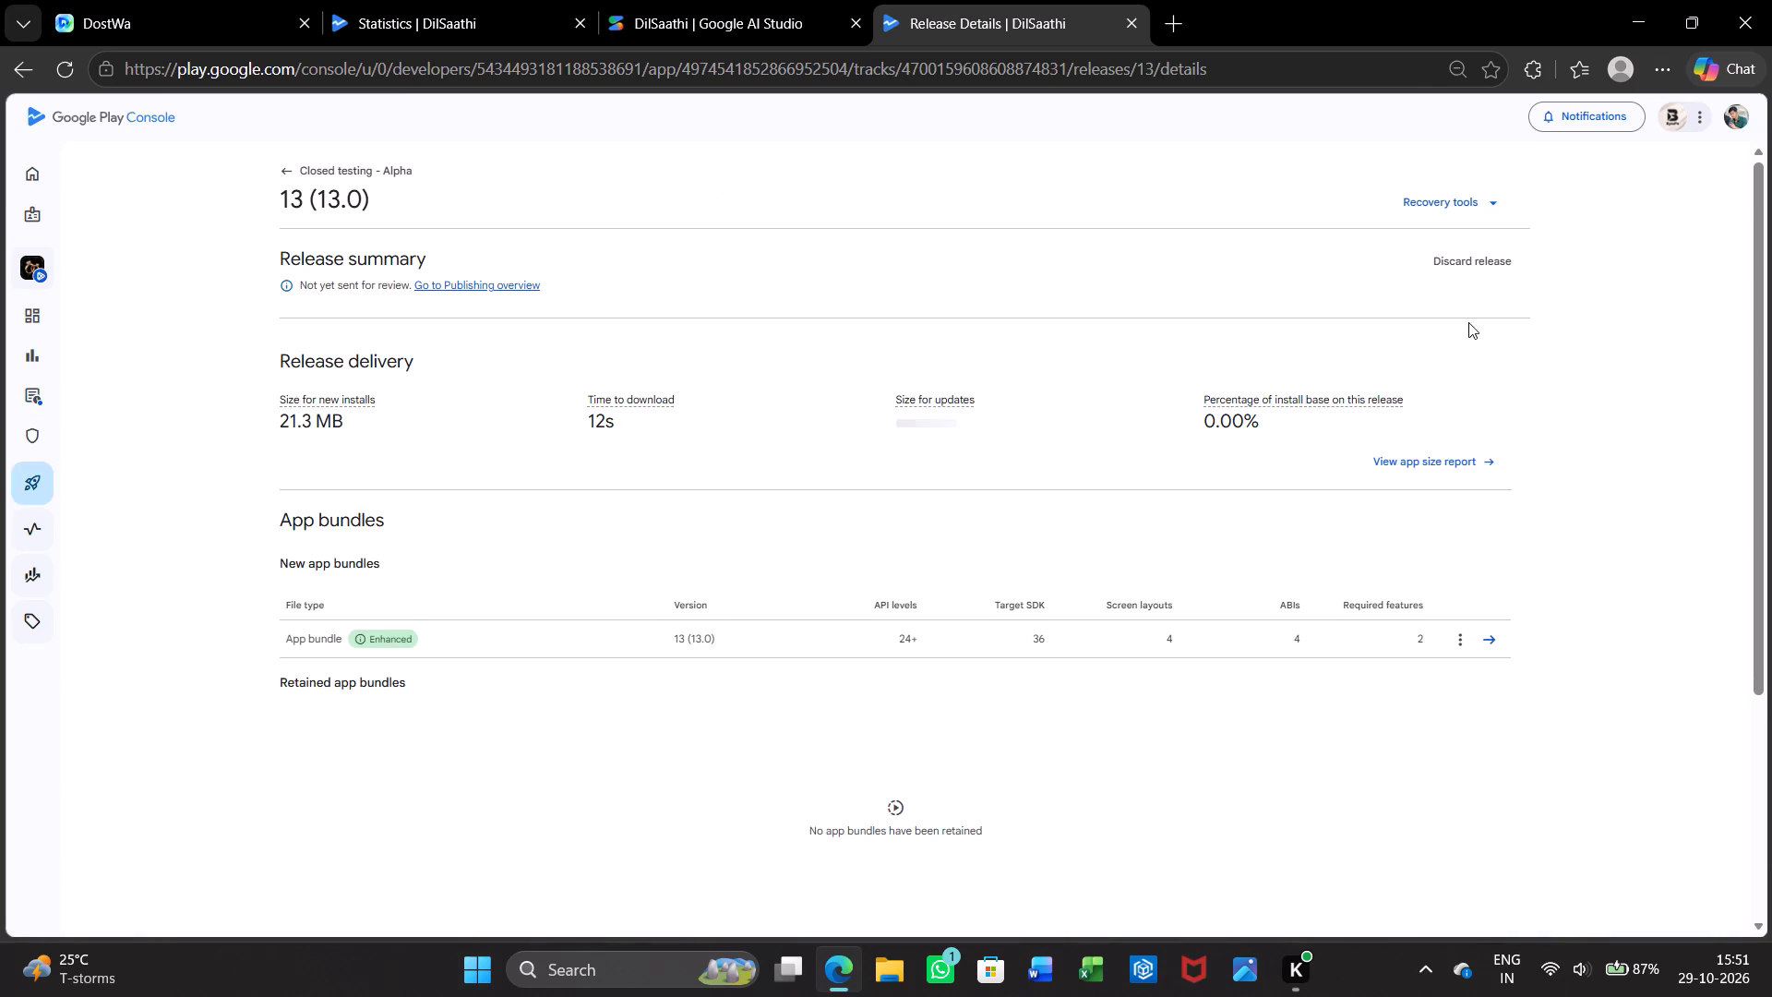
click(1478, 260)
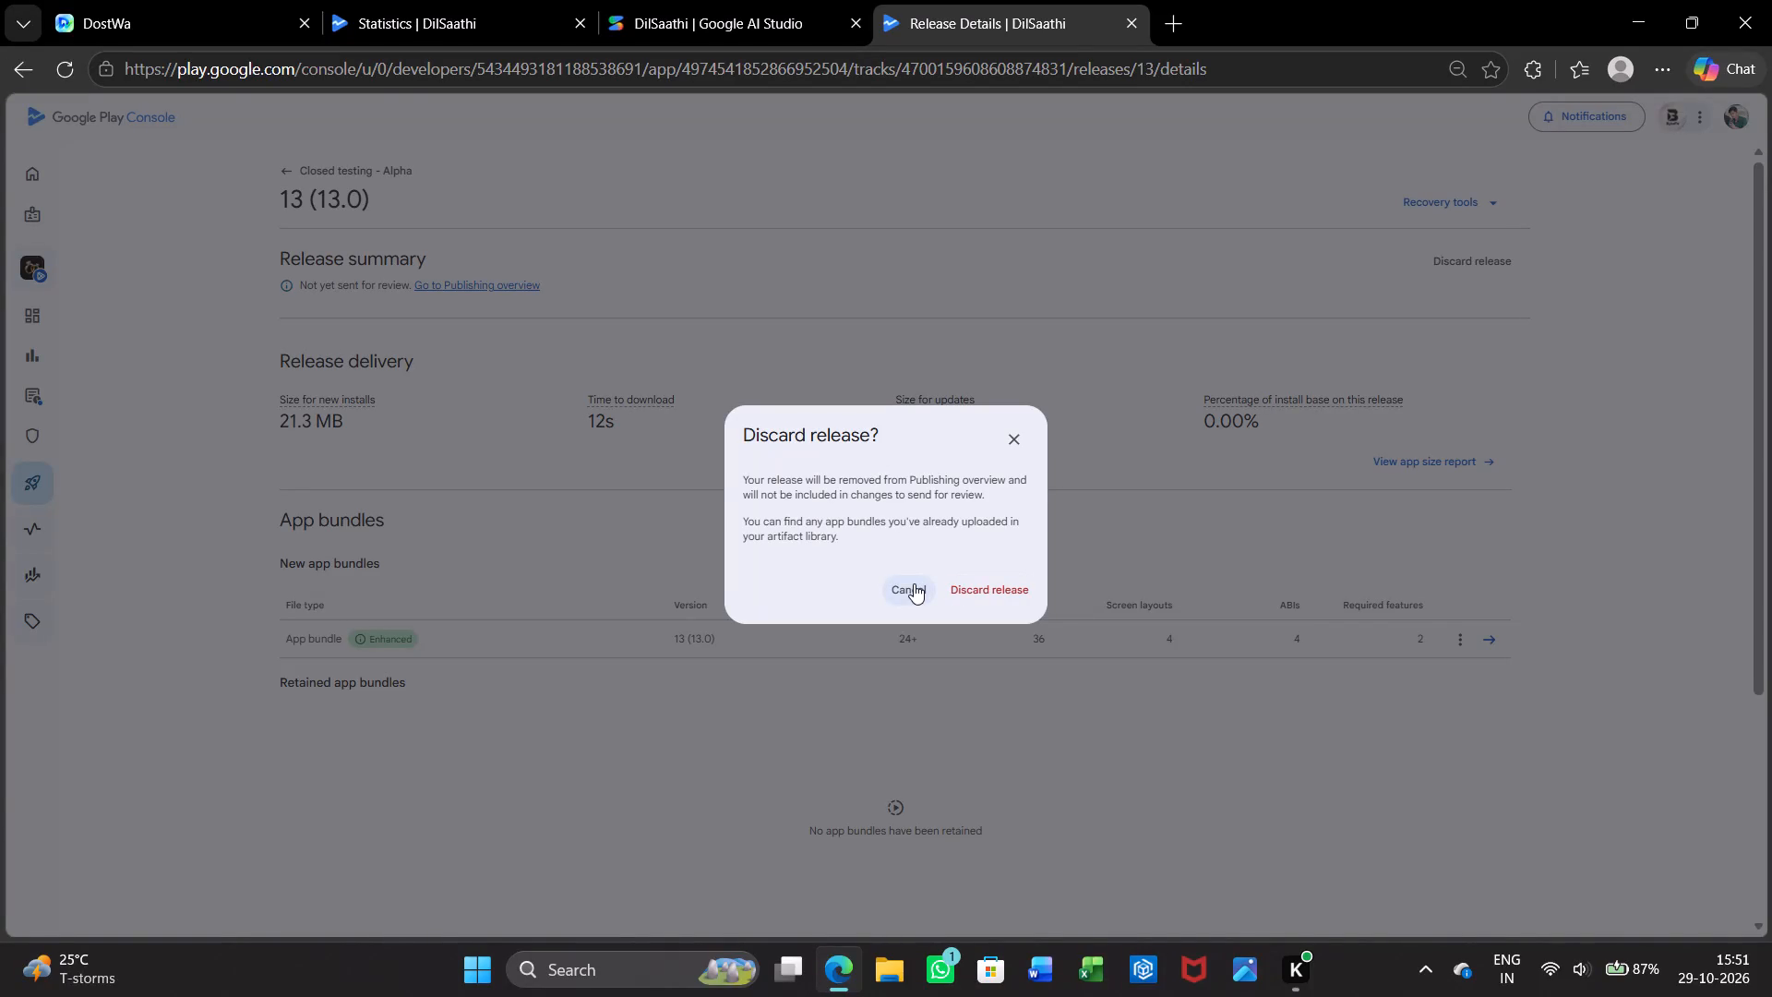
click(991, 592)
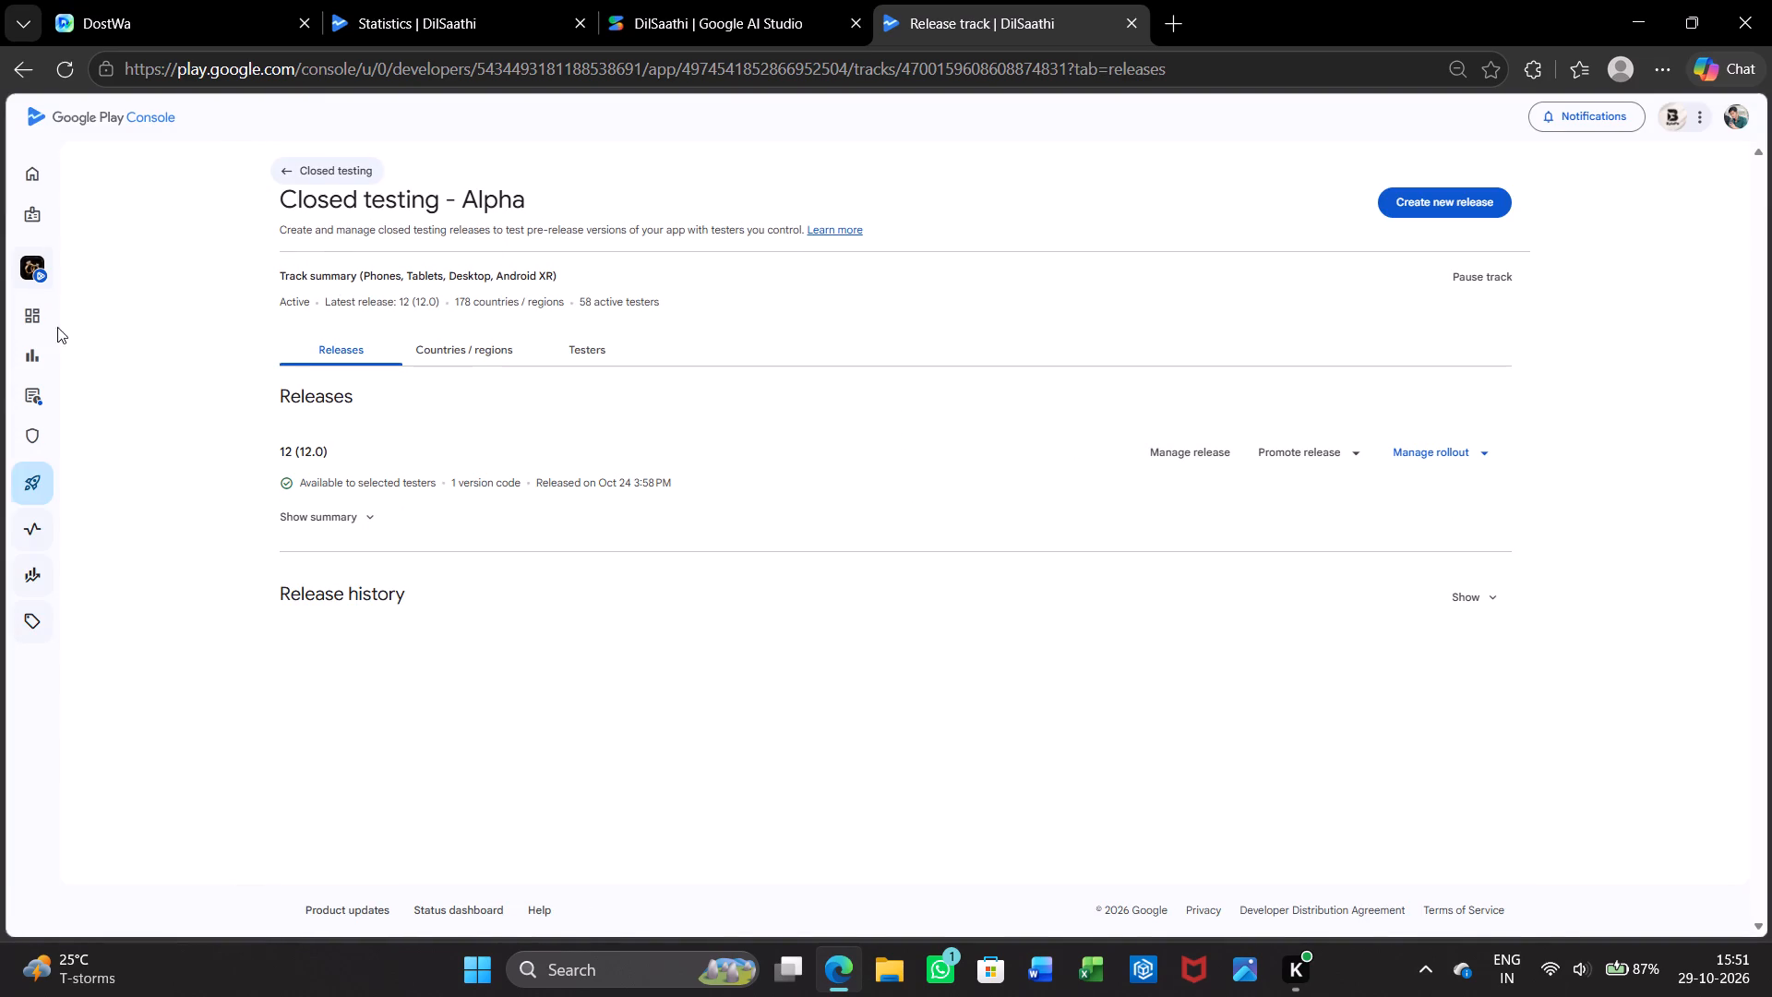
Submit the production release change for review from the publishing overview, restarting the review already in progress.
click(39, 396)
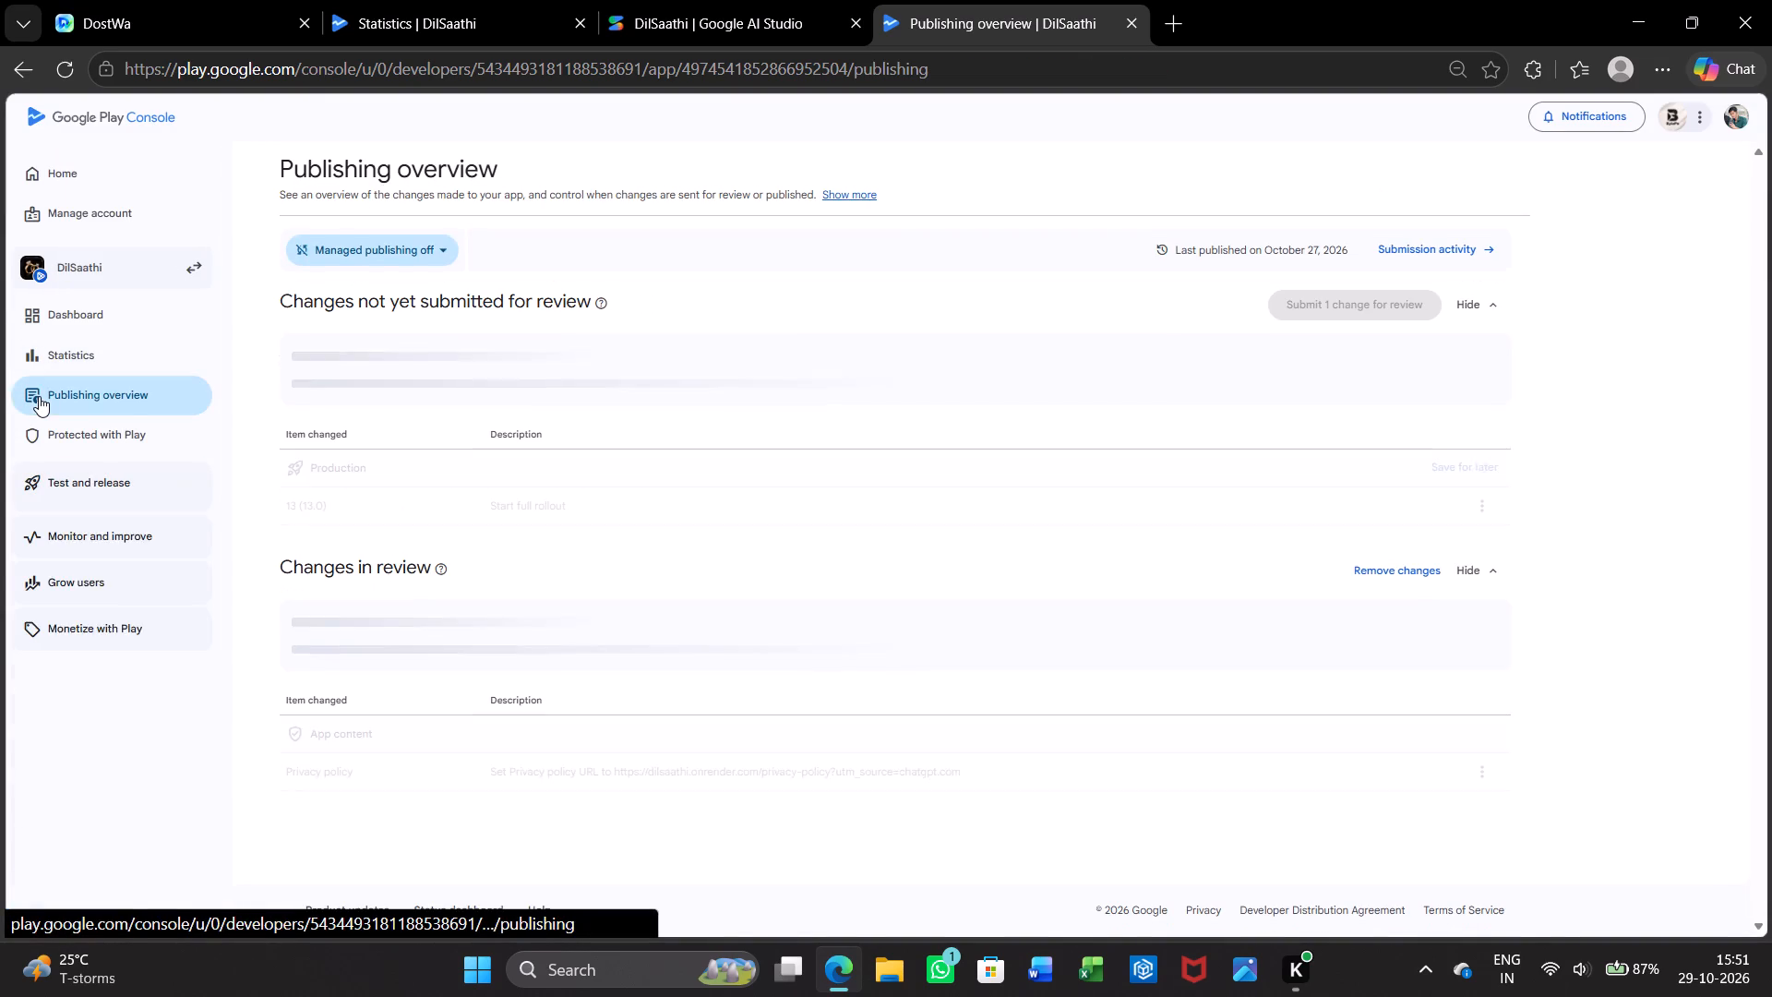
click(1358, 310)
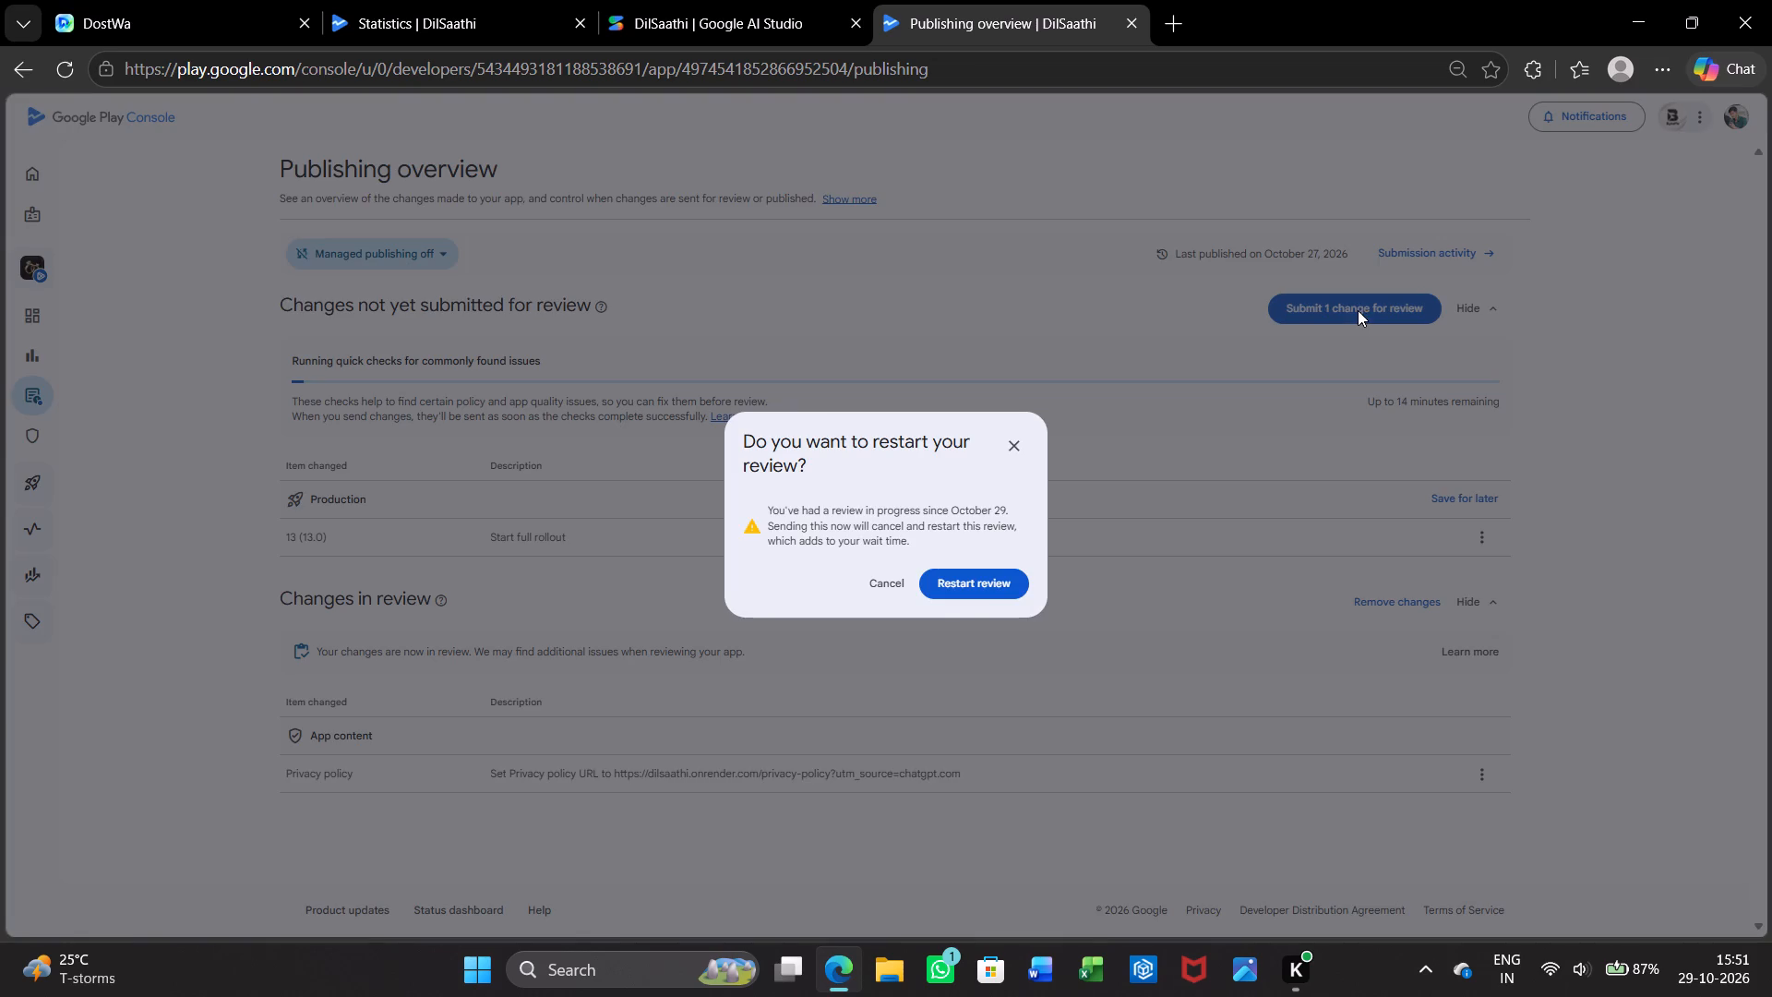
click(983, 582)
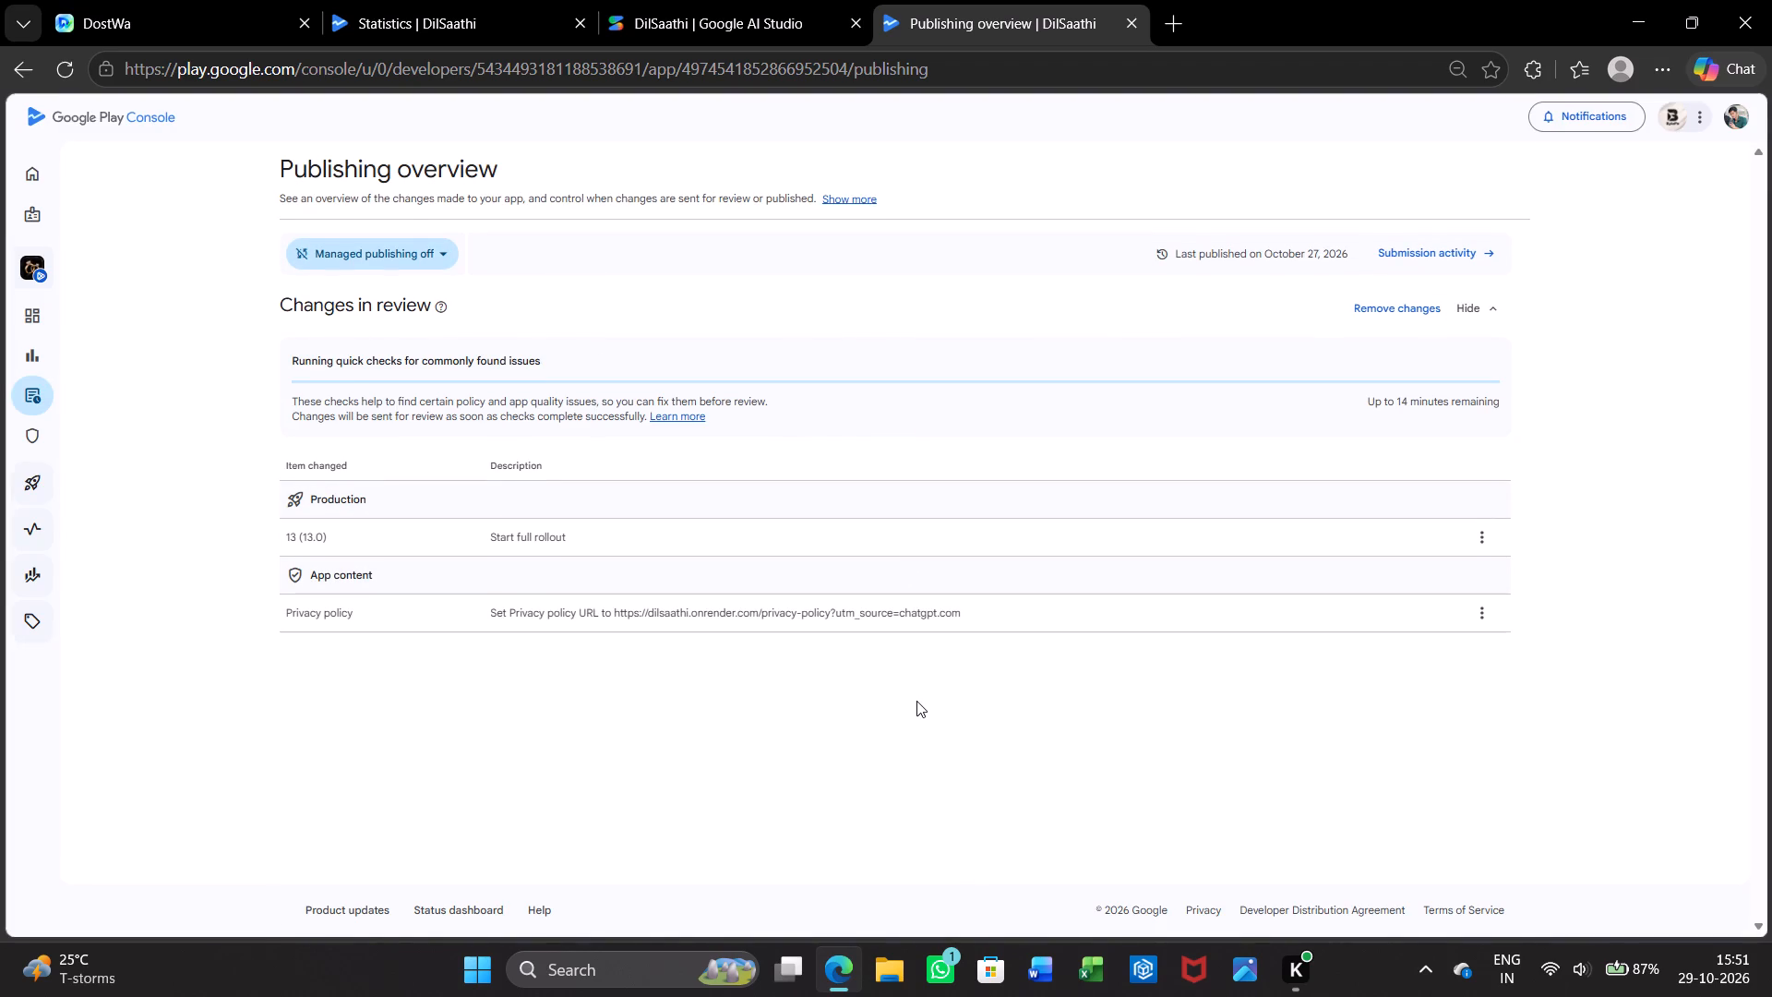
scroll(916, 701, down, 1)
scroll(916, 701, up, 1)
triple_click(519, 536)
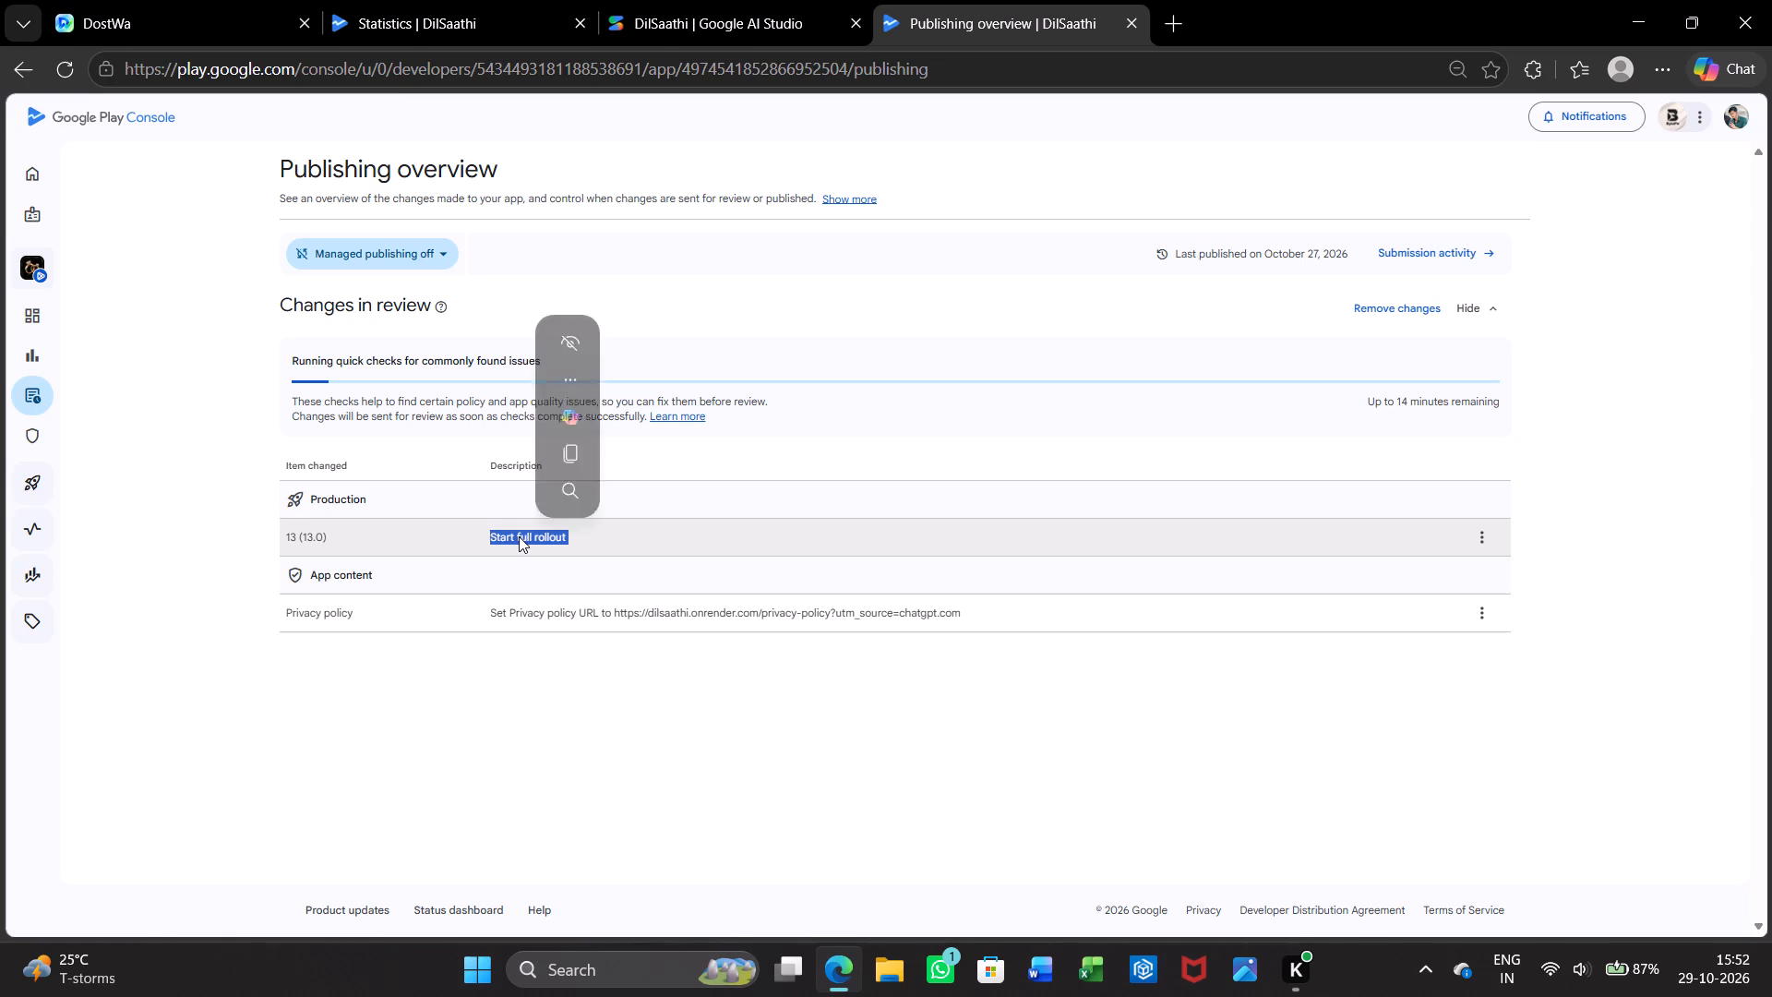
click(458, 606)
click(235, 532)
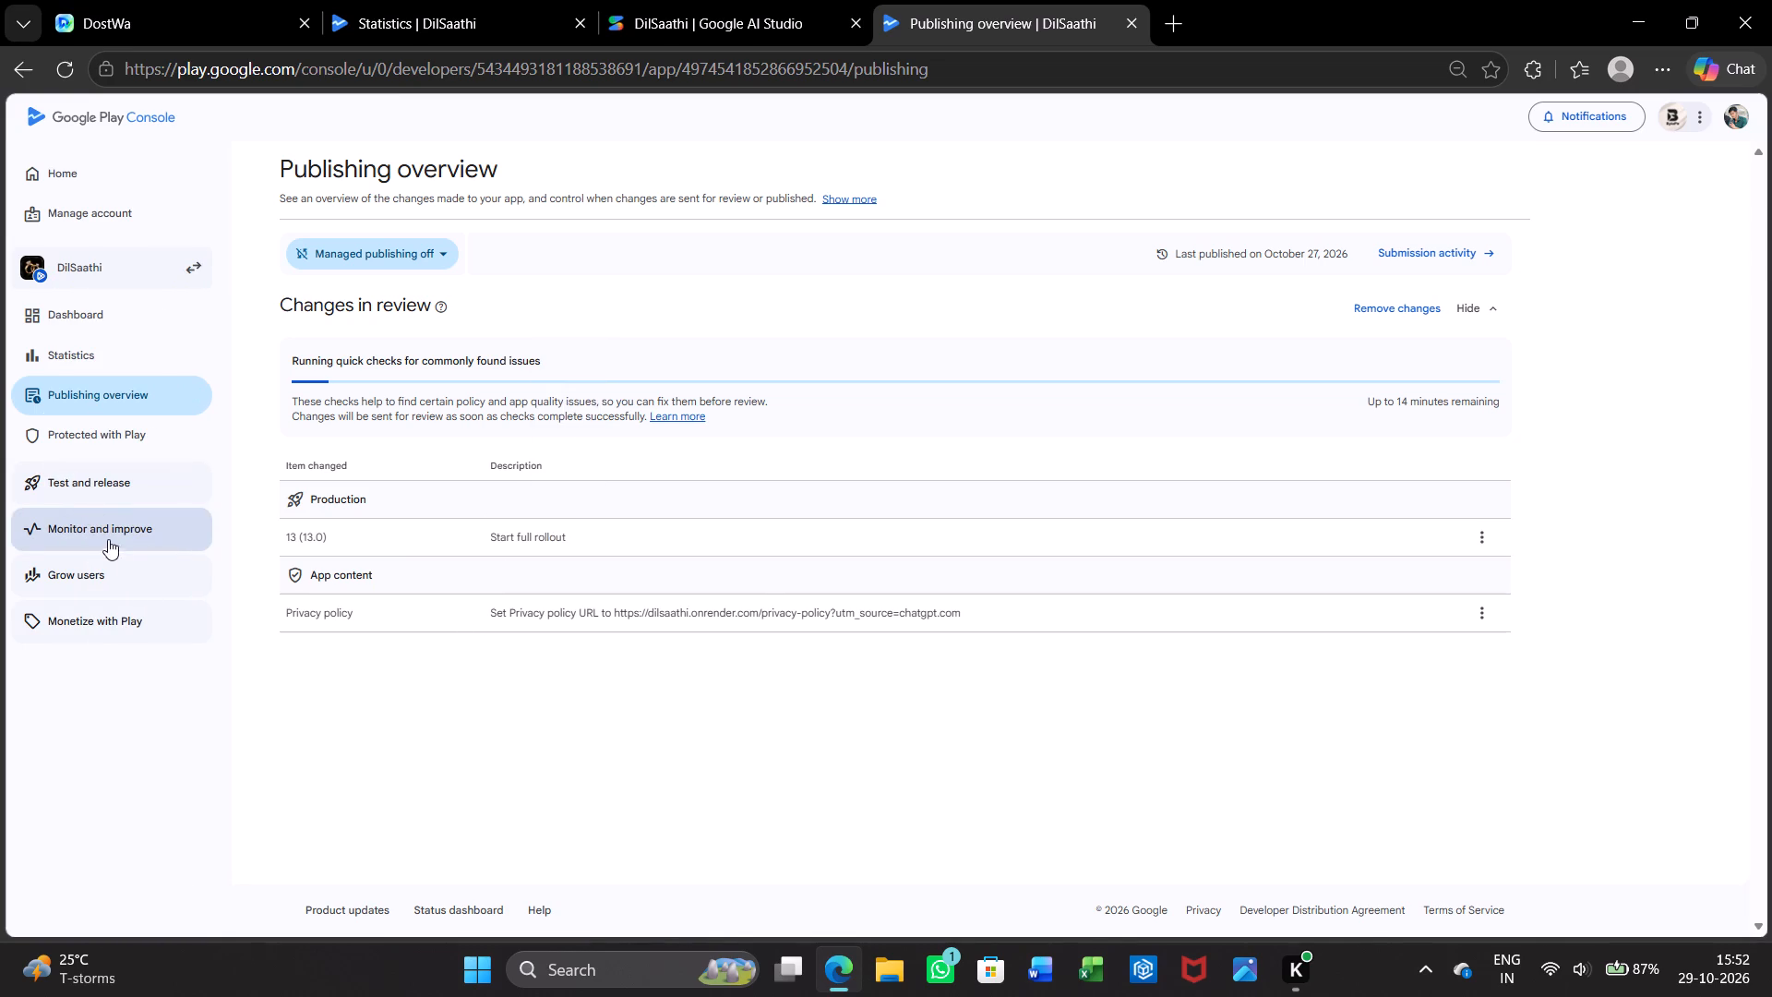
Look through Grow users and Monetize with Play, and open the DilSaathi Lifetime Membership one-time product.
click(118, 568)
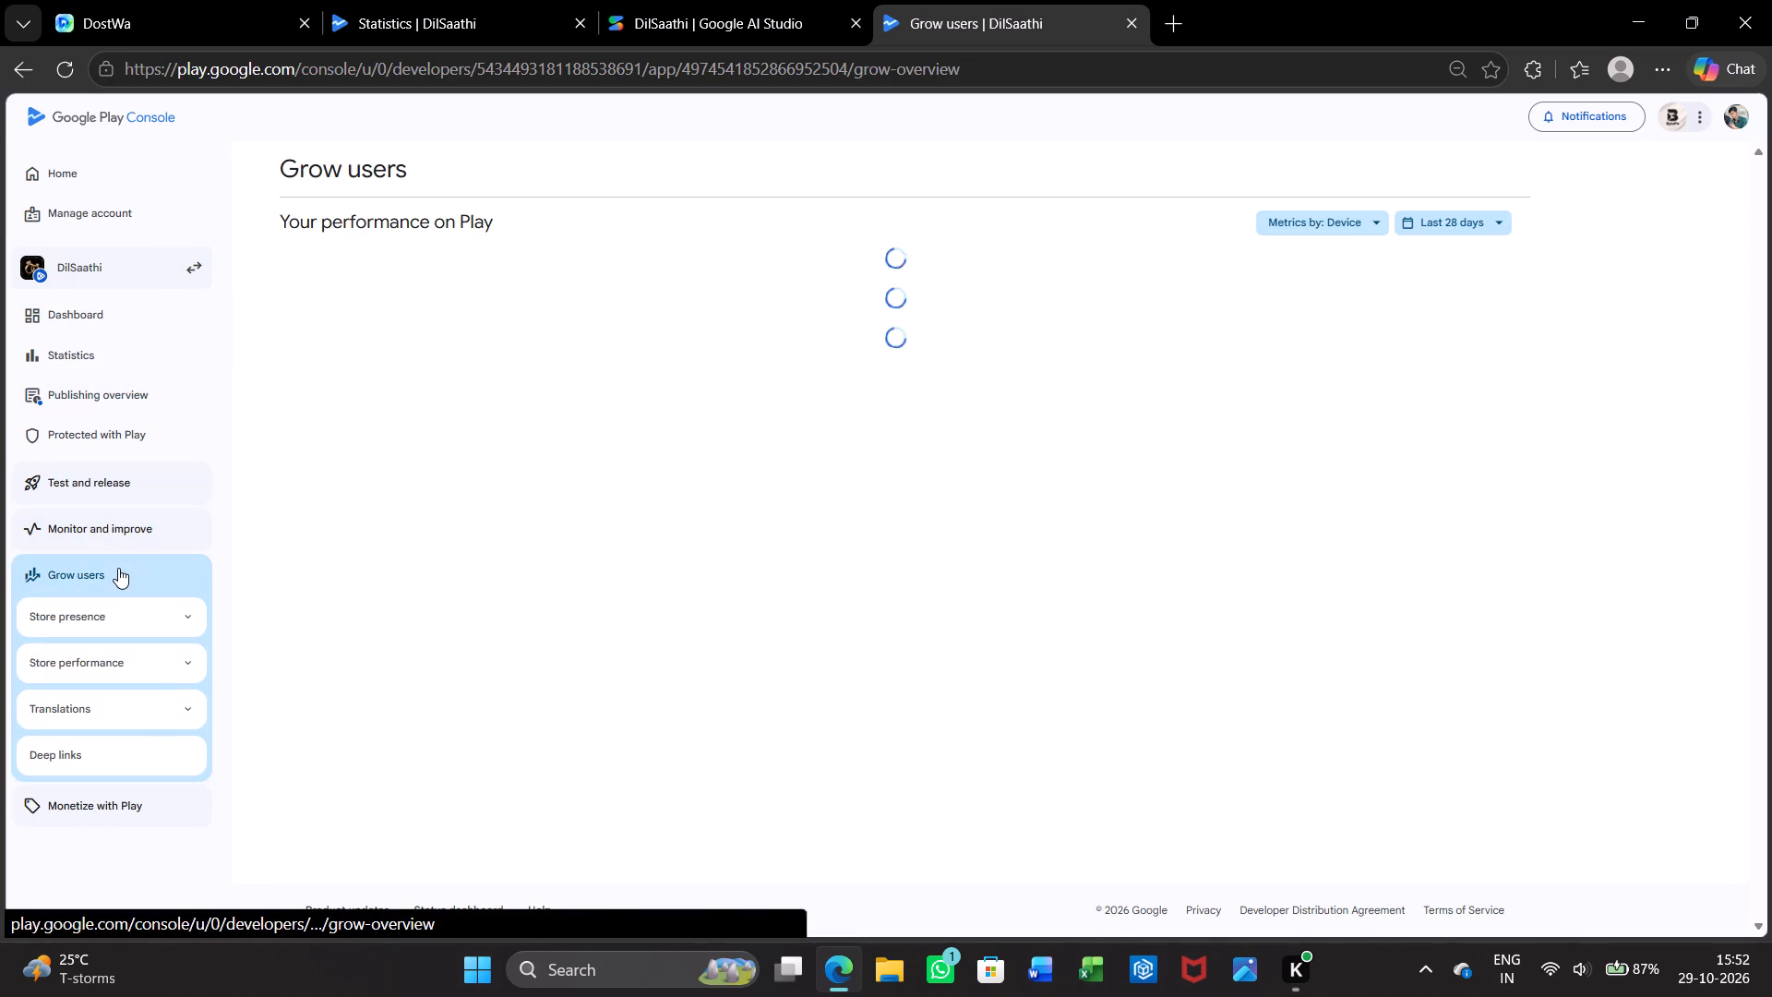
scroll(118, 568, down, 1)
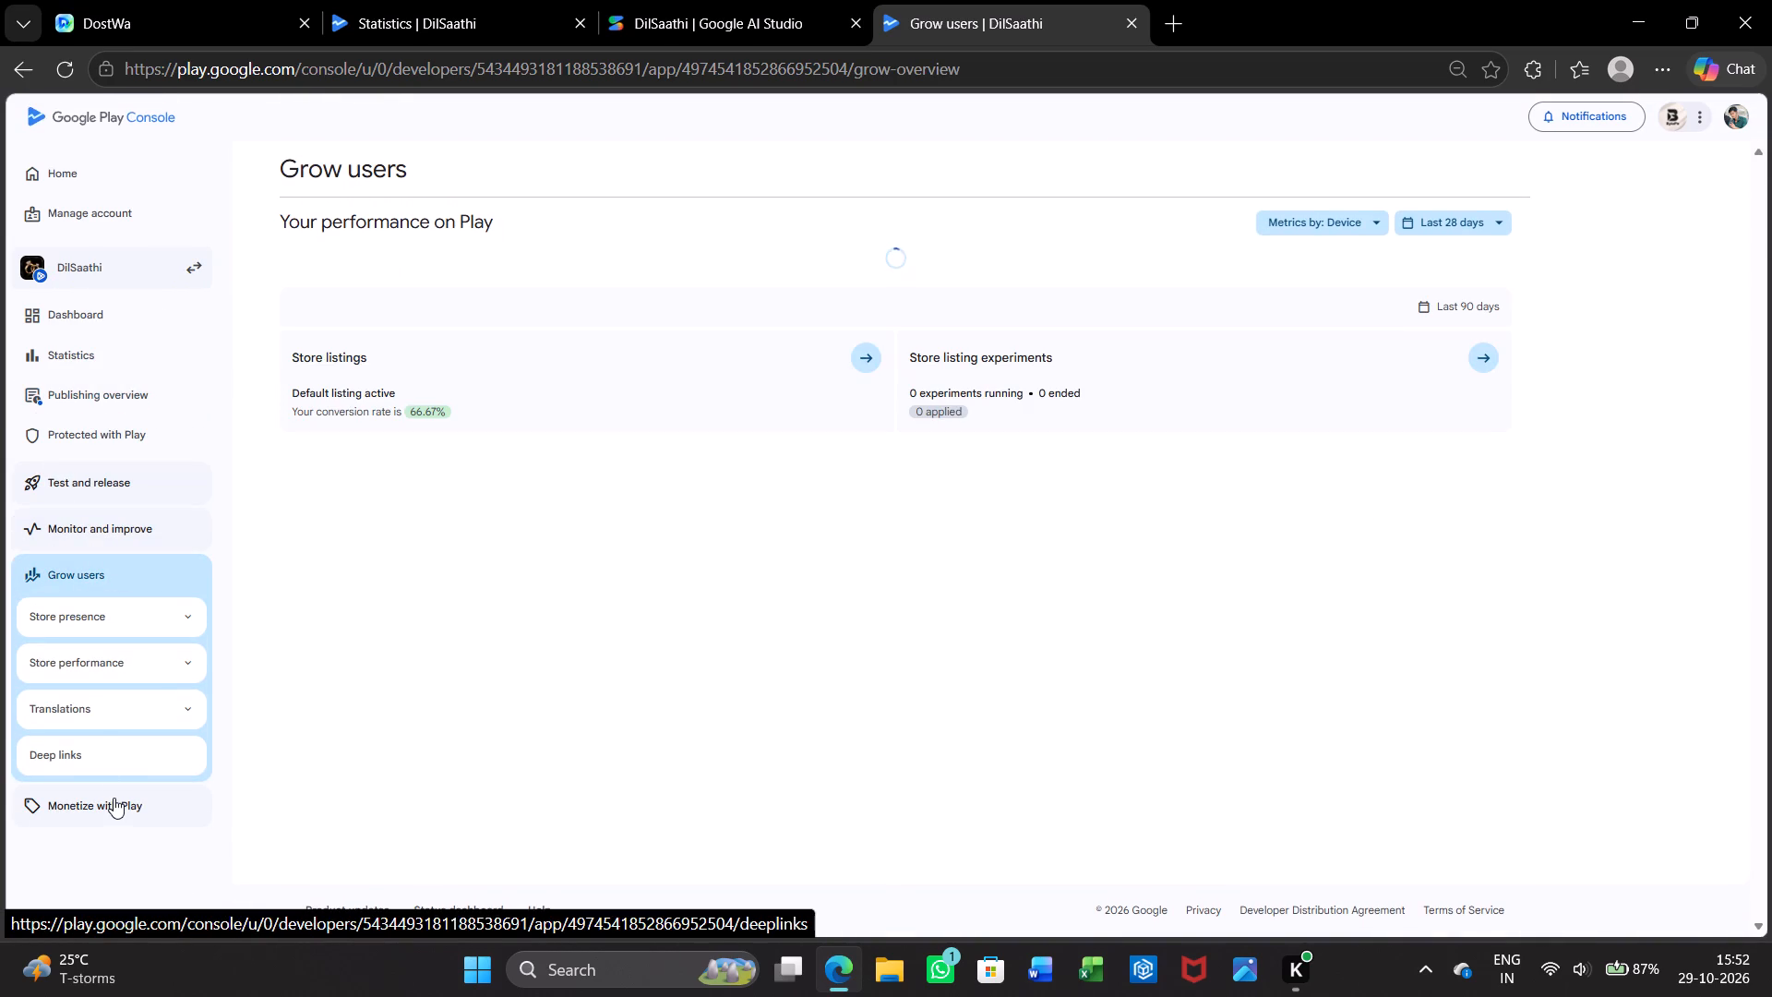
click(114, 798)
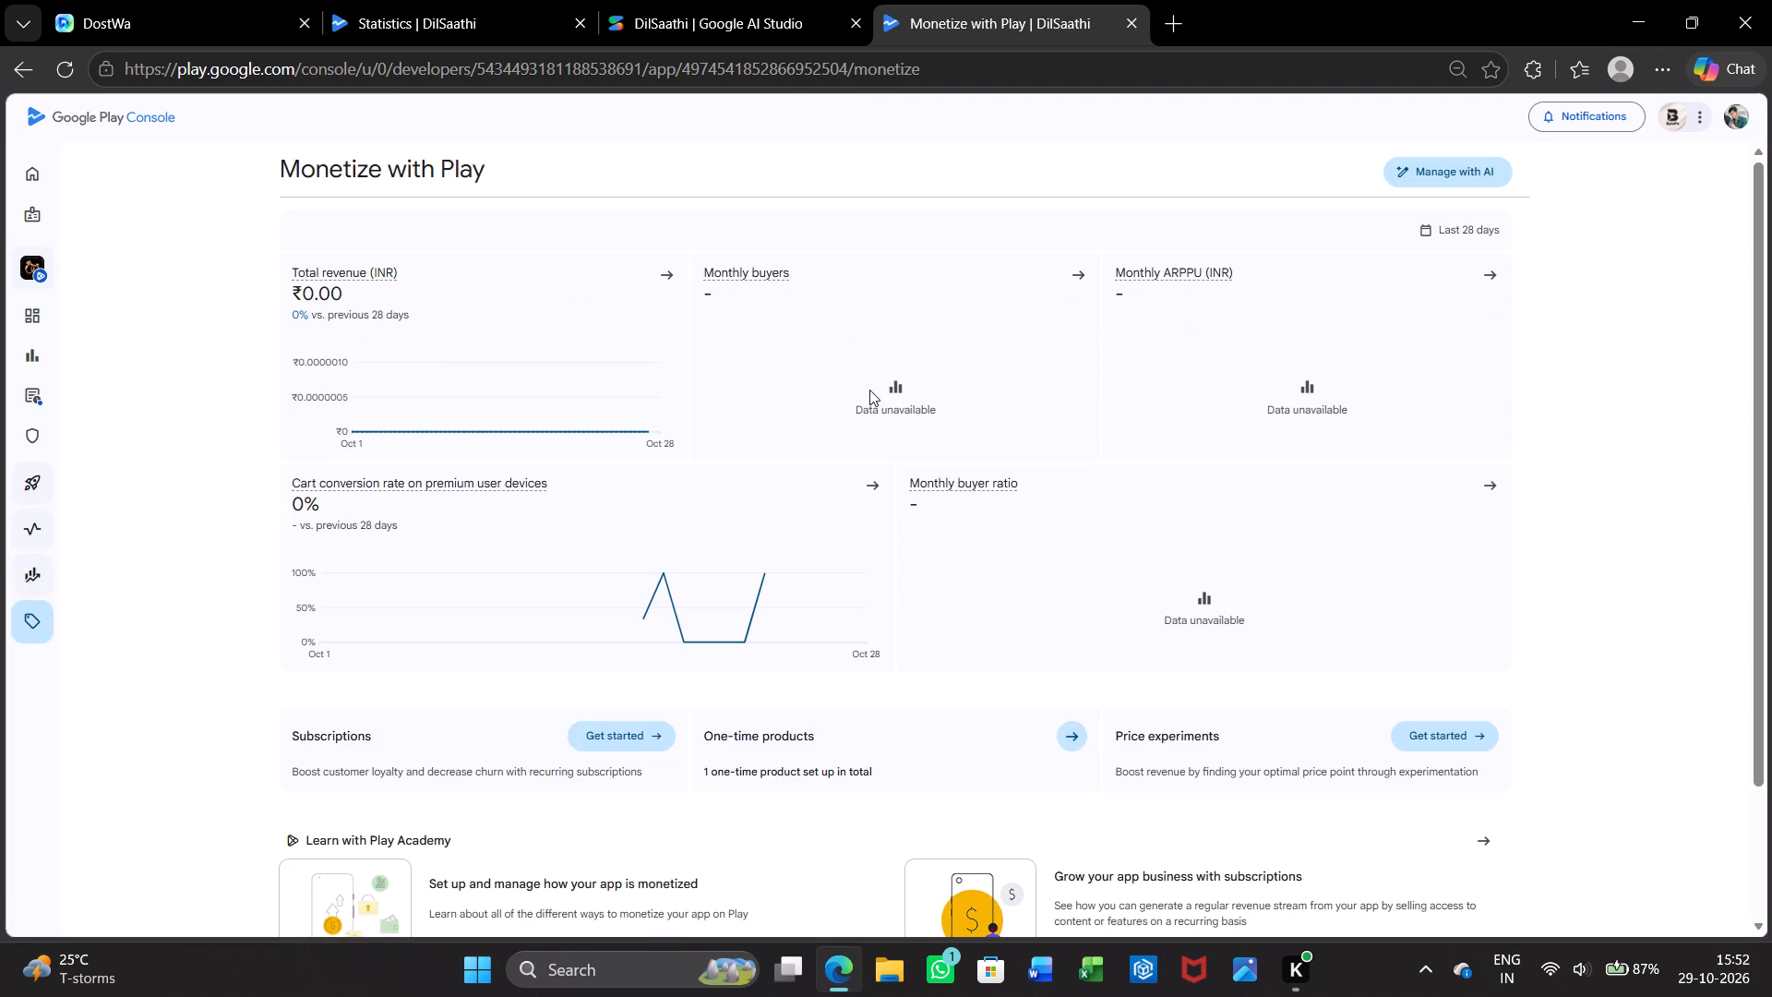
click(1077, 735)
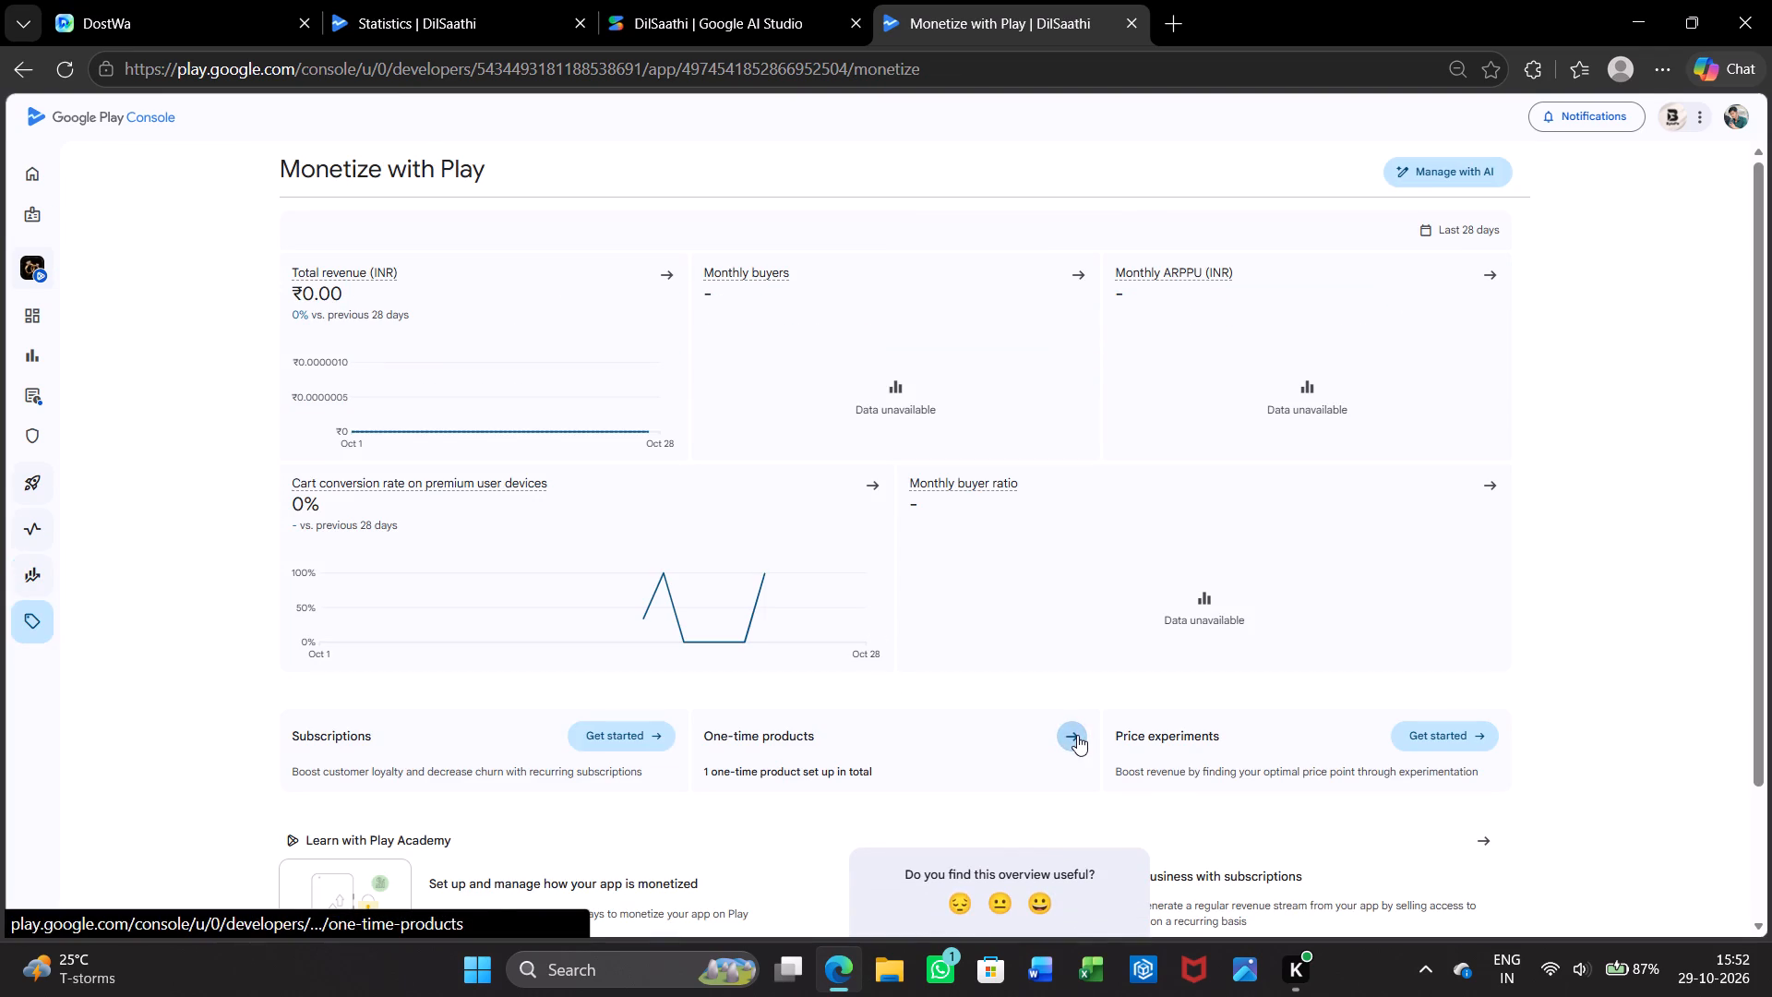
click(840, 748)
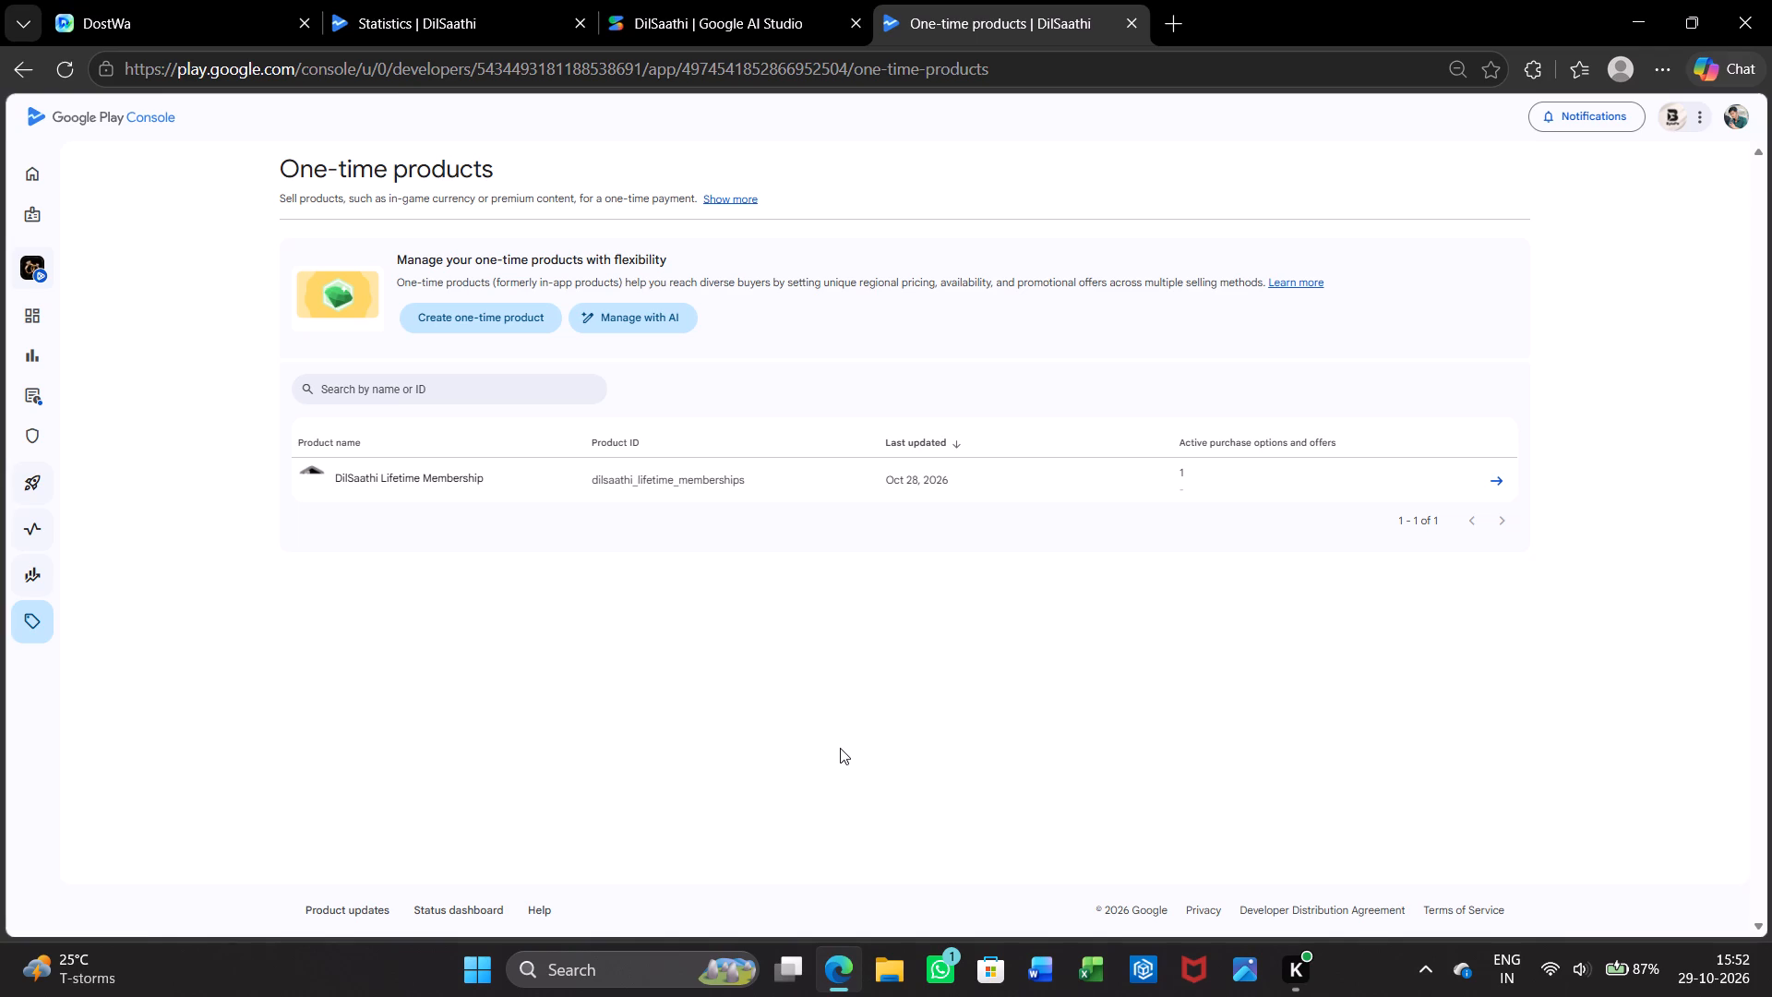
click(1496, 471)
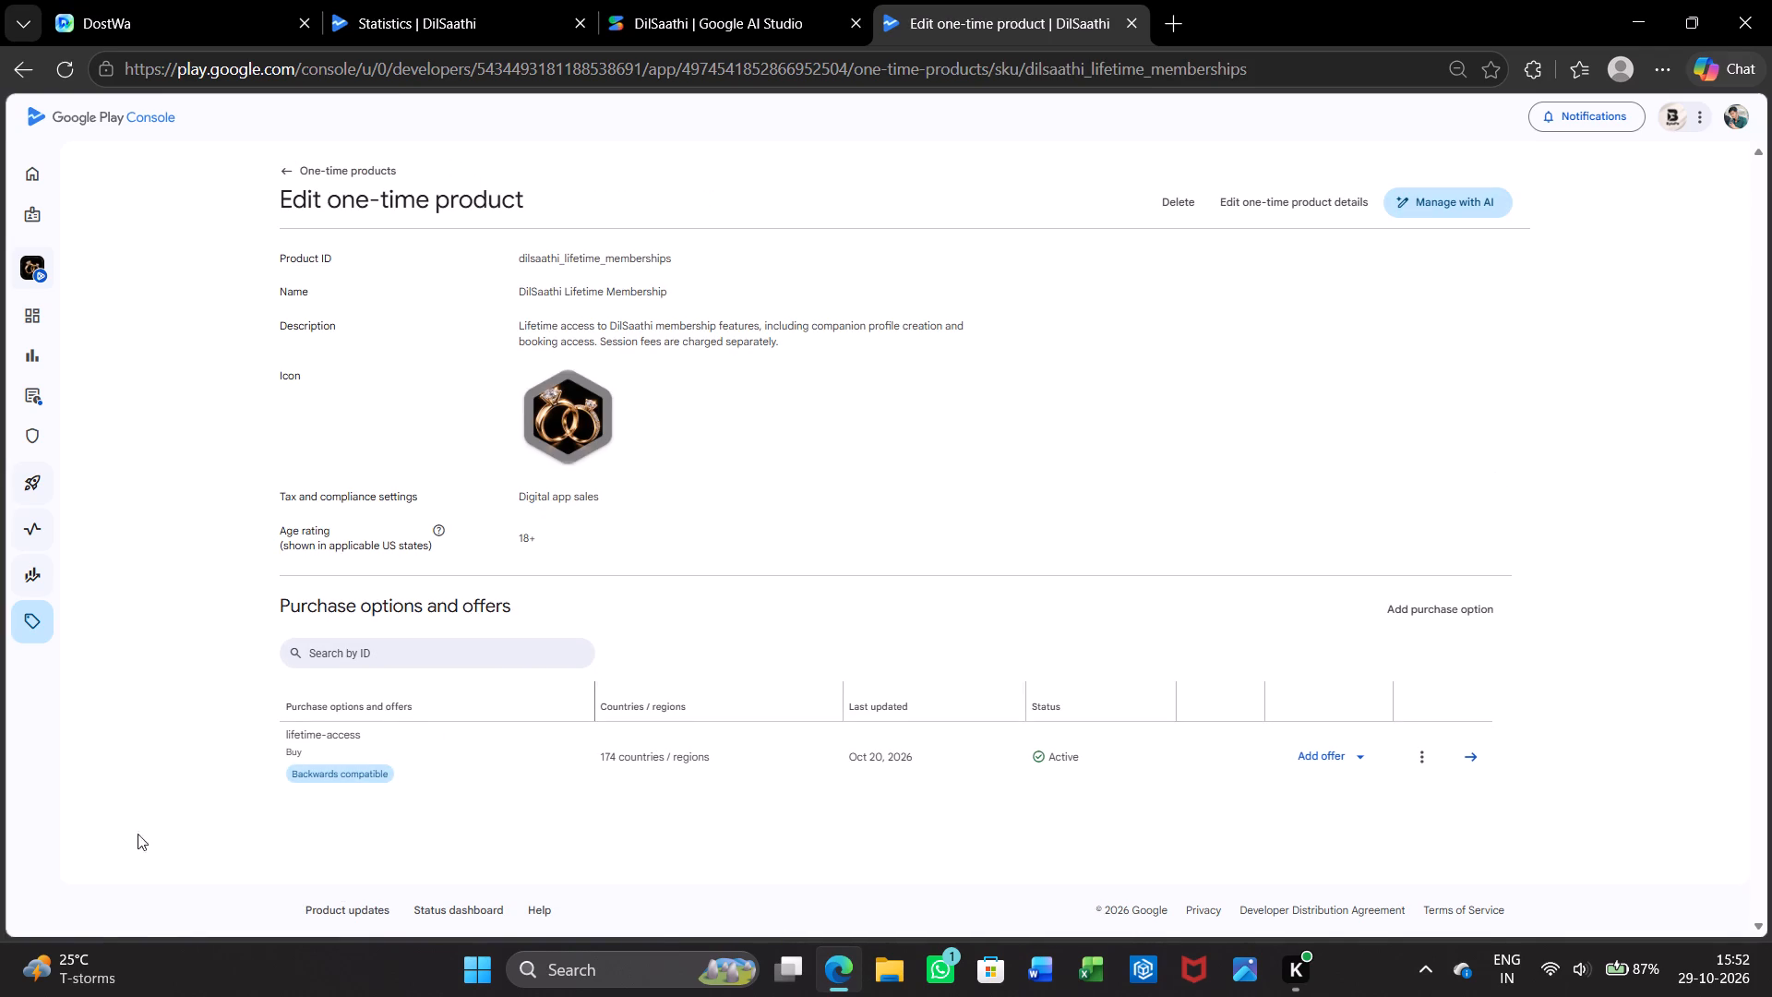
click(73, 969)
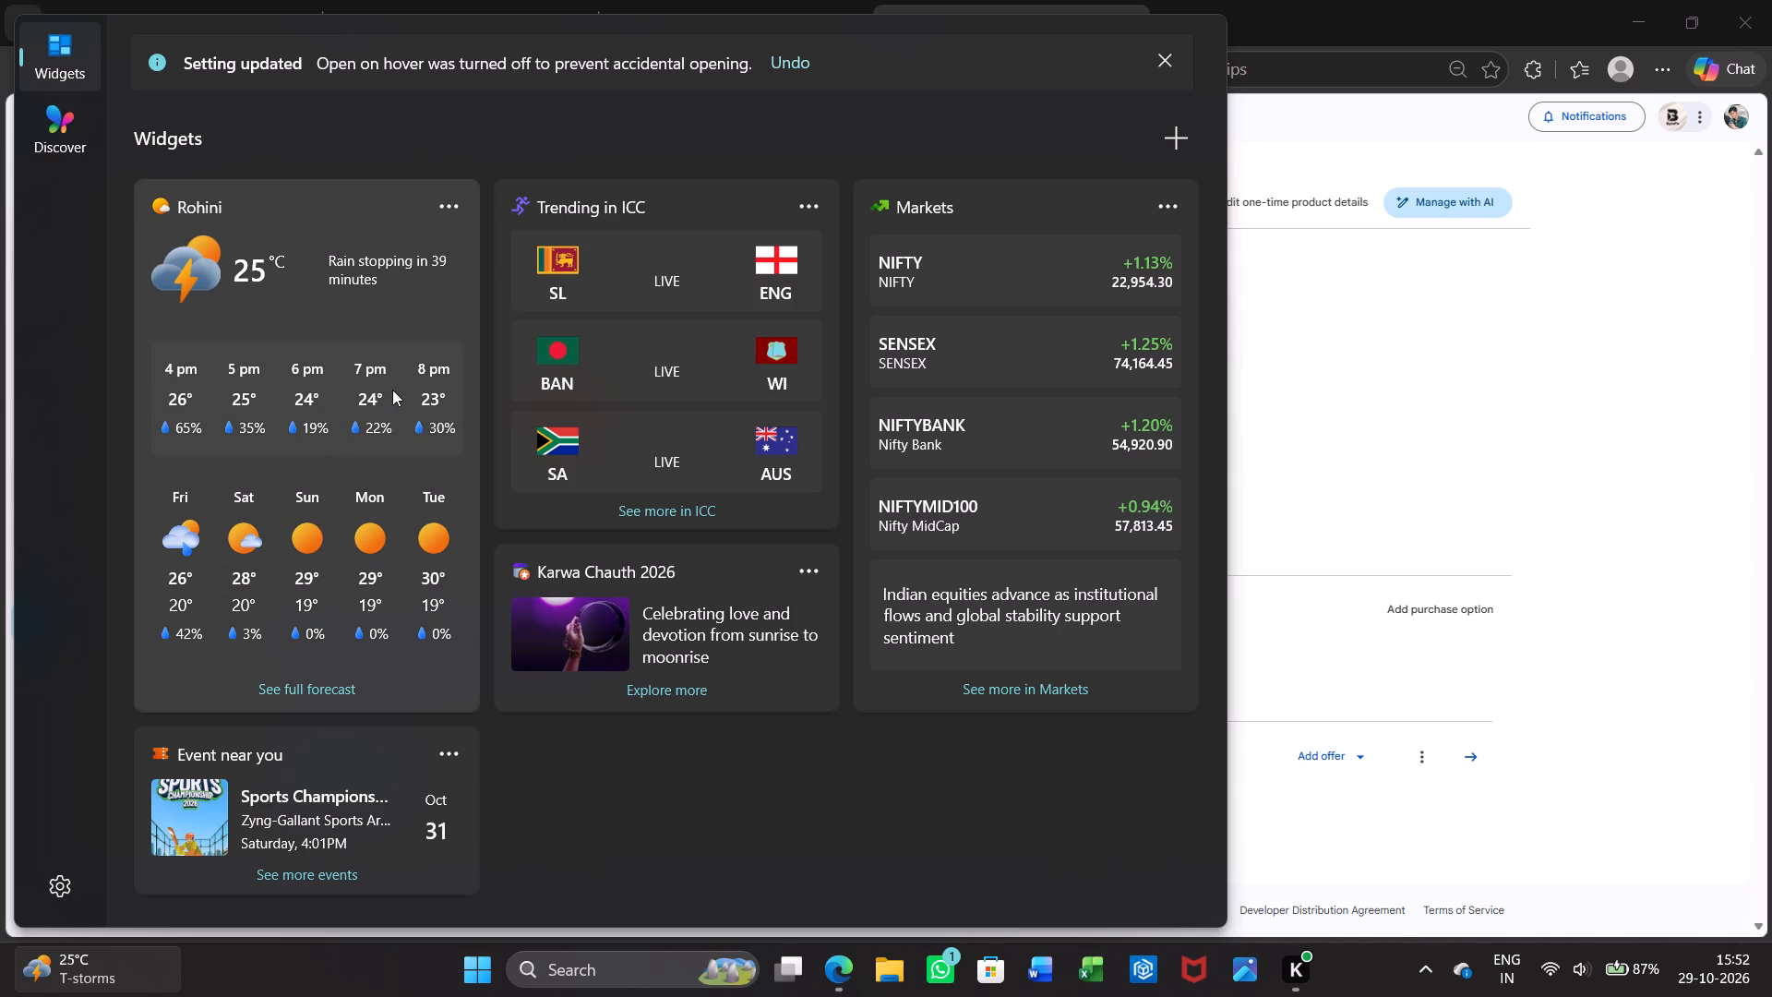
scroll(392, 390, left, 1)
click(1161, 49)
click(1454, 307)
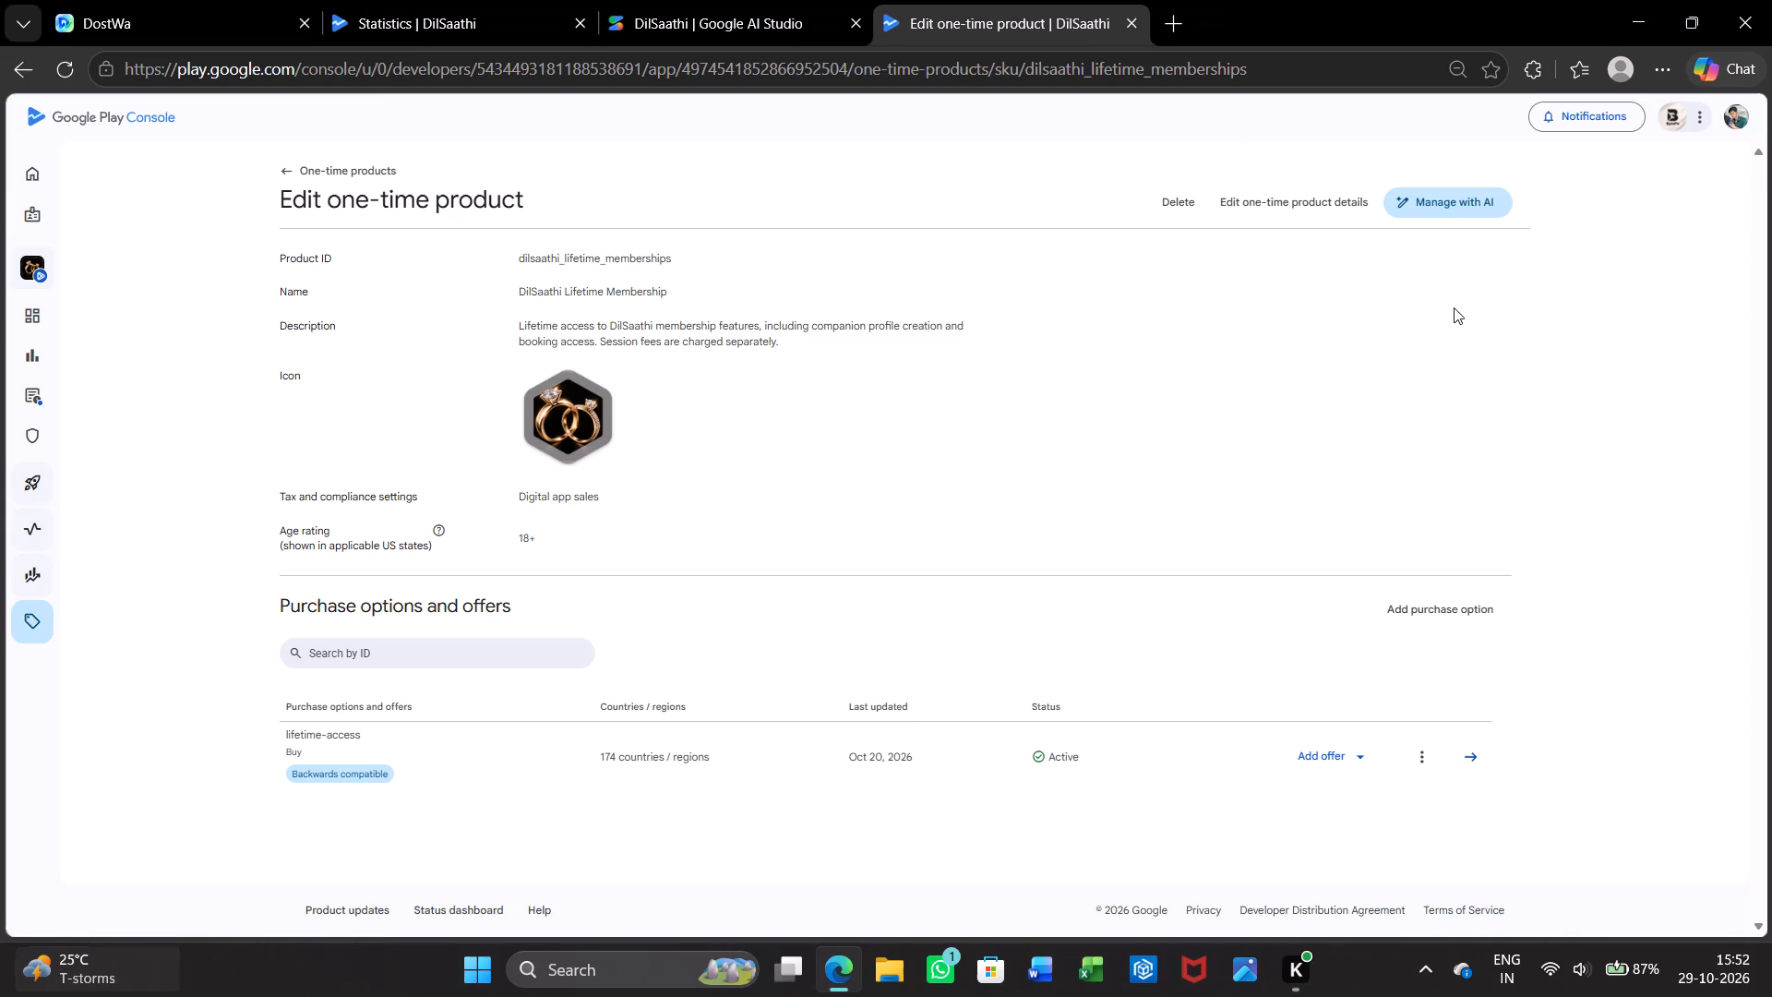
Review the one-time product's details and purchase options, and return to the publishing overview.
scroll(790, 588, down, 1)
scroll(790, 588, up, 1)
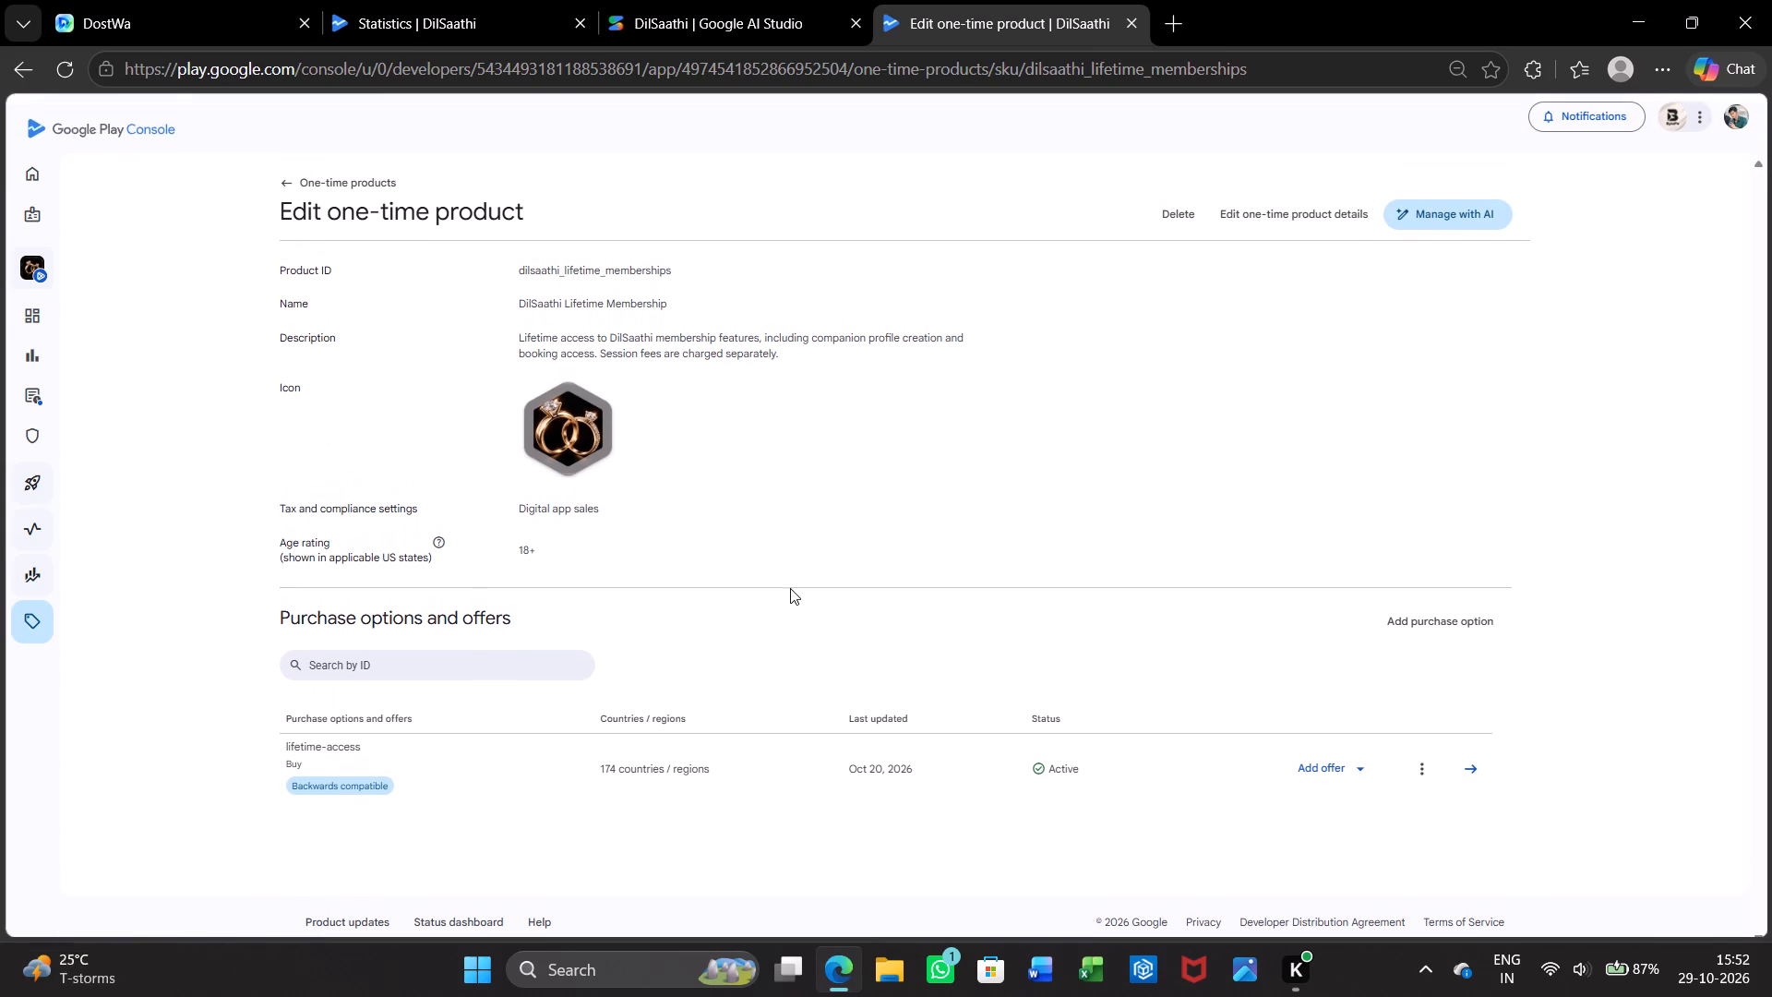
scroll(790, 588, up, 1)
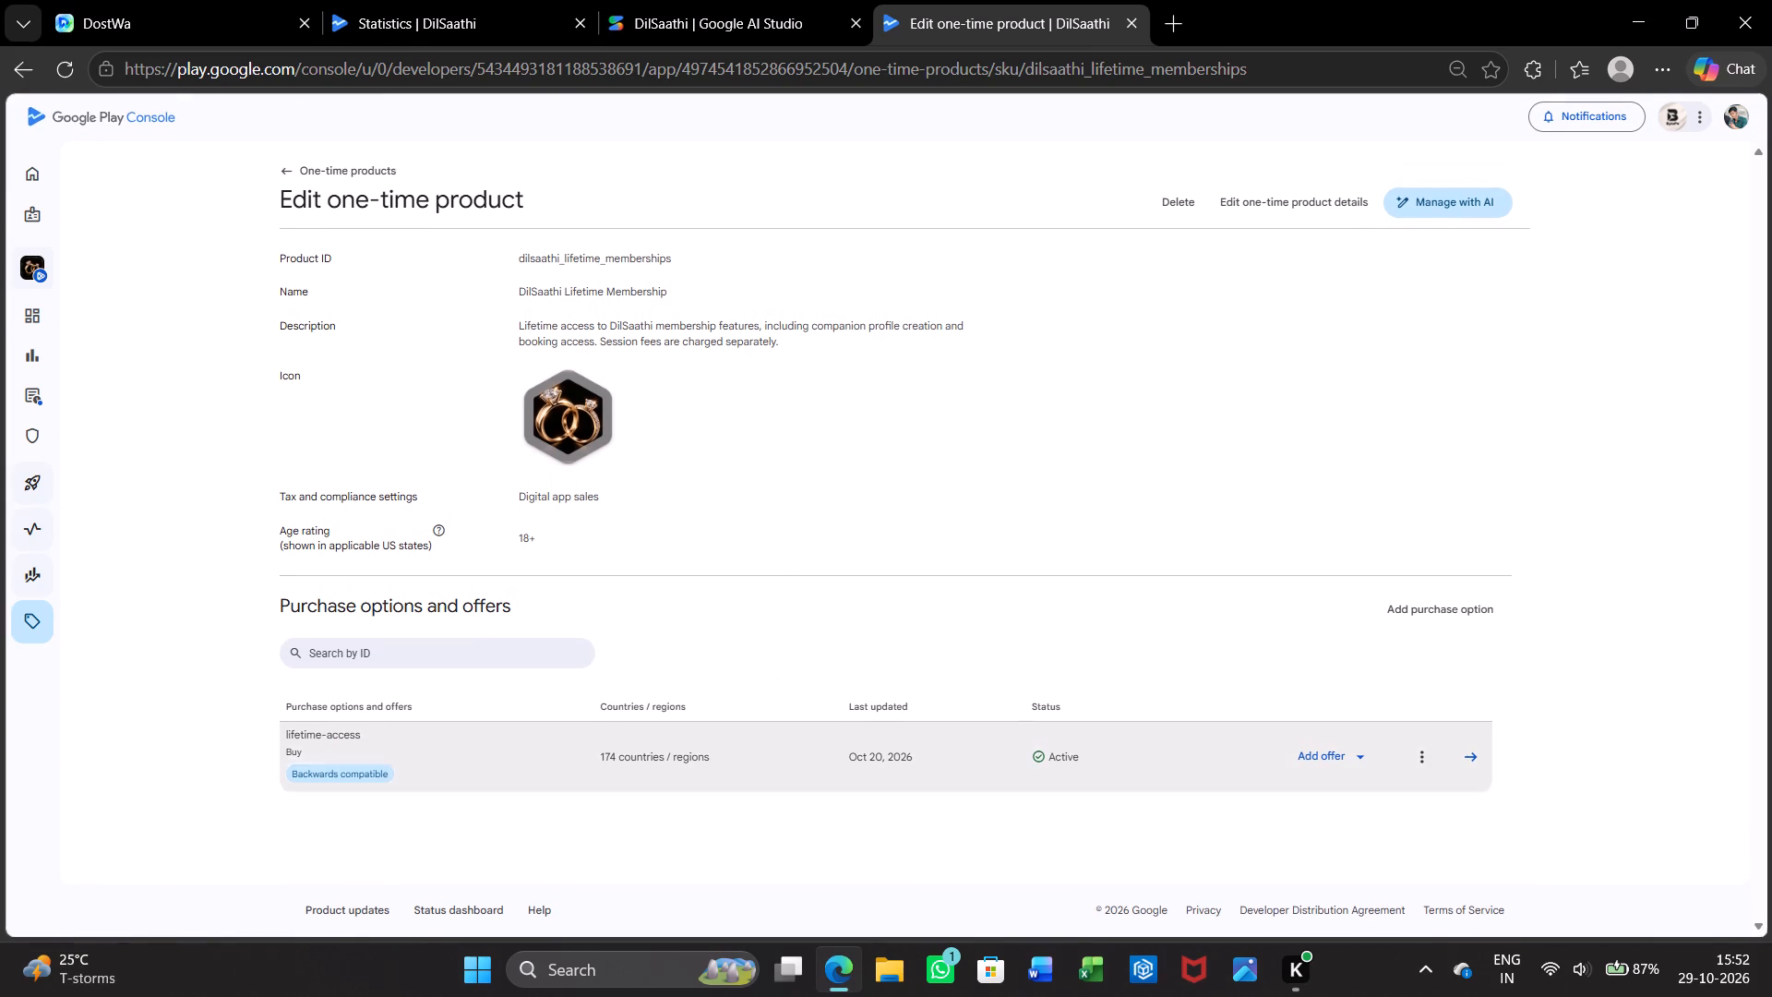
scroll(276, 630, right, 5)
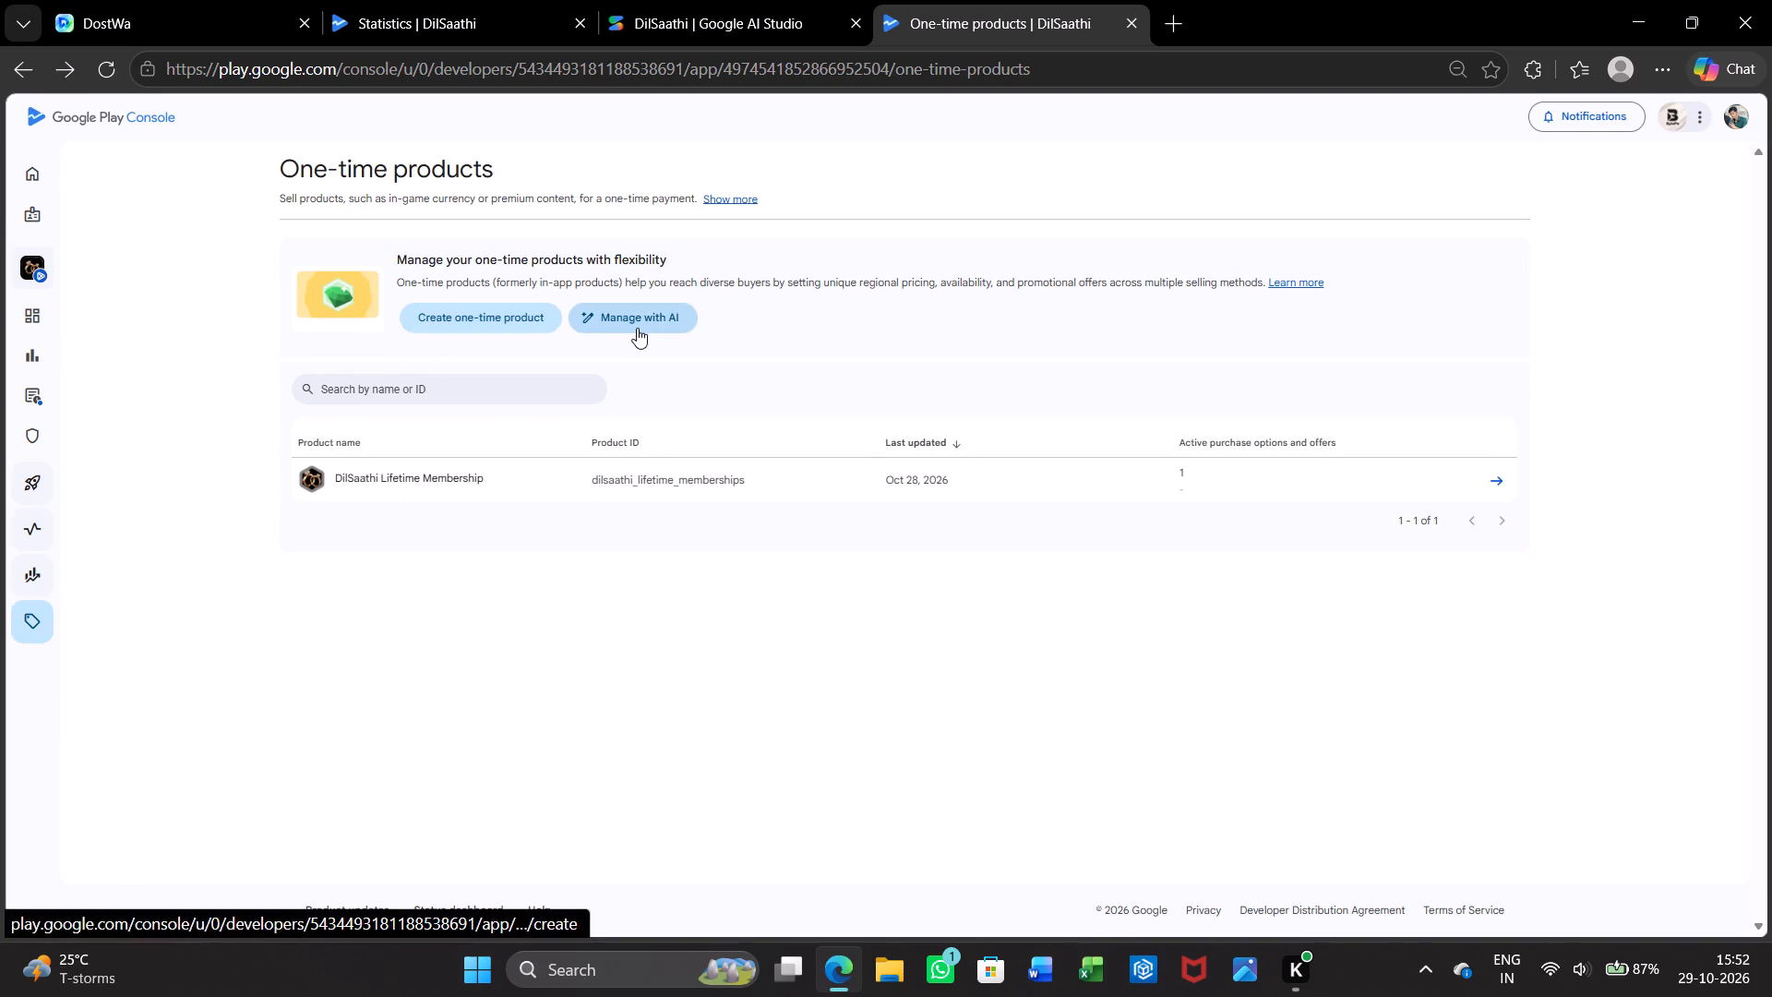
click(135, 393)
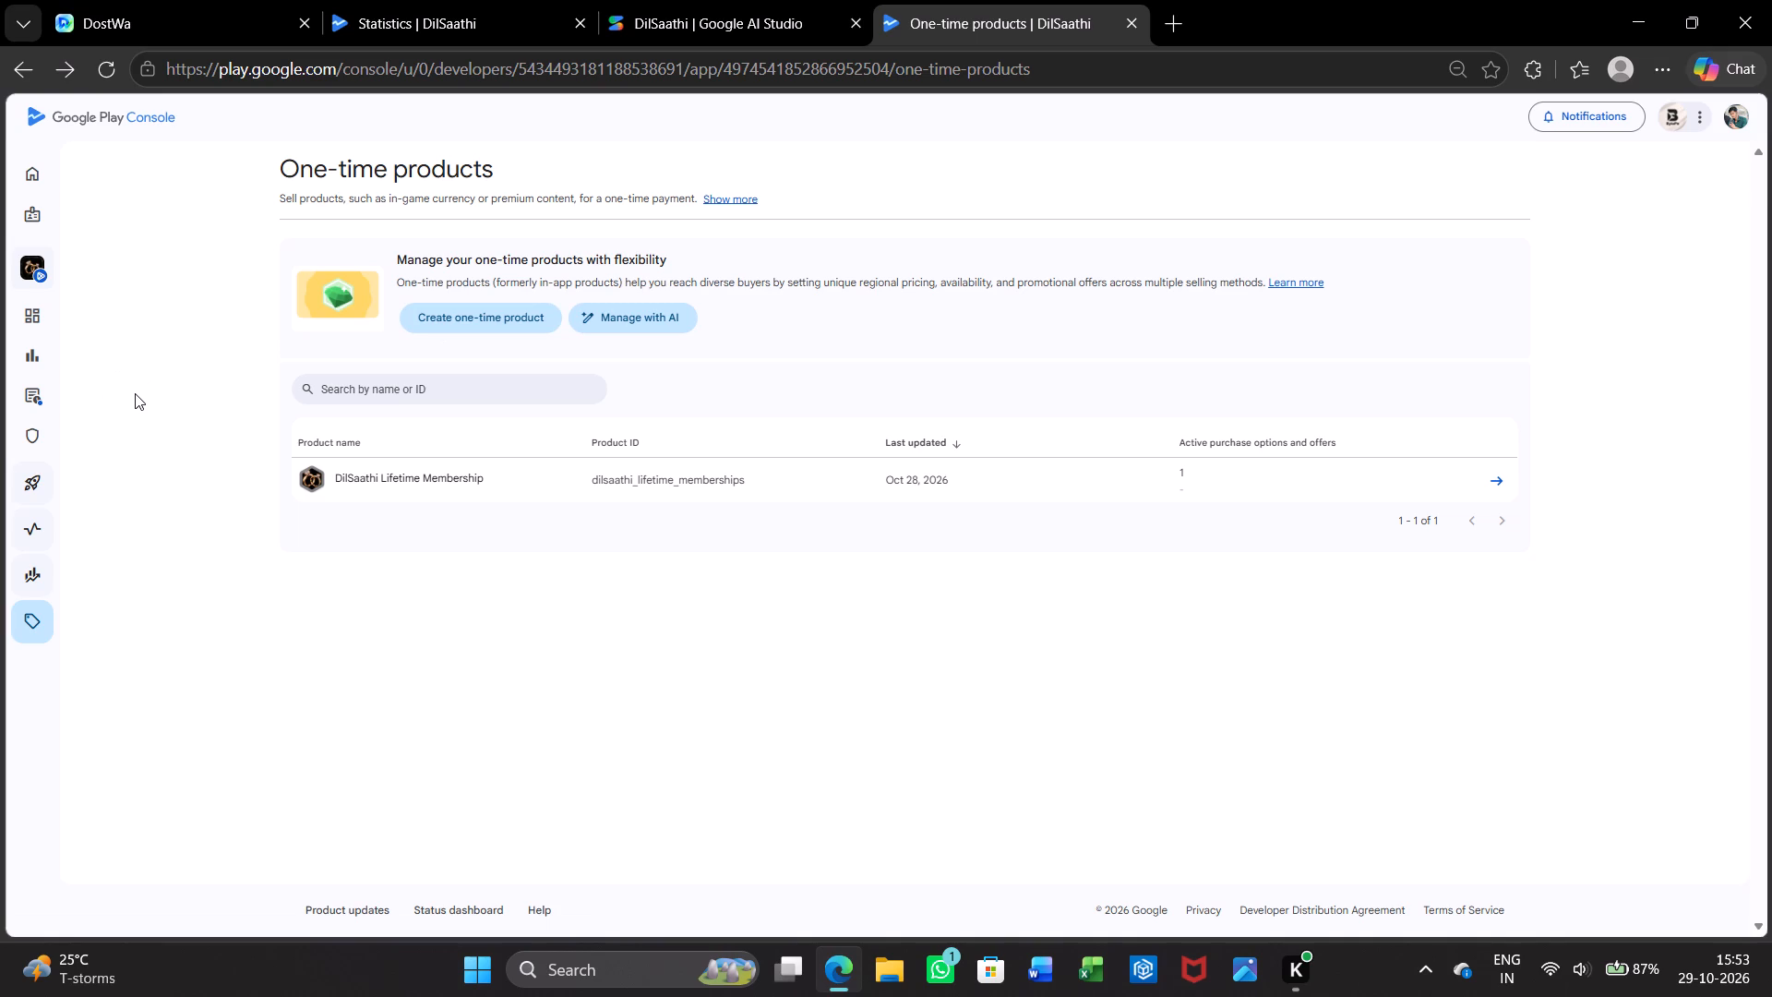
scroll(135, 393, right, 5)
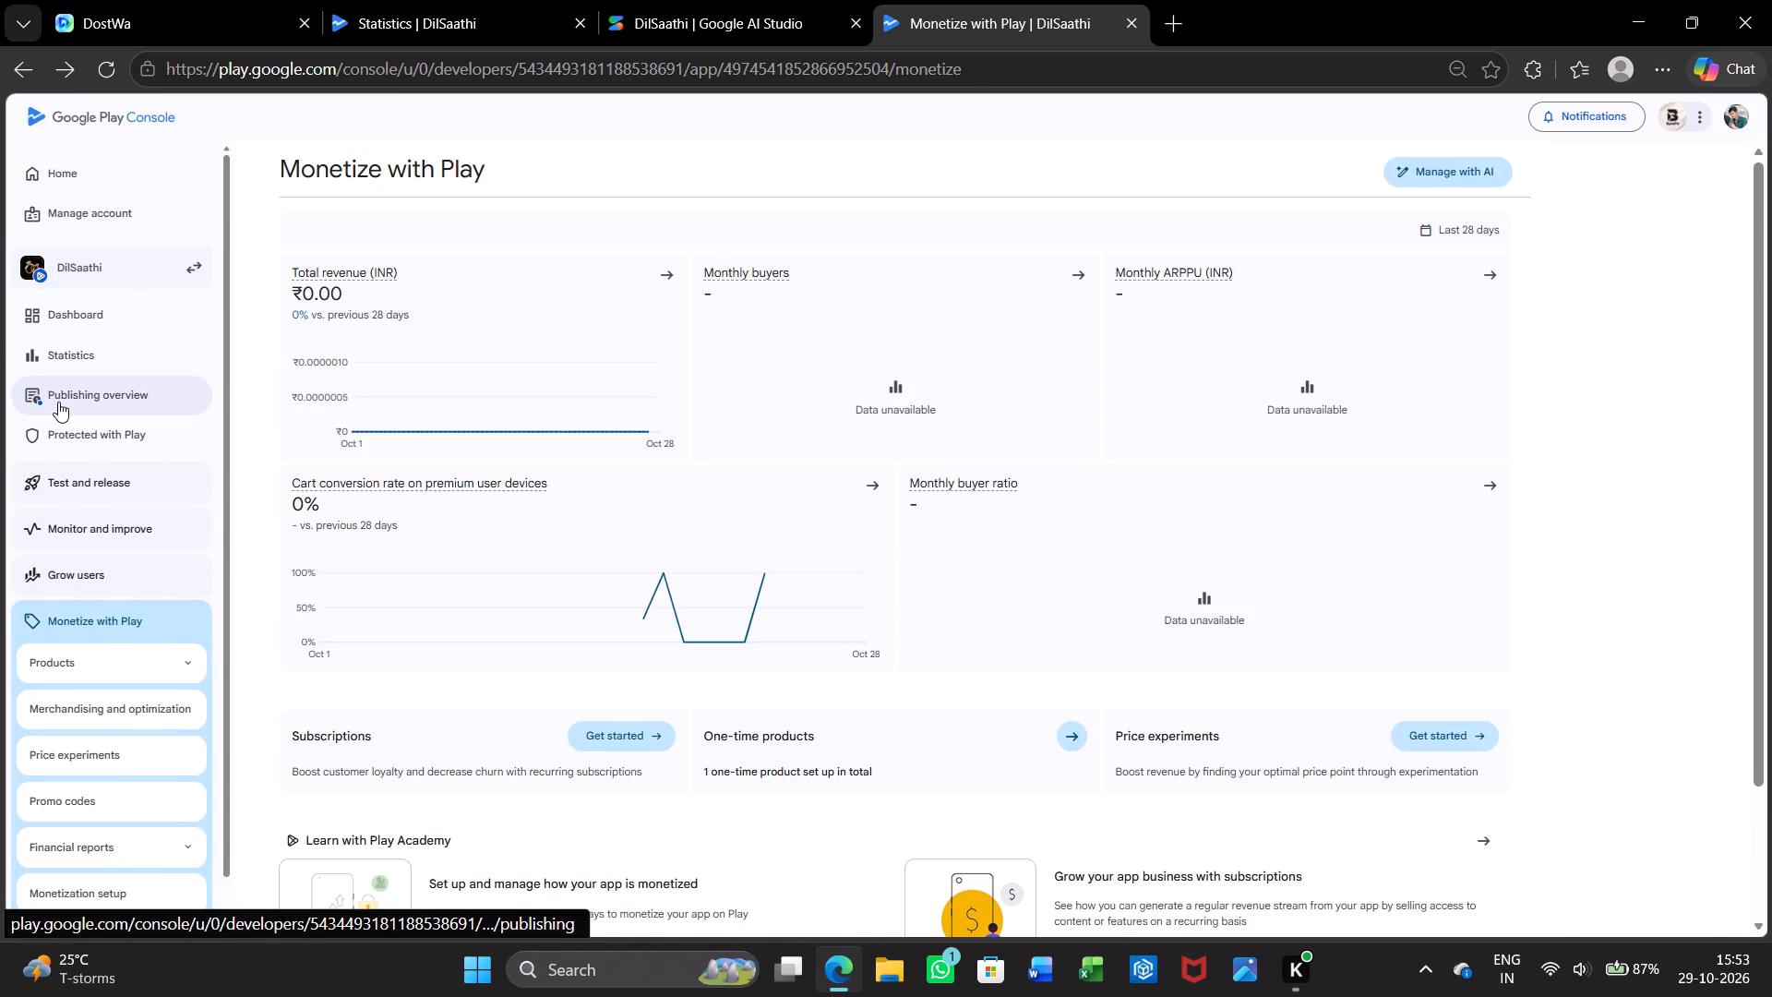
click(58, 402)
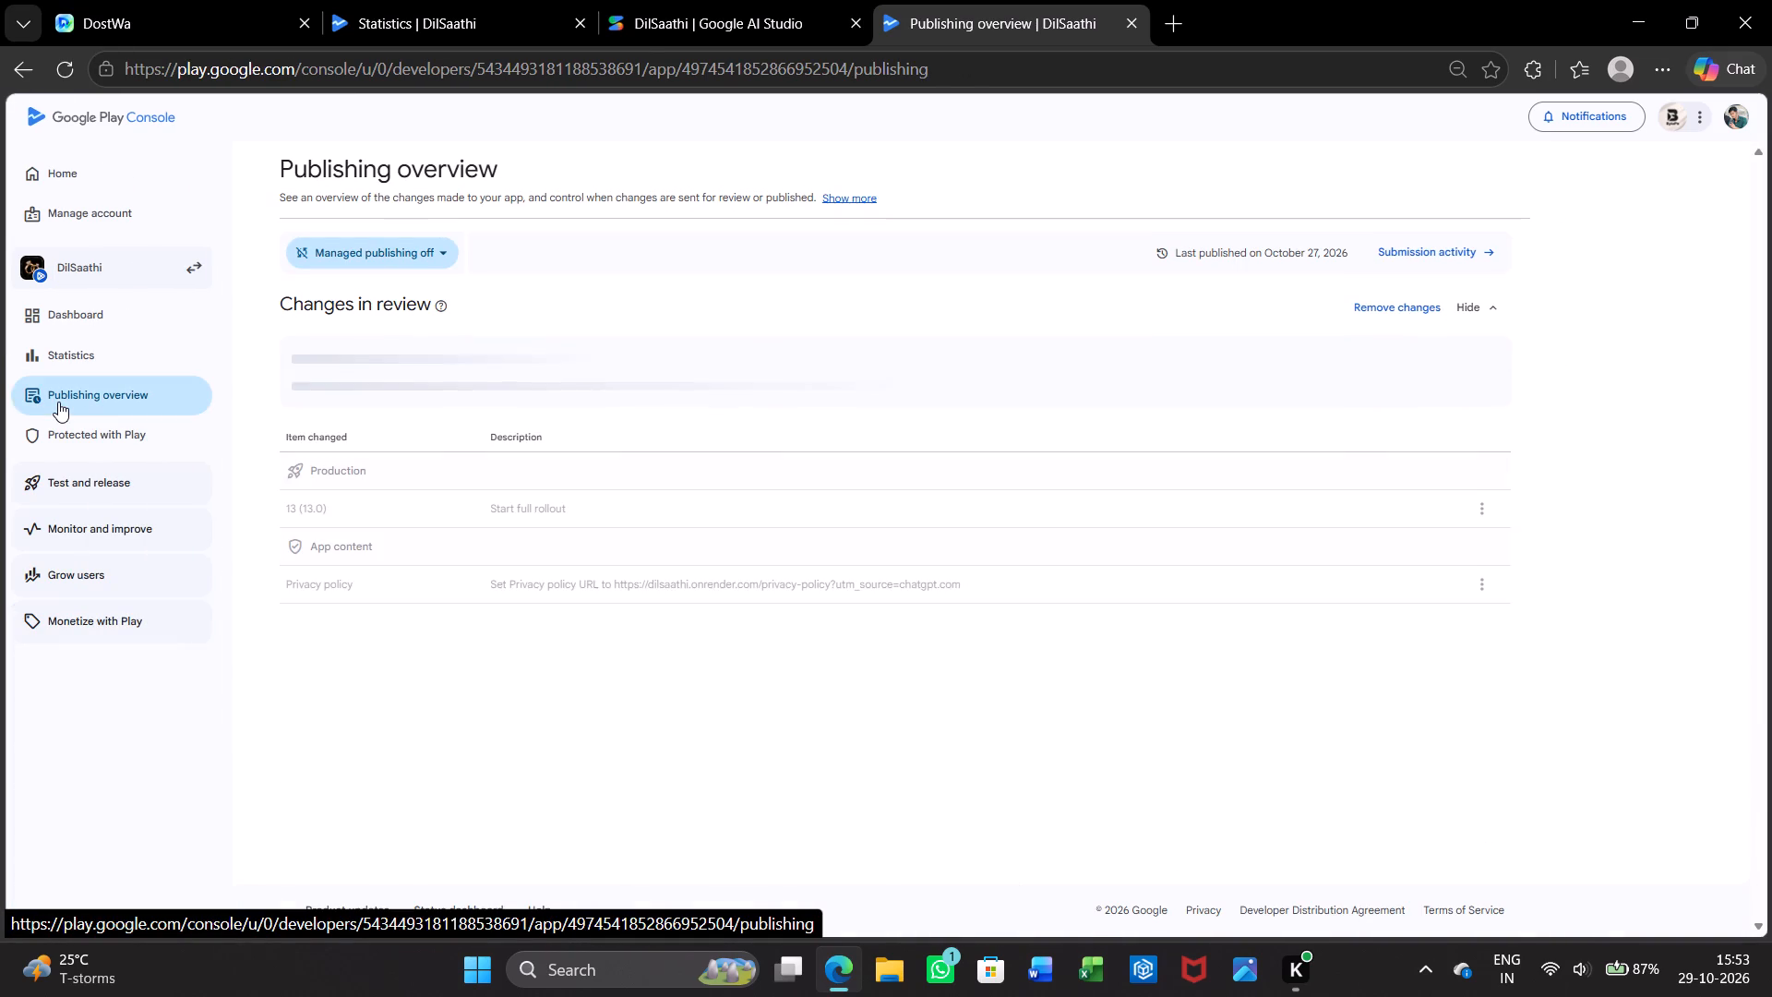
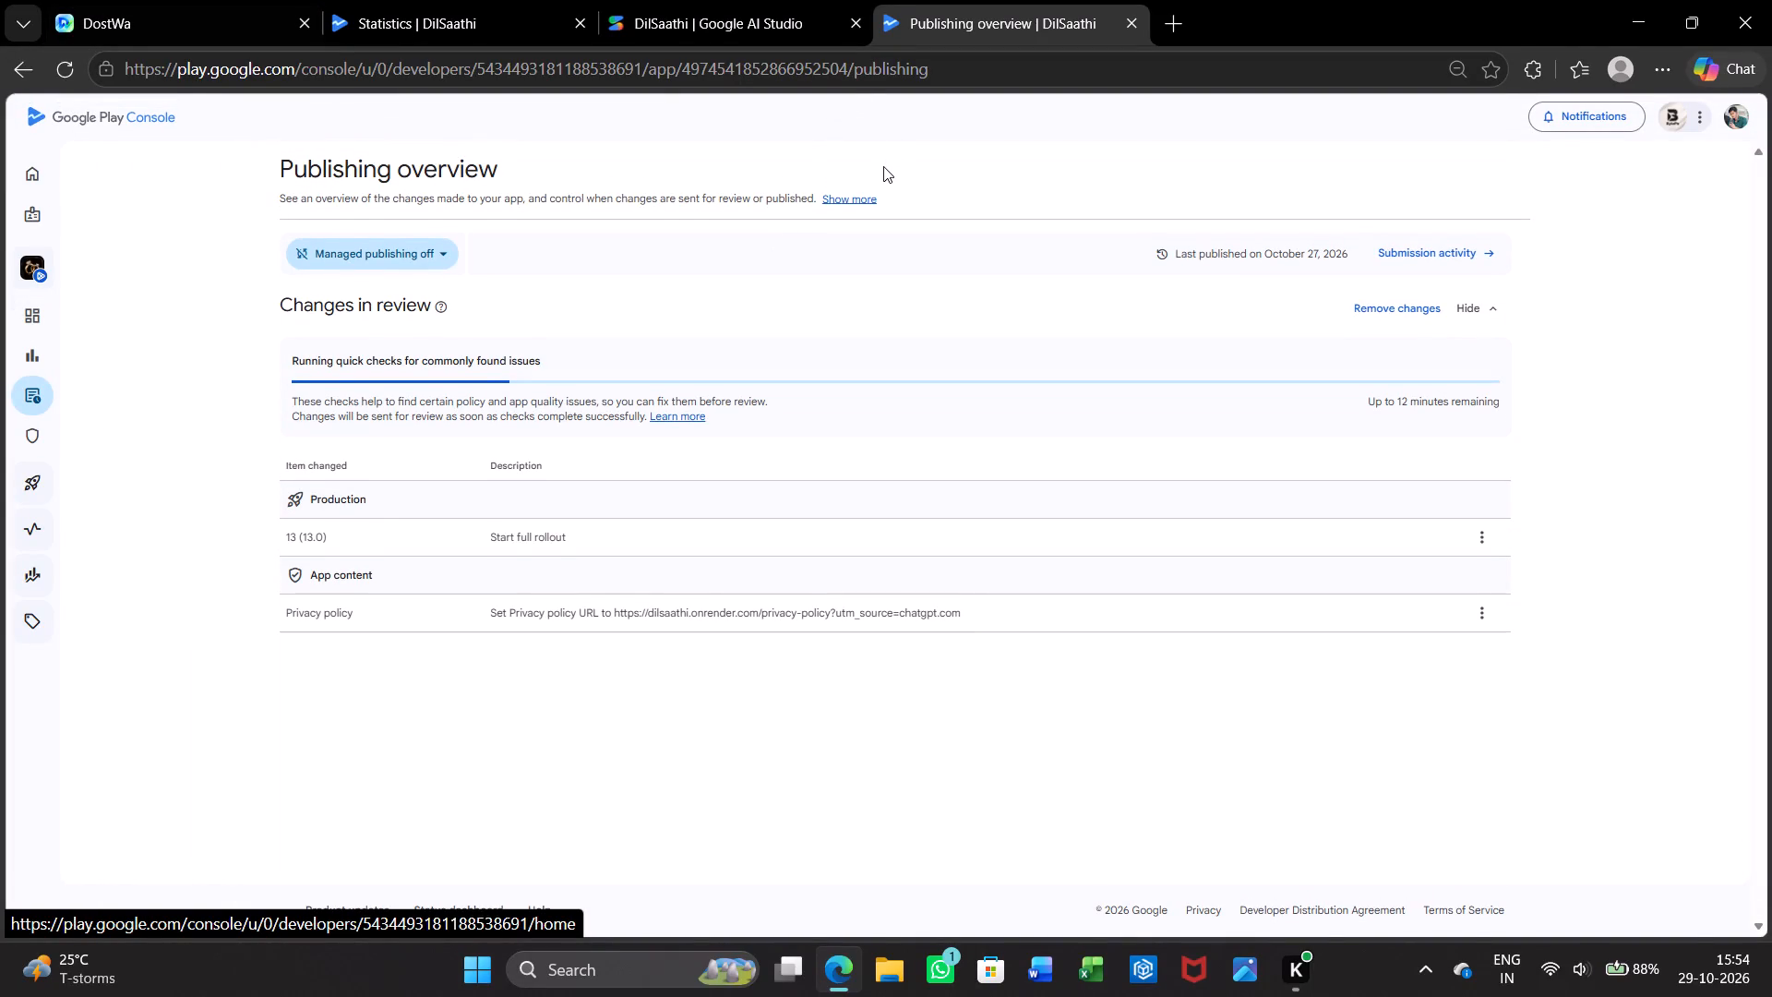
Check DilSaathi's app statistics and return to the changes in review on the publishing overview.
scroll(881, 164, down, 1)
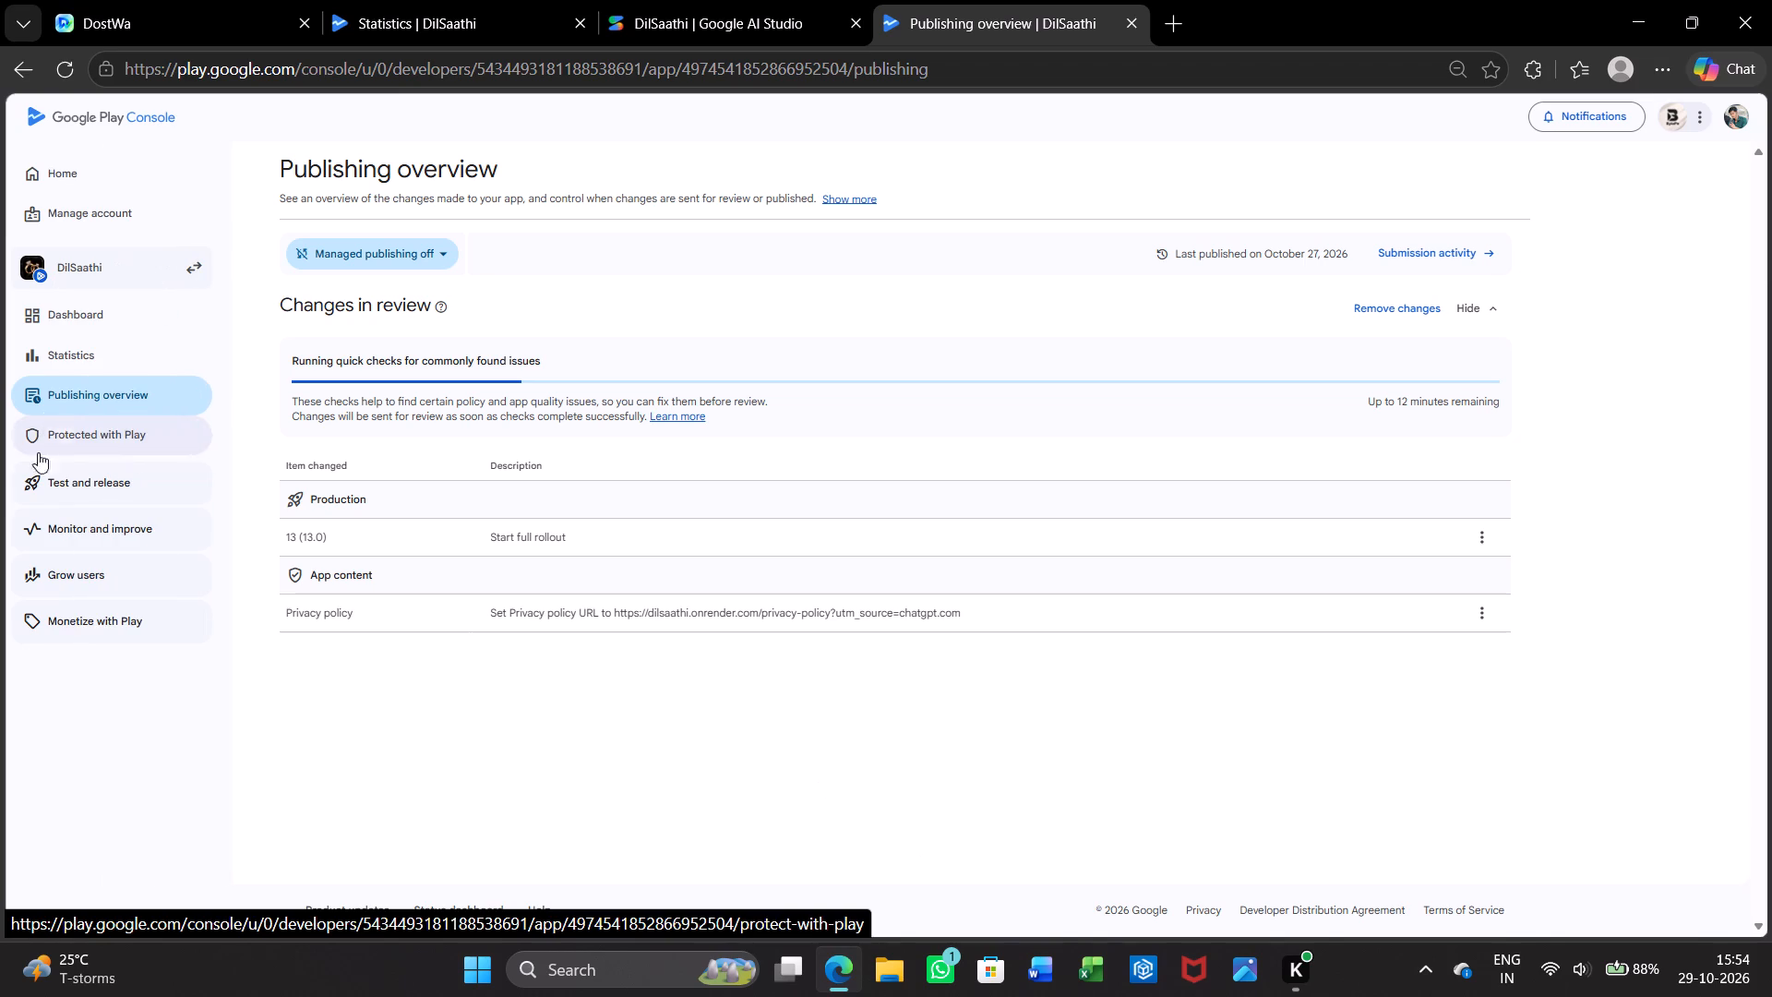
click(102, 347)
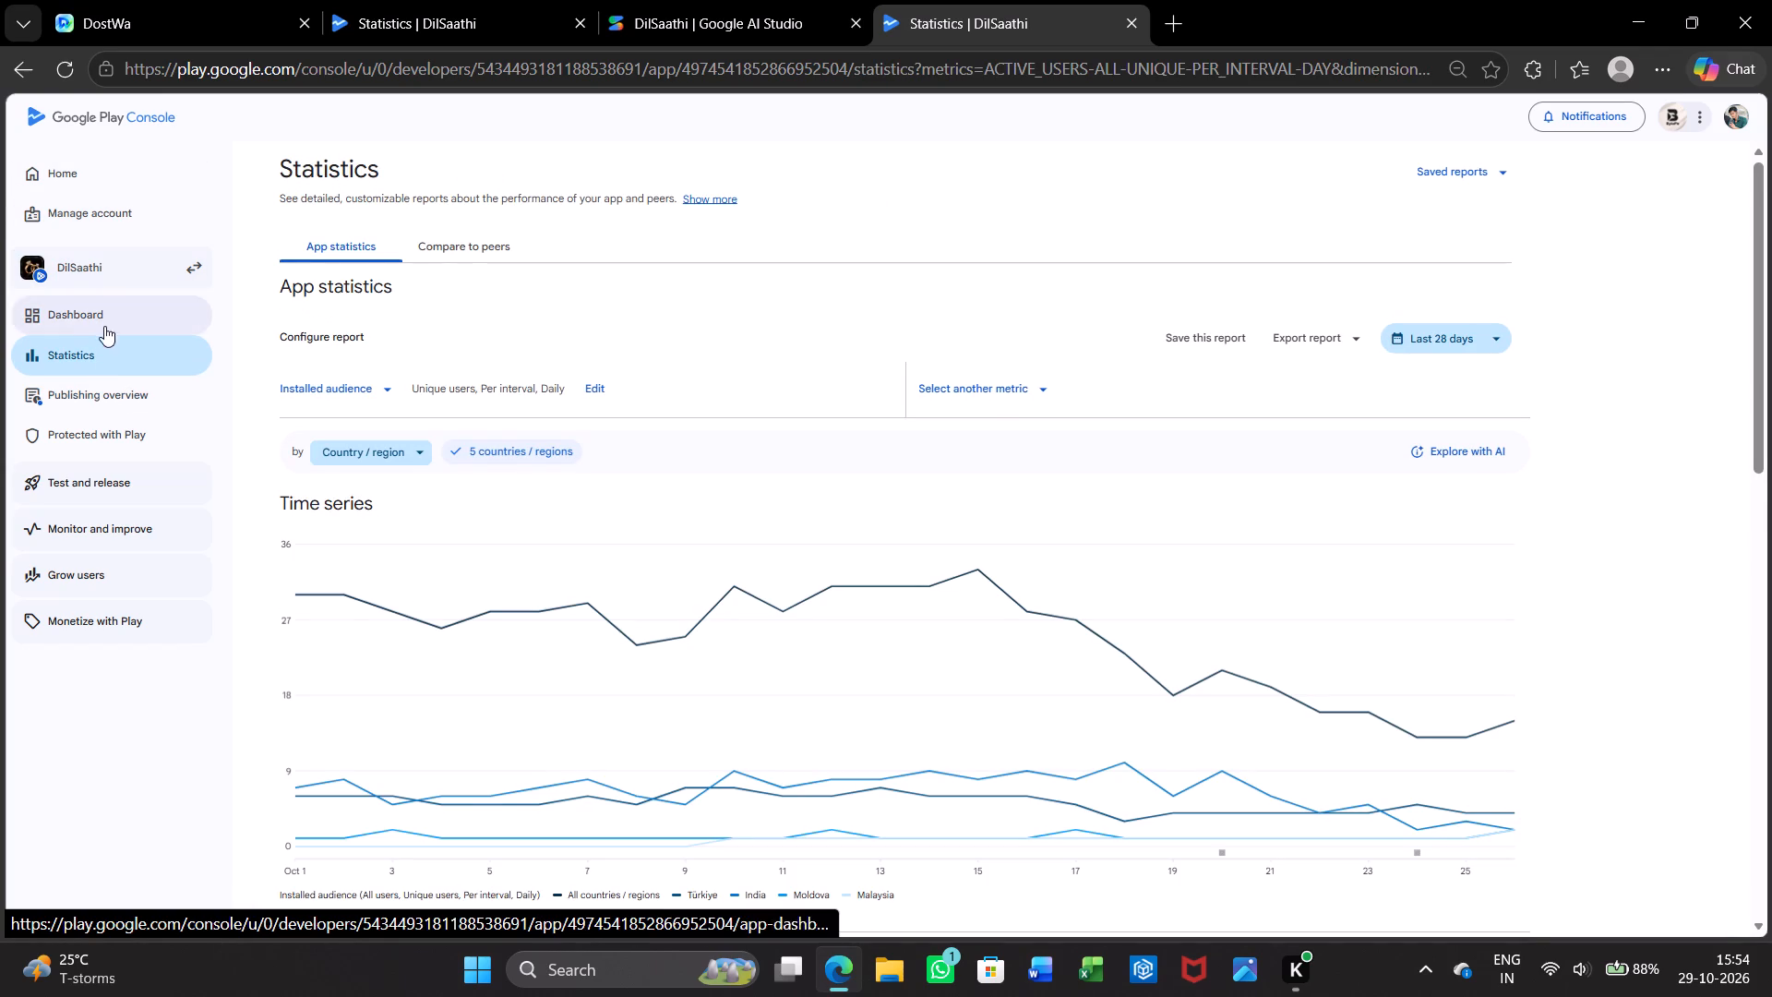
click(108, 410)
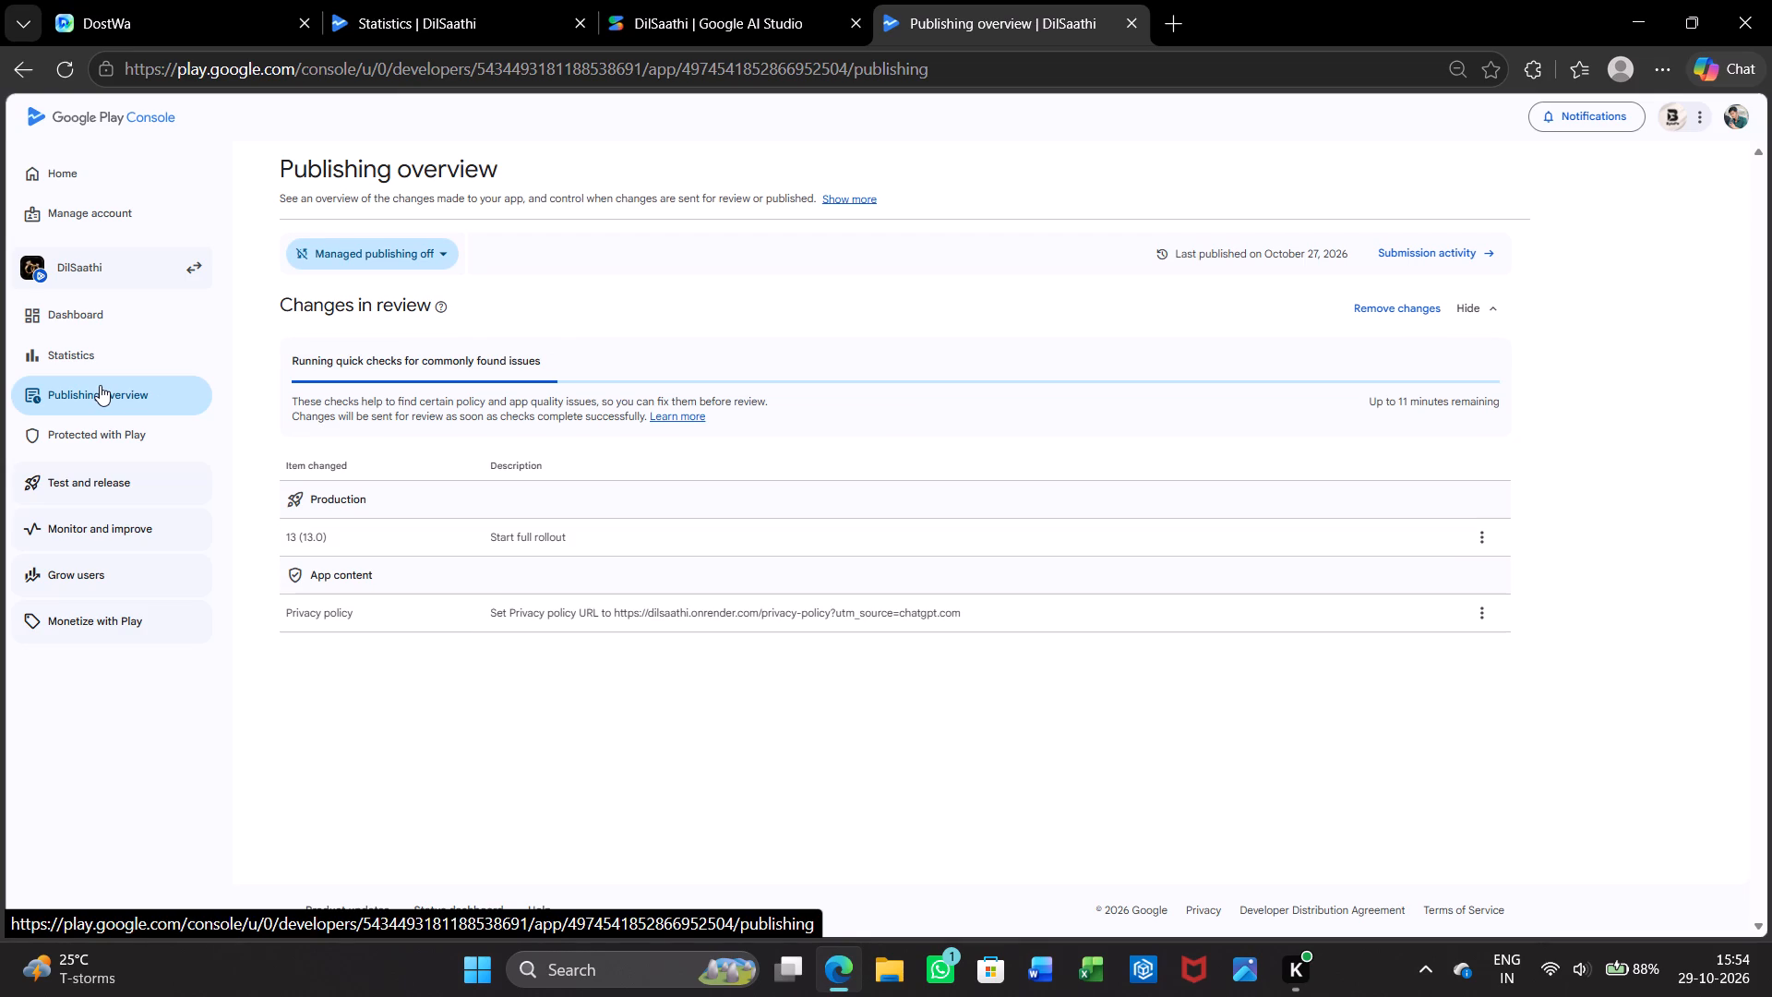
scroll(820, 739, down, 1)
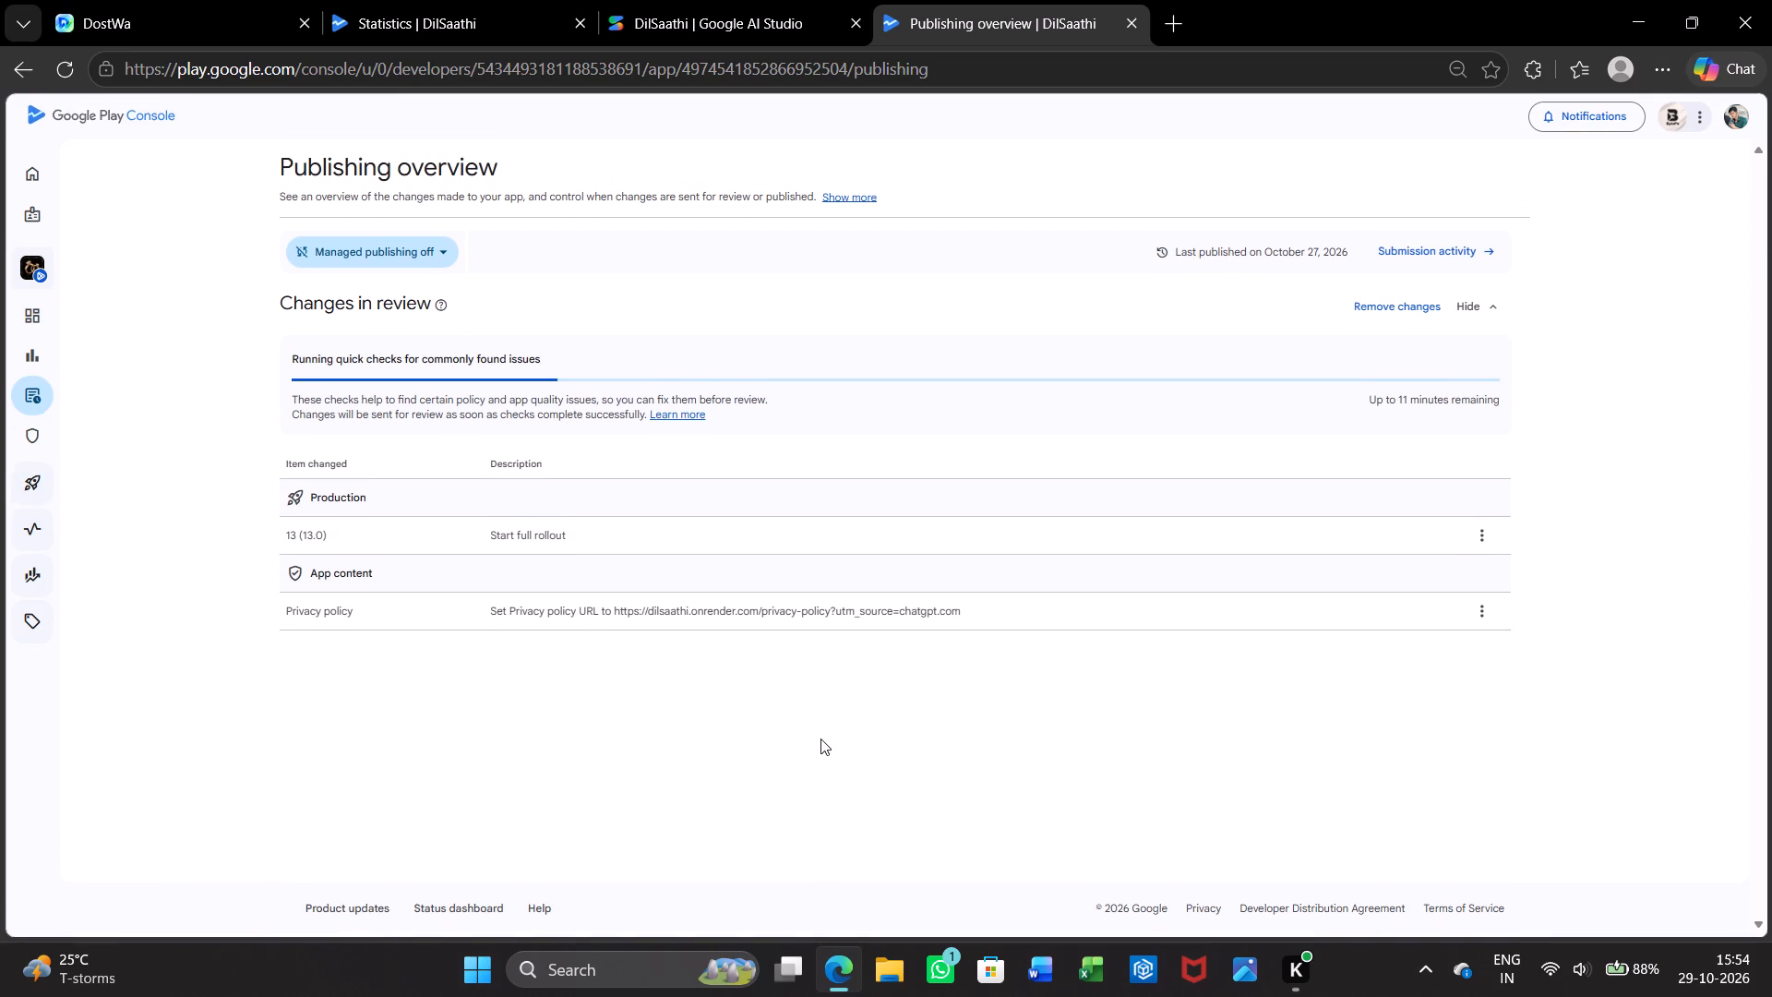
click(617, 547)
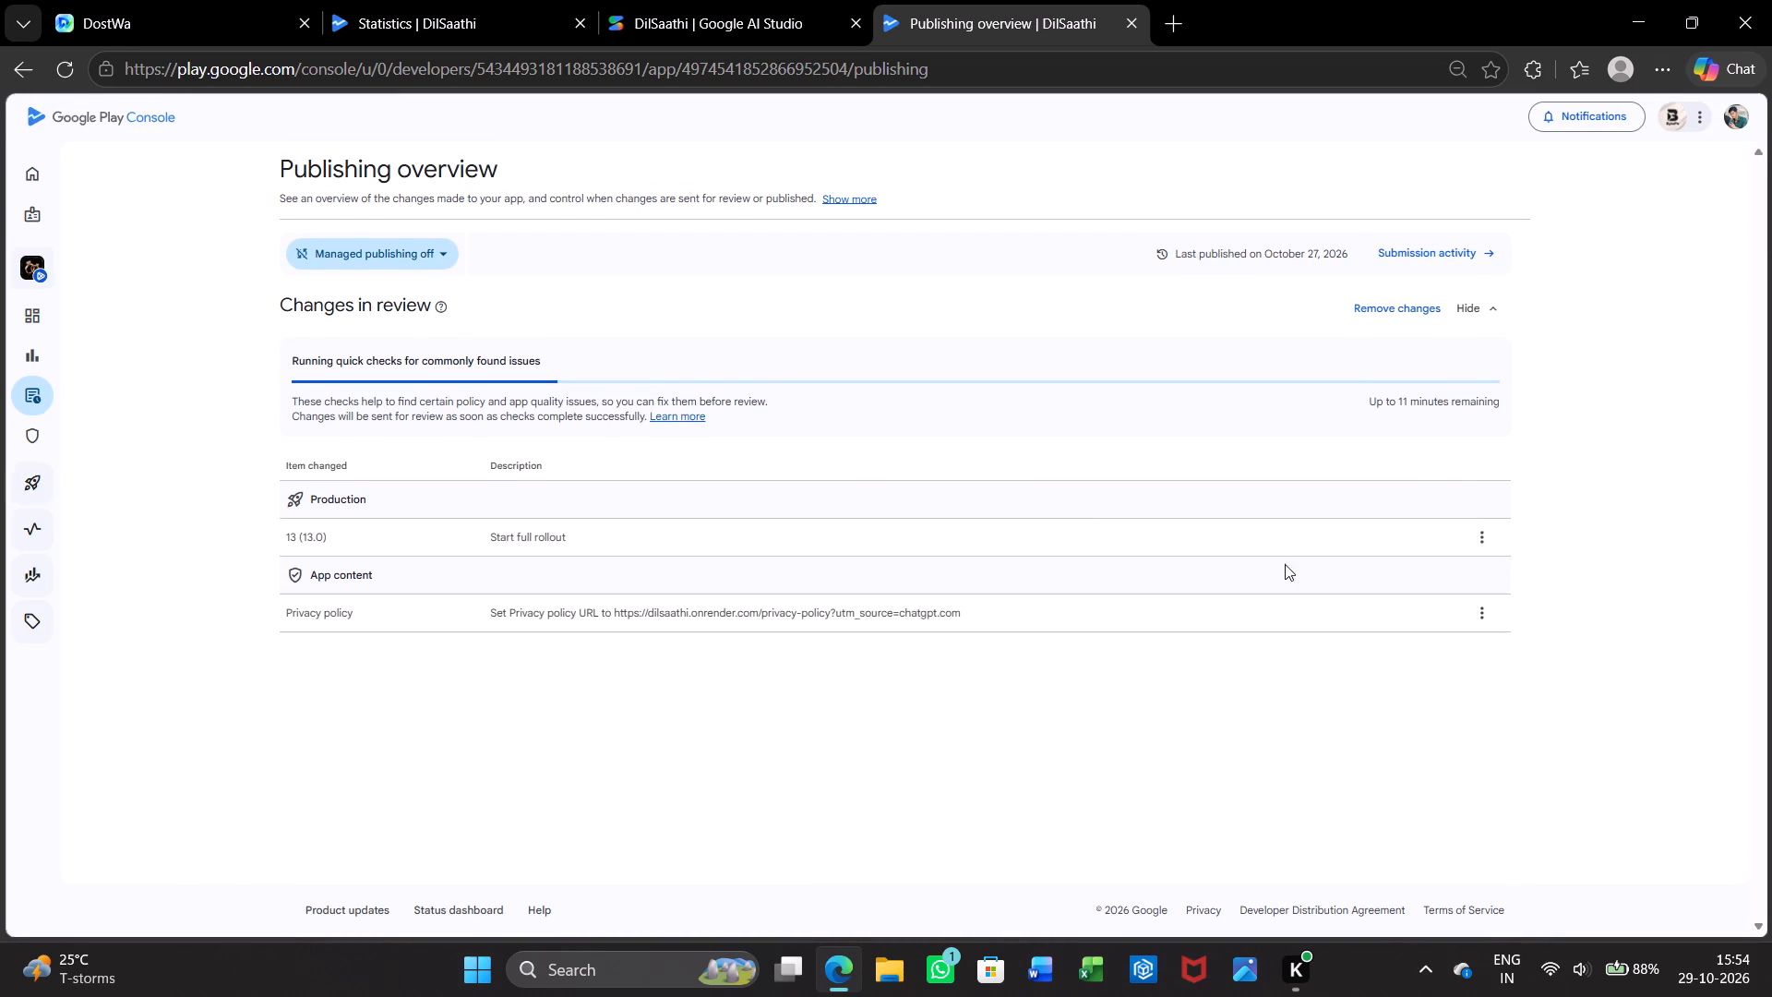
View the production 13 (13.0) change and examine its release details, app bundles and release notes.
click(1482, 532)
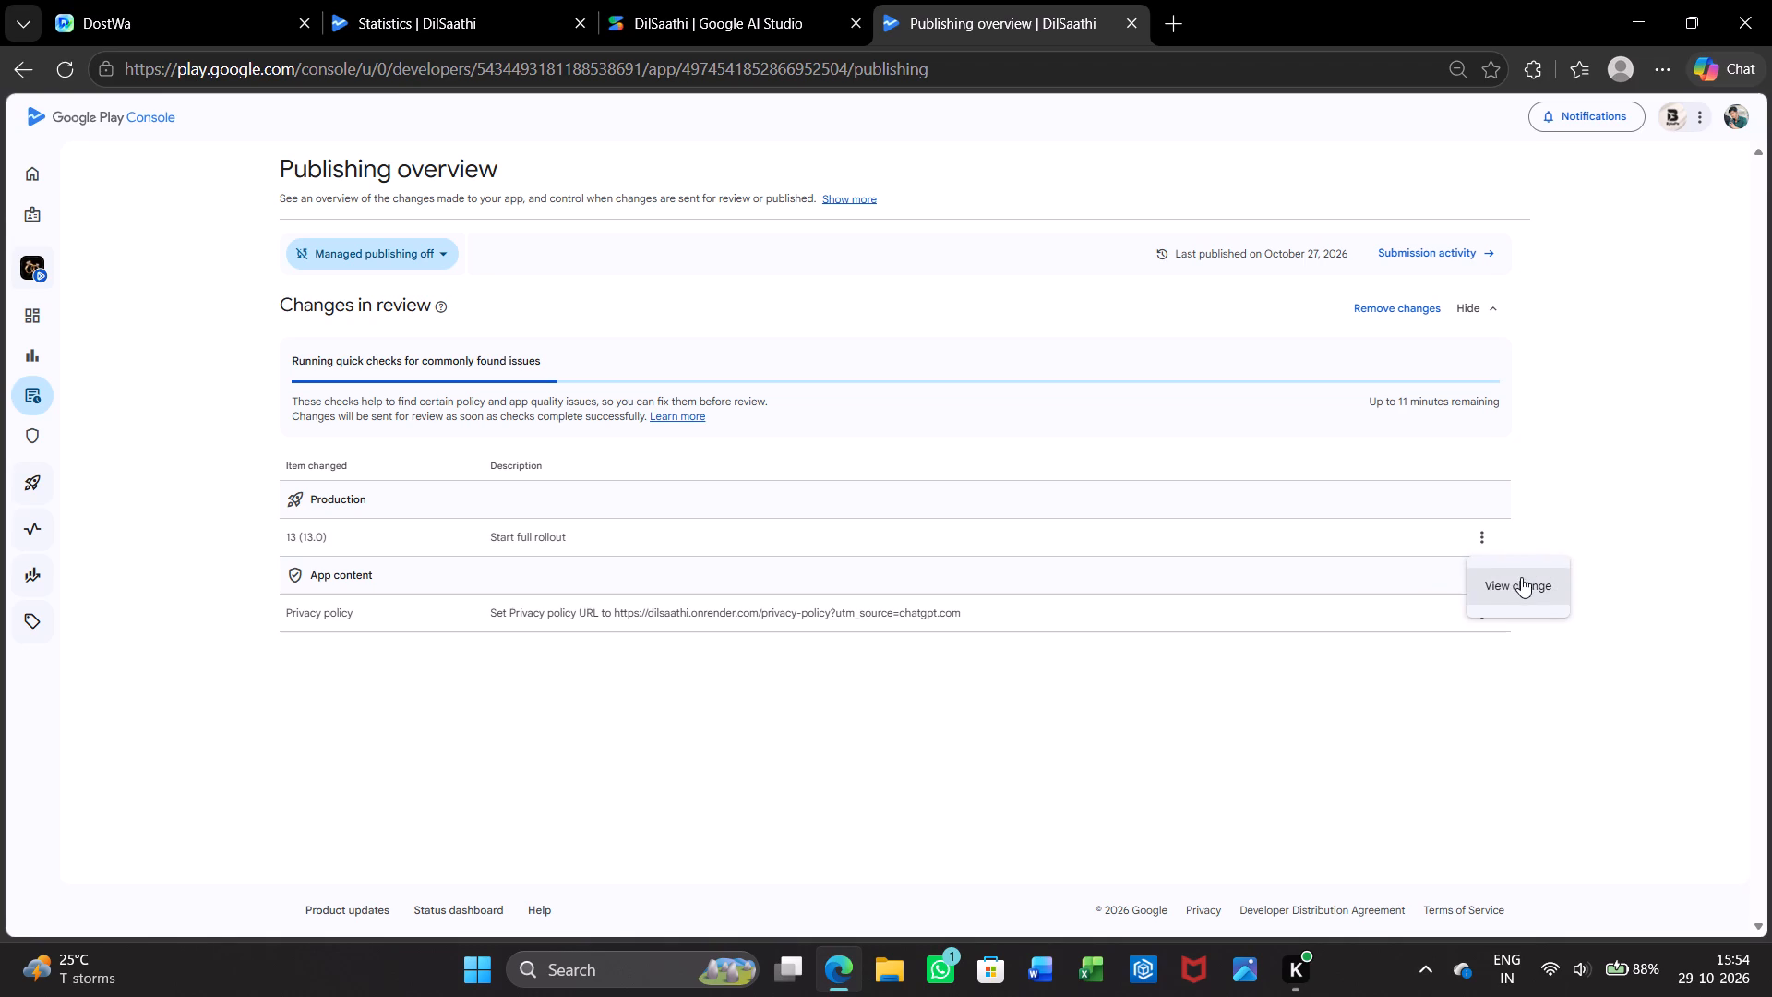
click(1521, 577)
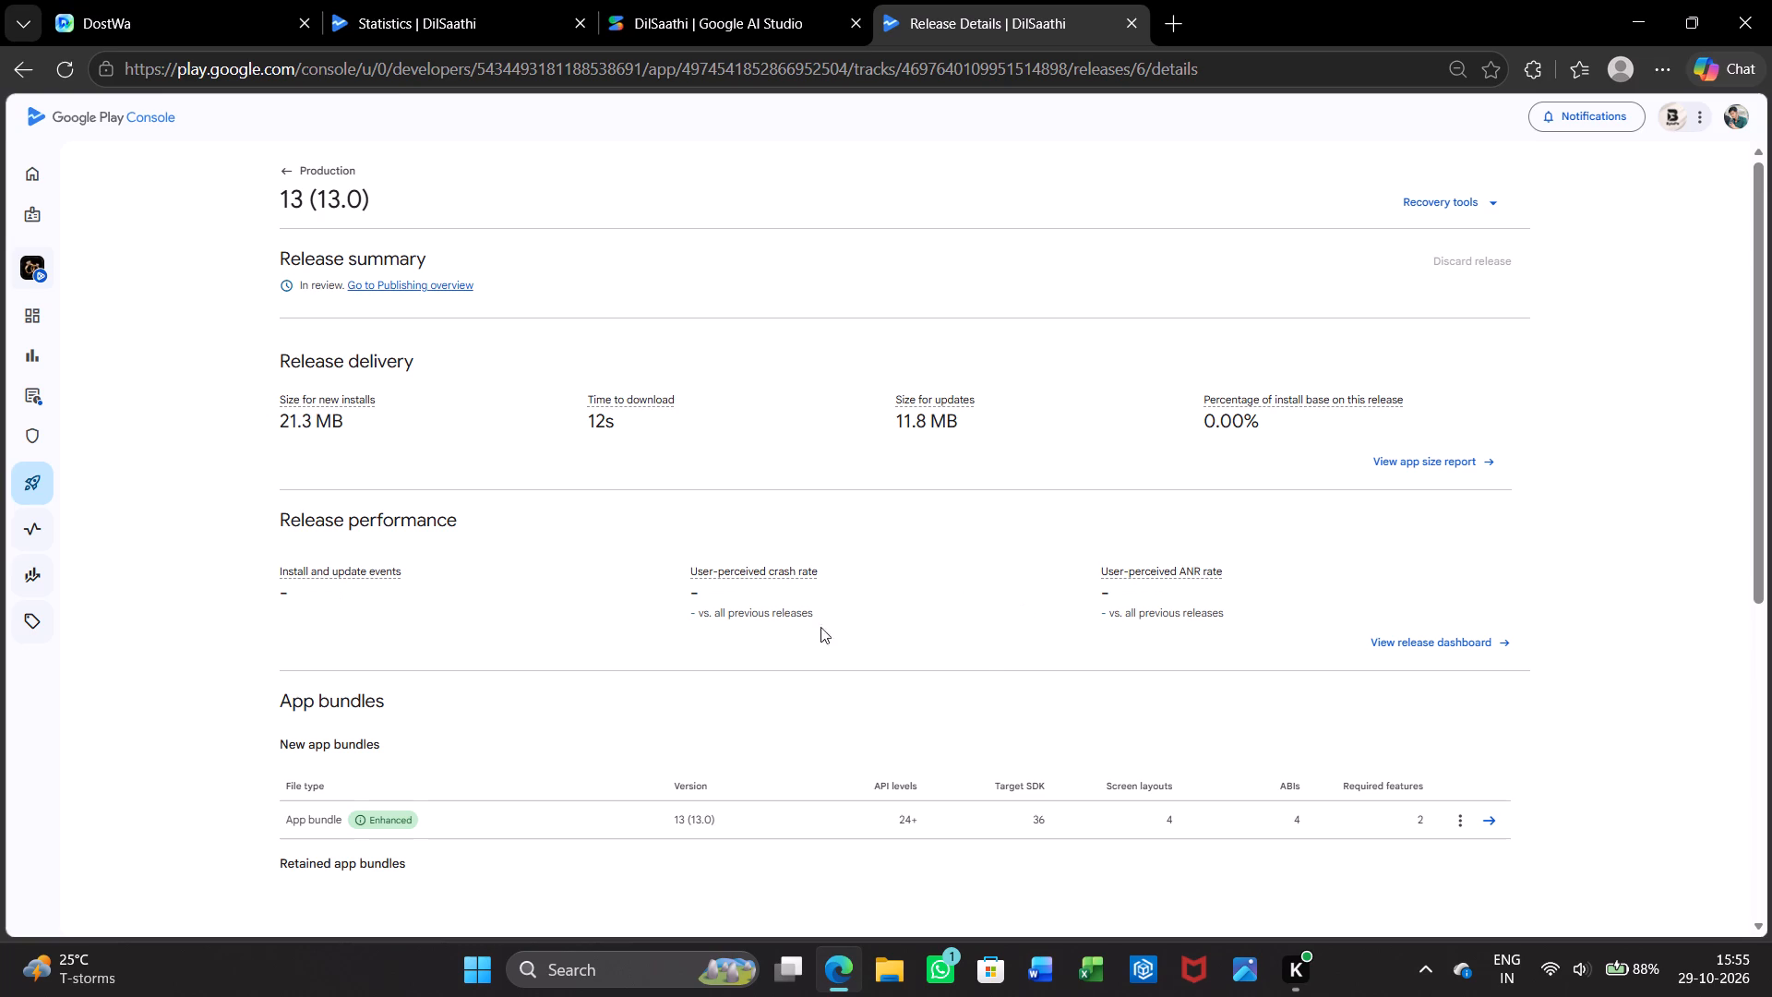
scroll(988, 667, down, 2)
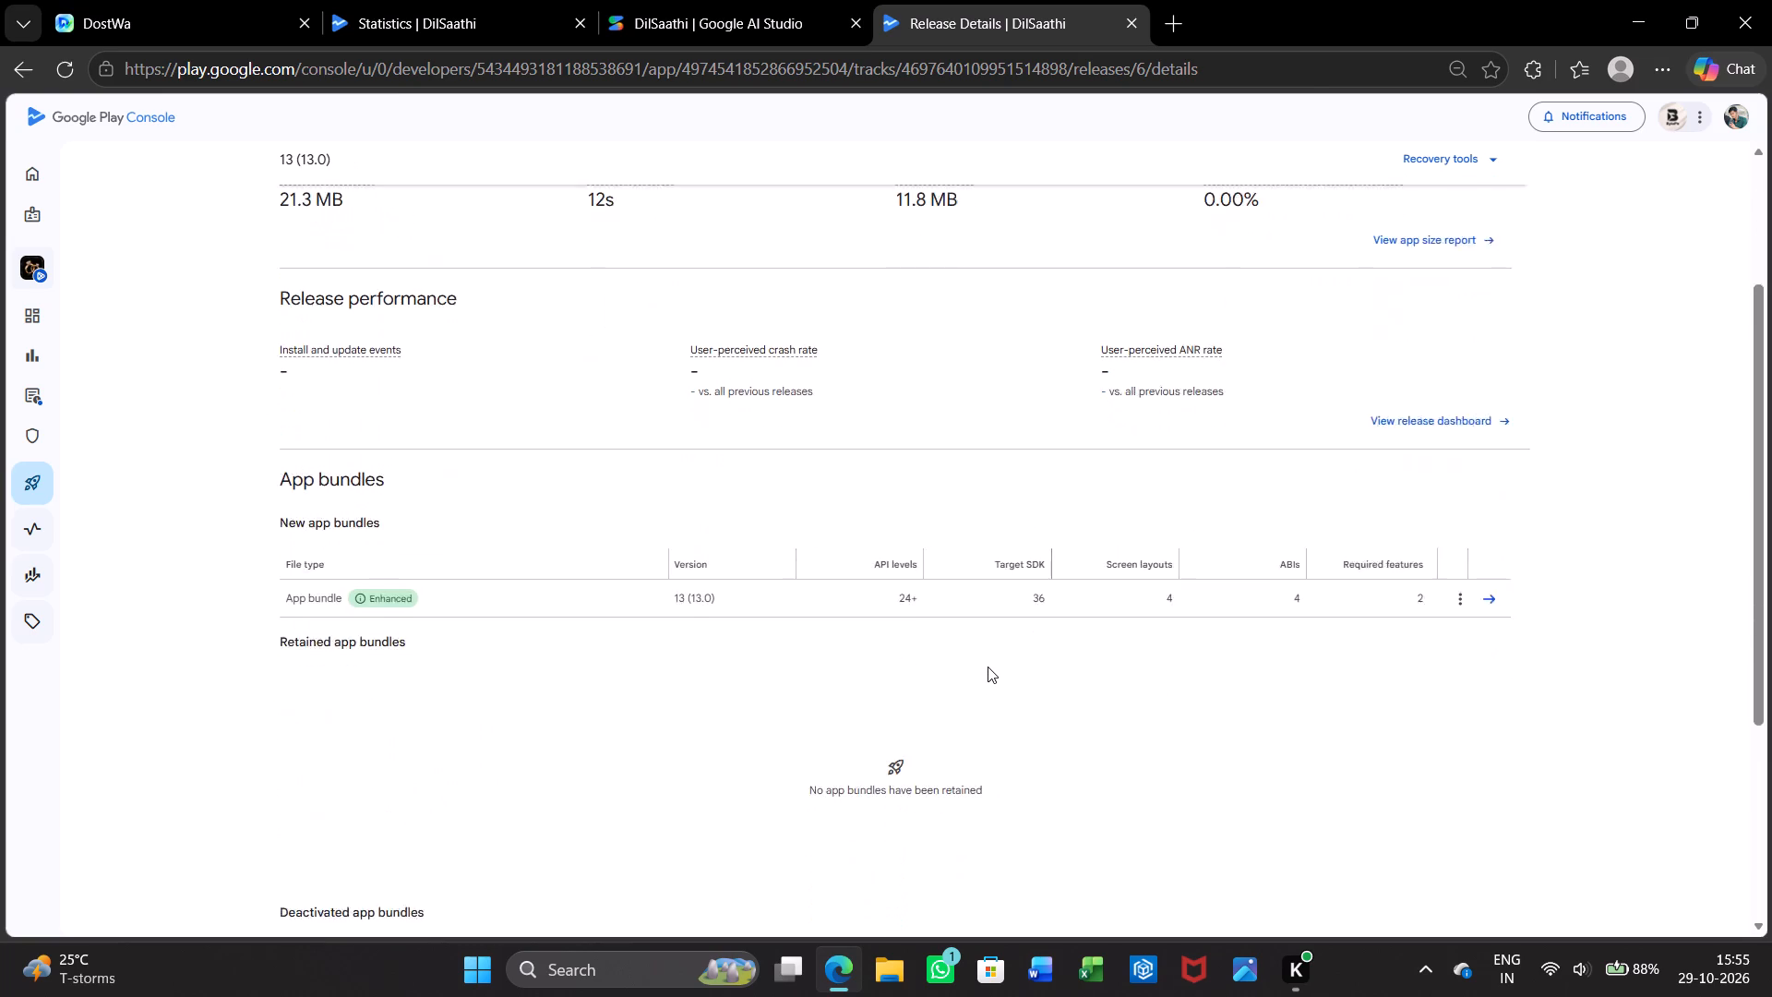
scroll(1396, 603, down, 3)
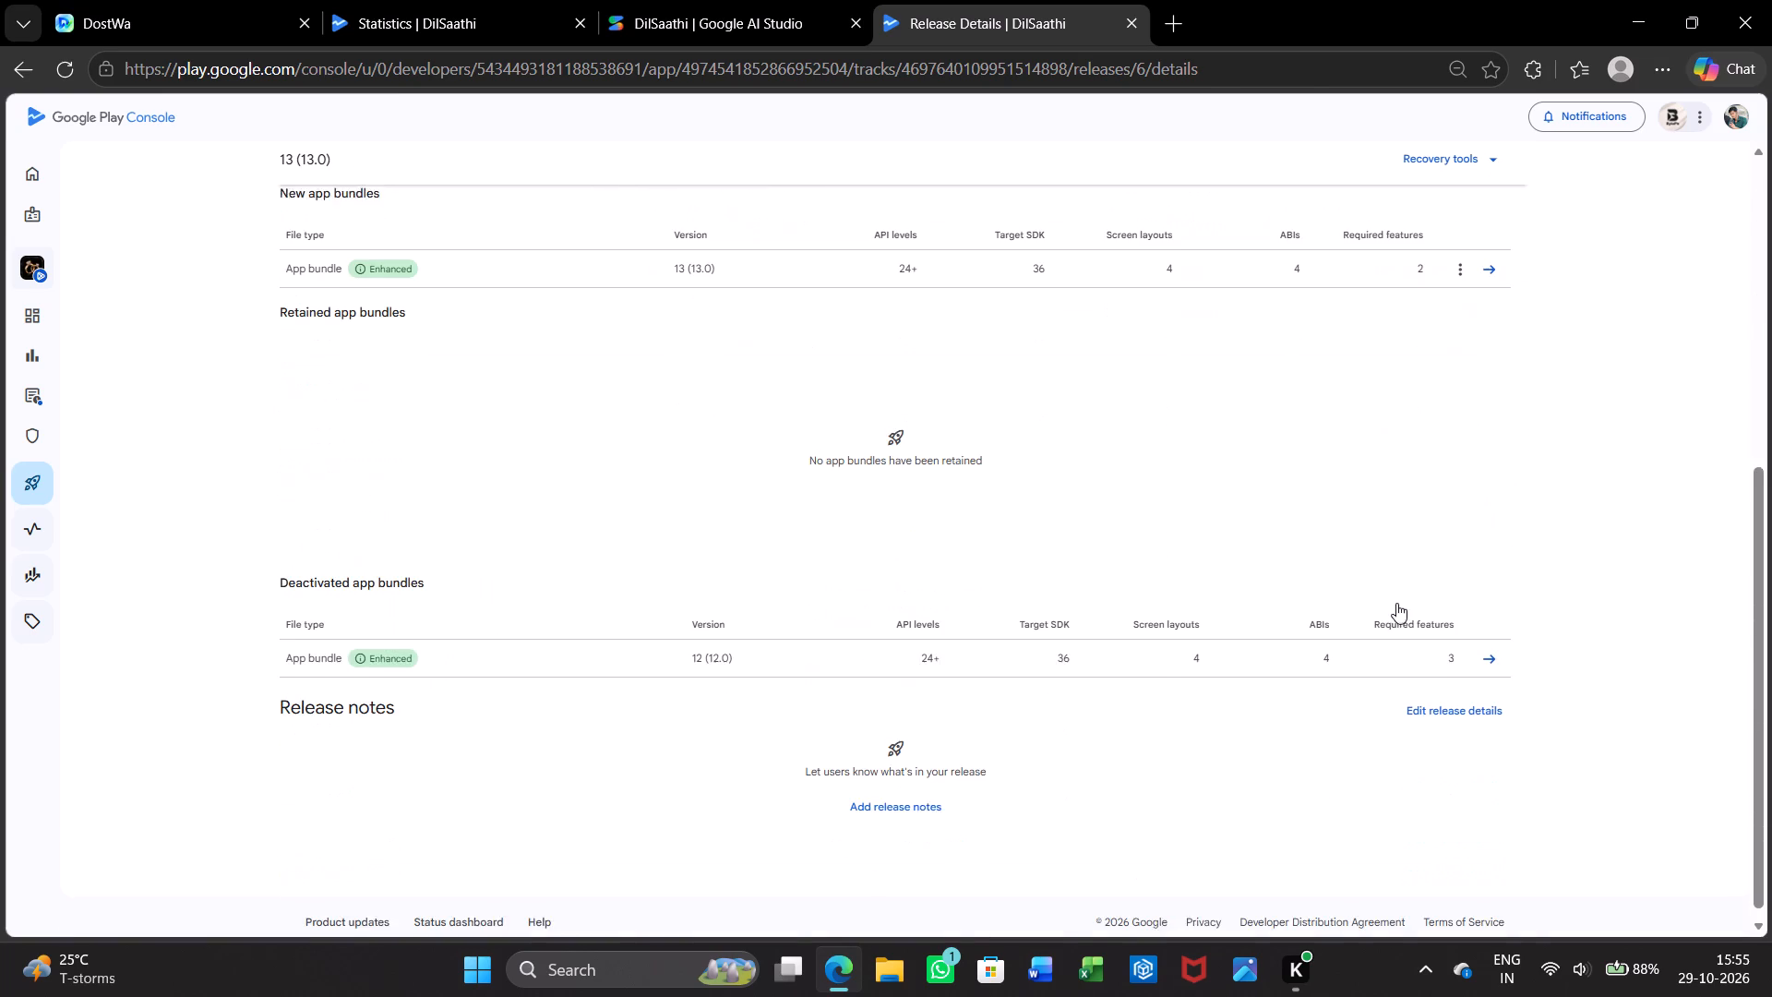
scroll(1396, 603, down, 1)
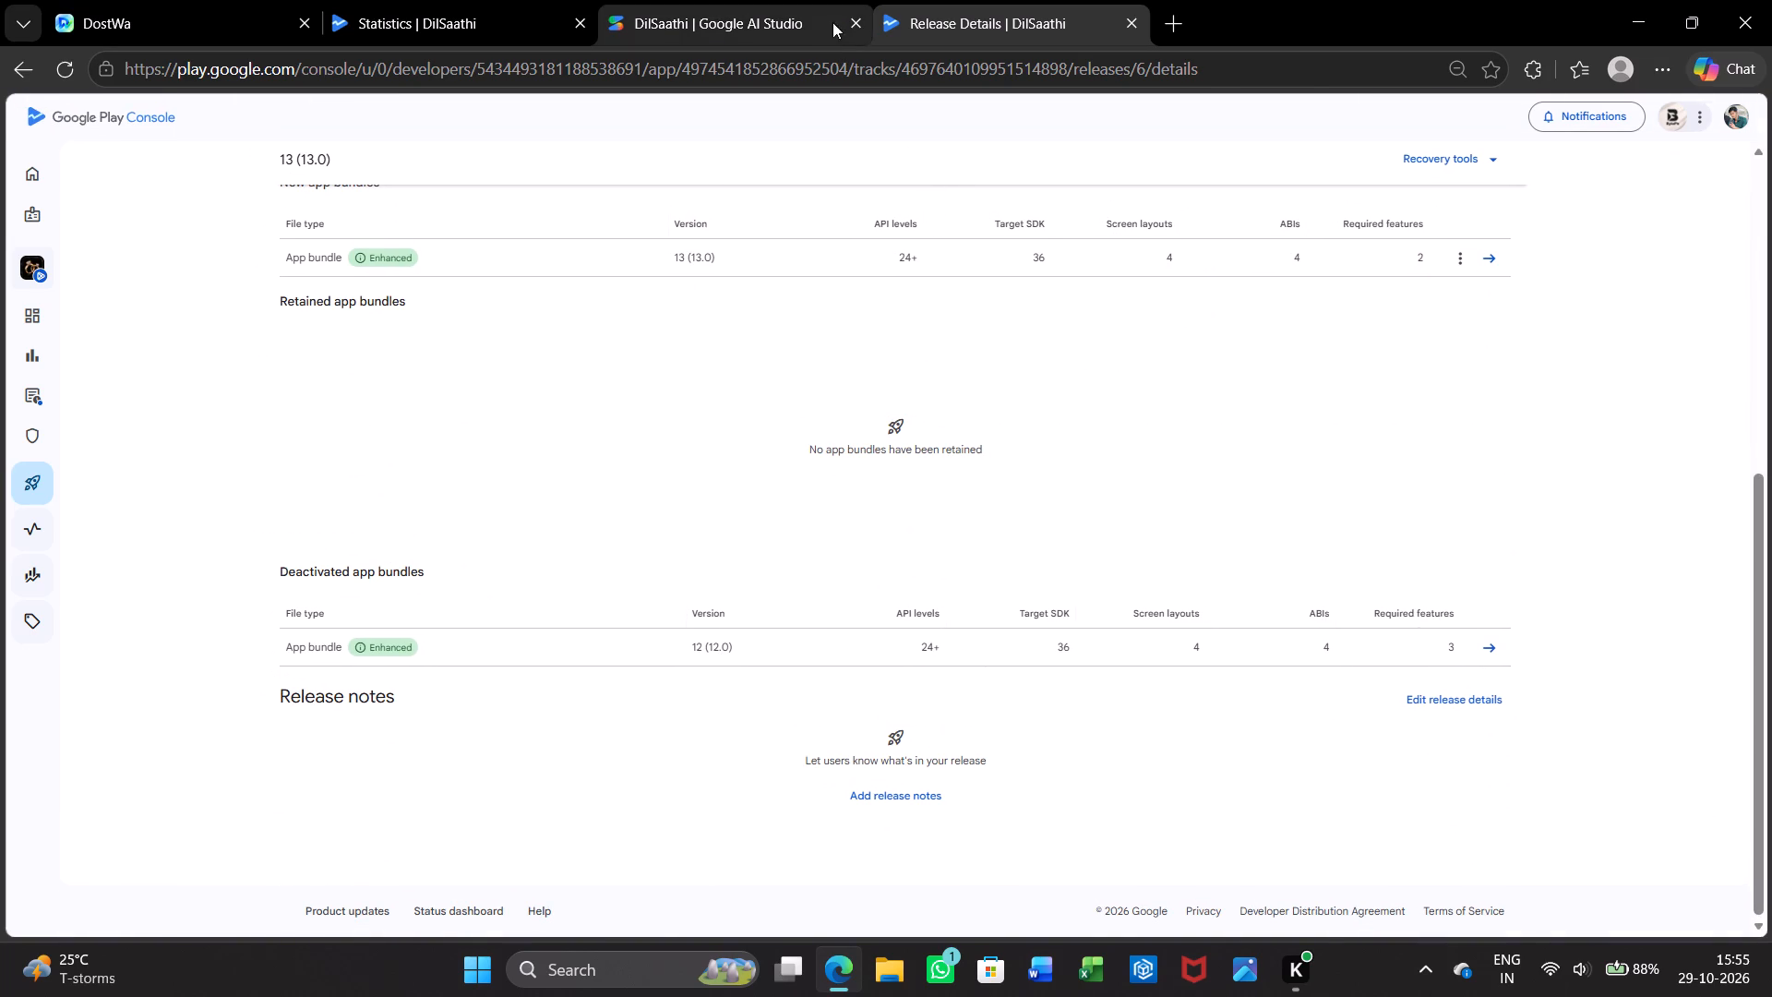
Close the DilSaathi Google AI Studio tab.
click(858, 18)
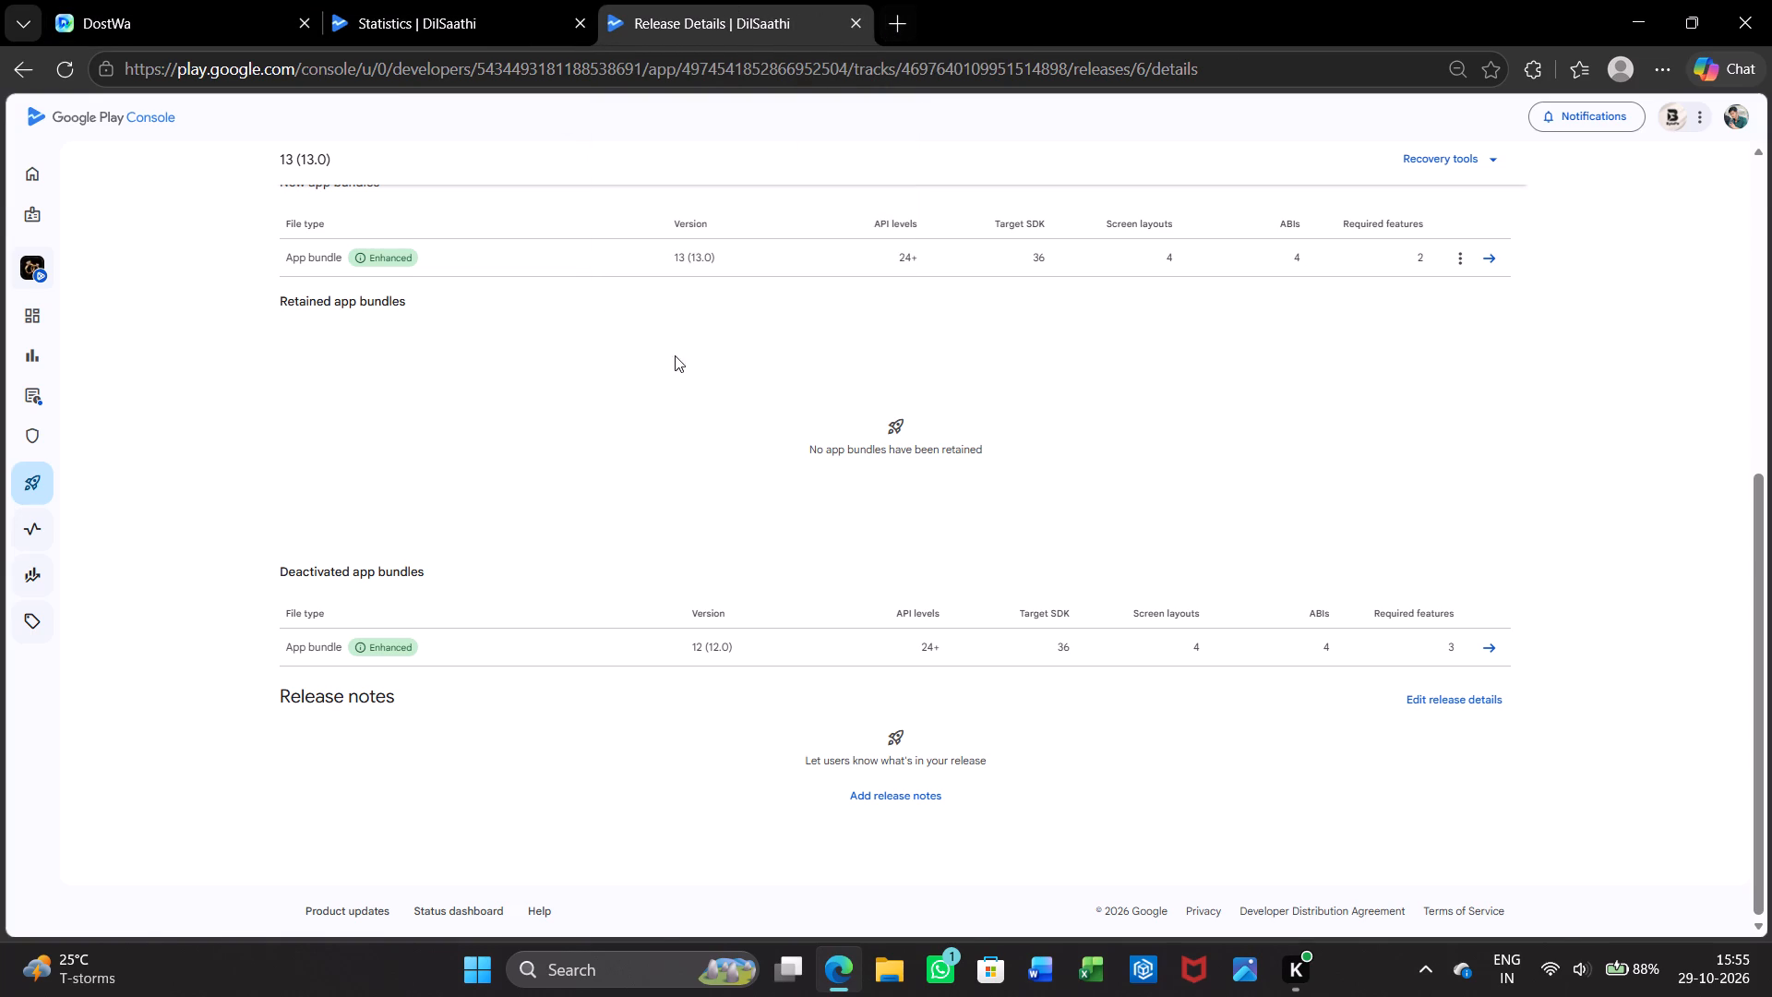
Switch to the DostWa page and examine its banner, available tasks and Profit Advantage section.
scroll(756, 550, down, 1)
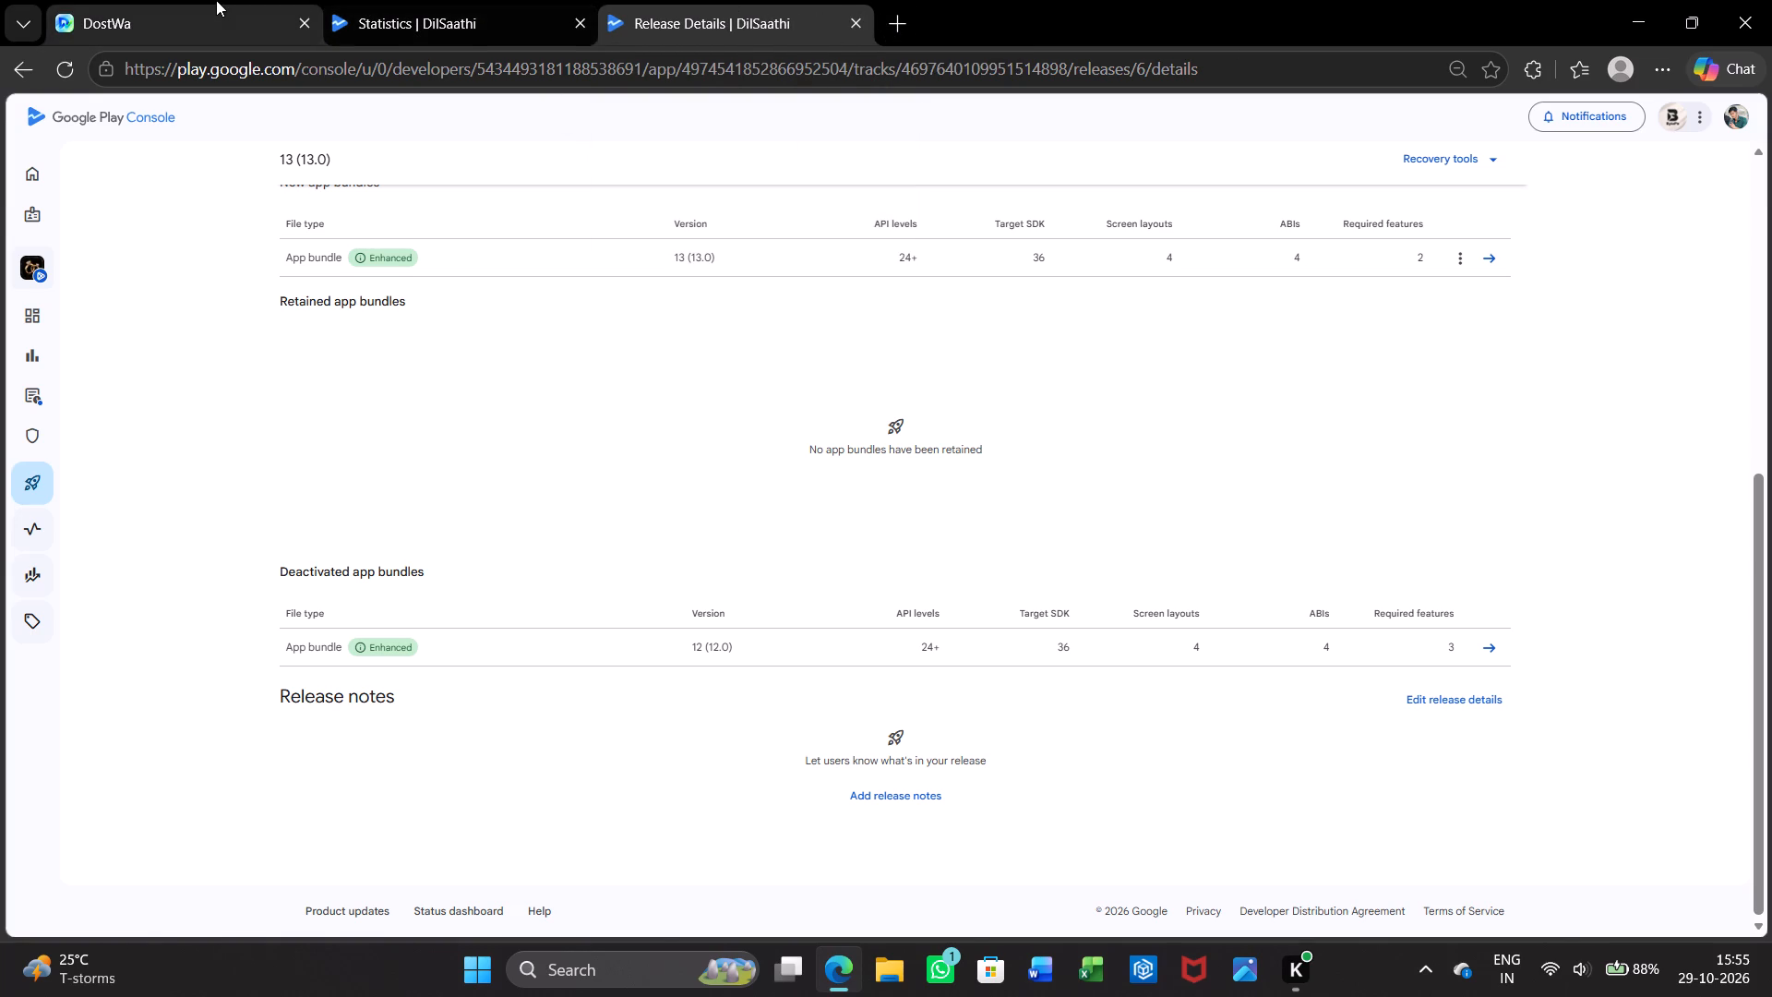
click(216, 0)
scroll(747, 559, down, 2)
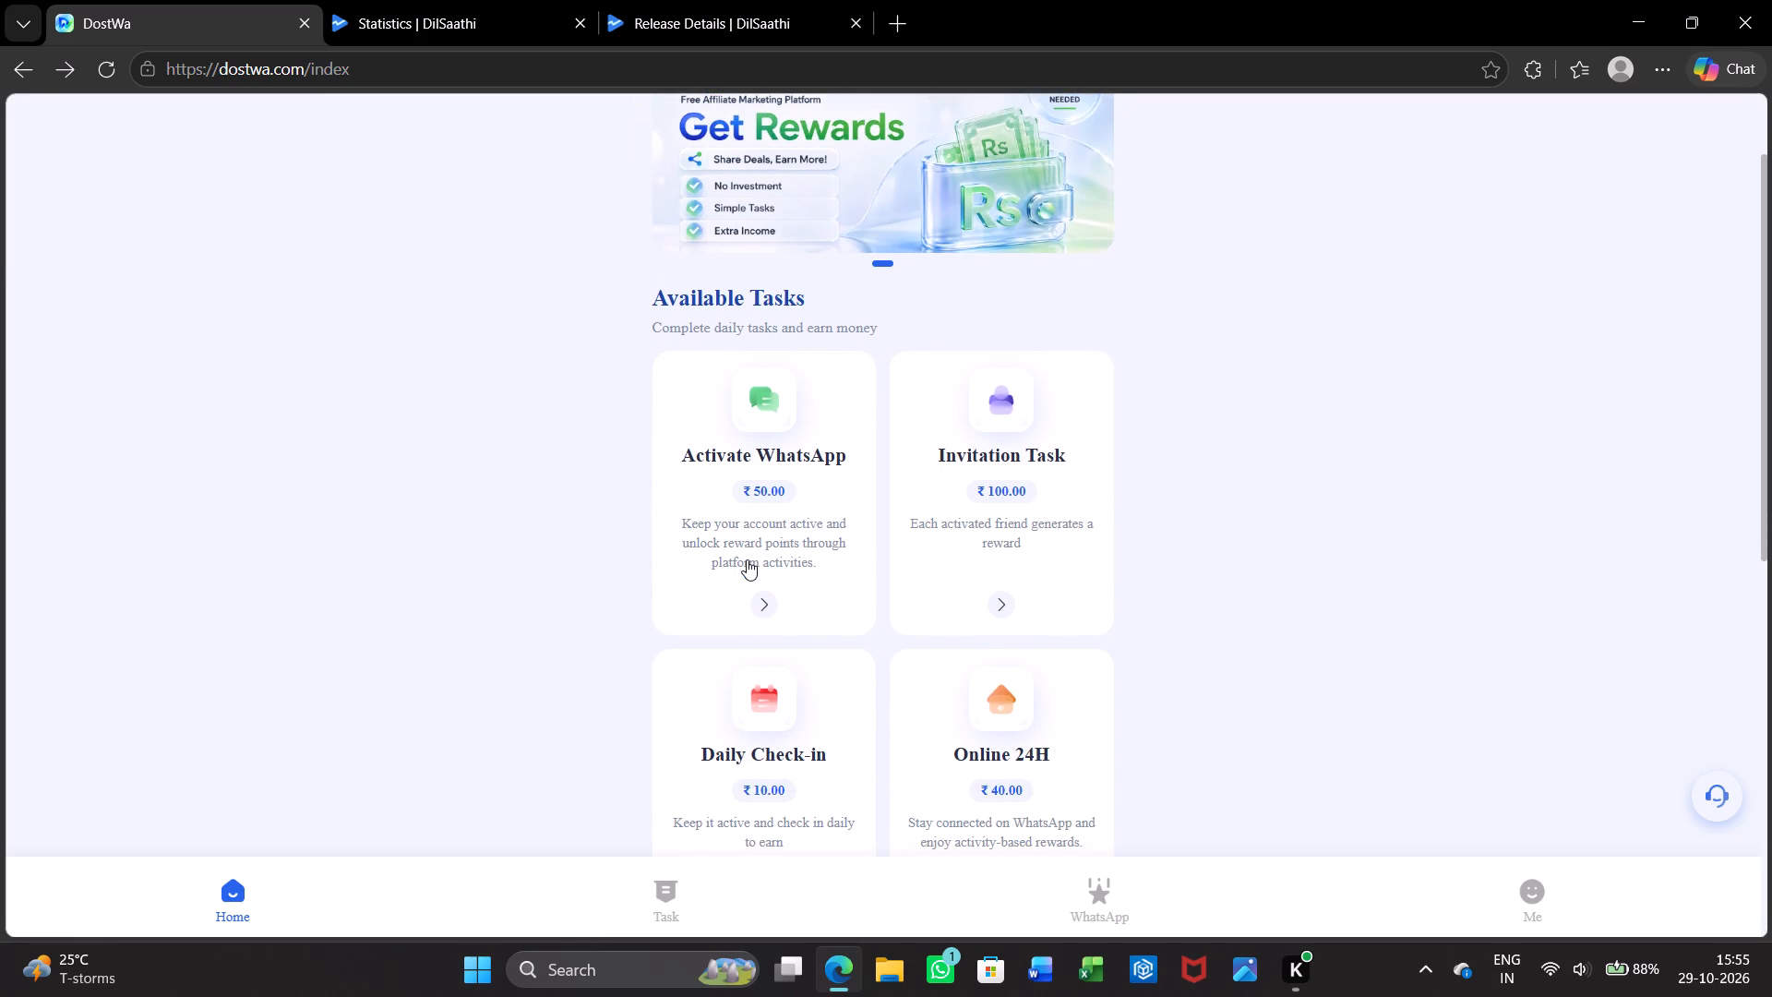
scroll(569, 573, up, 1)
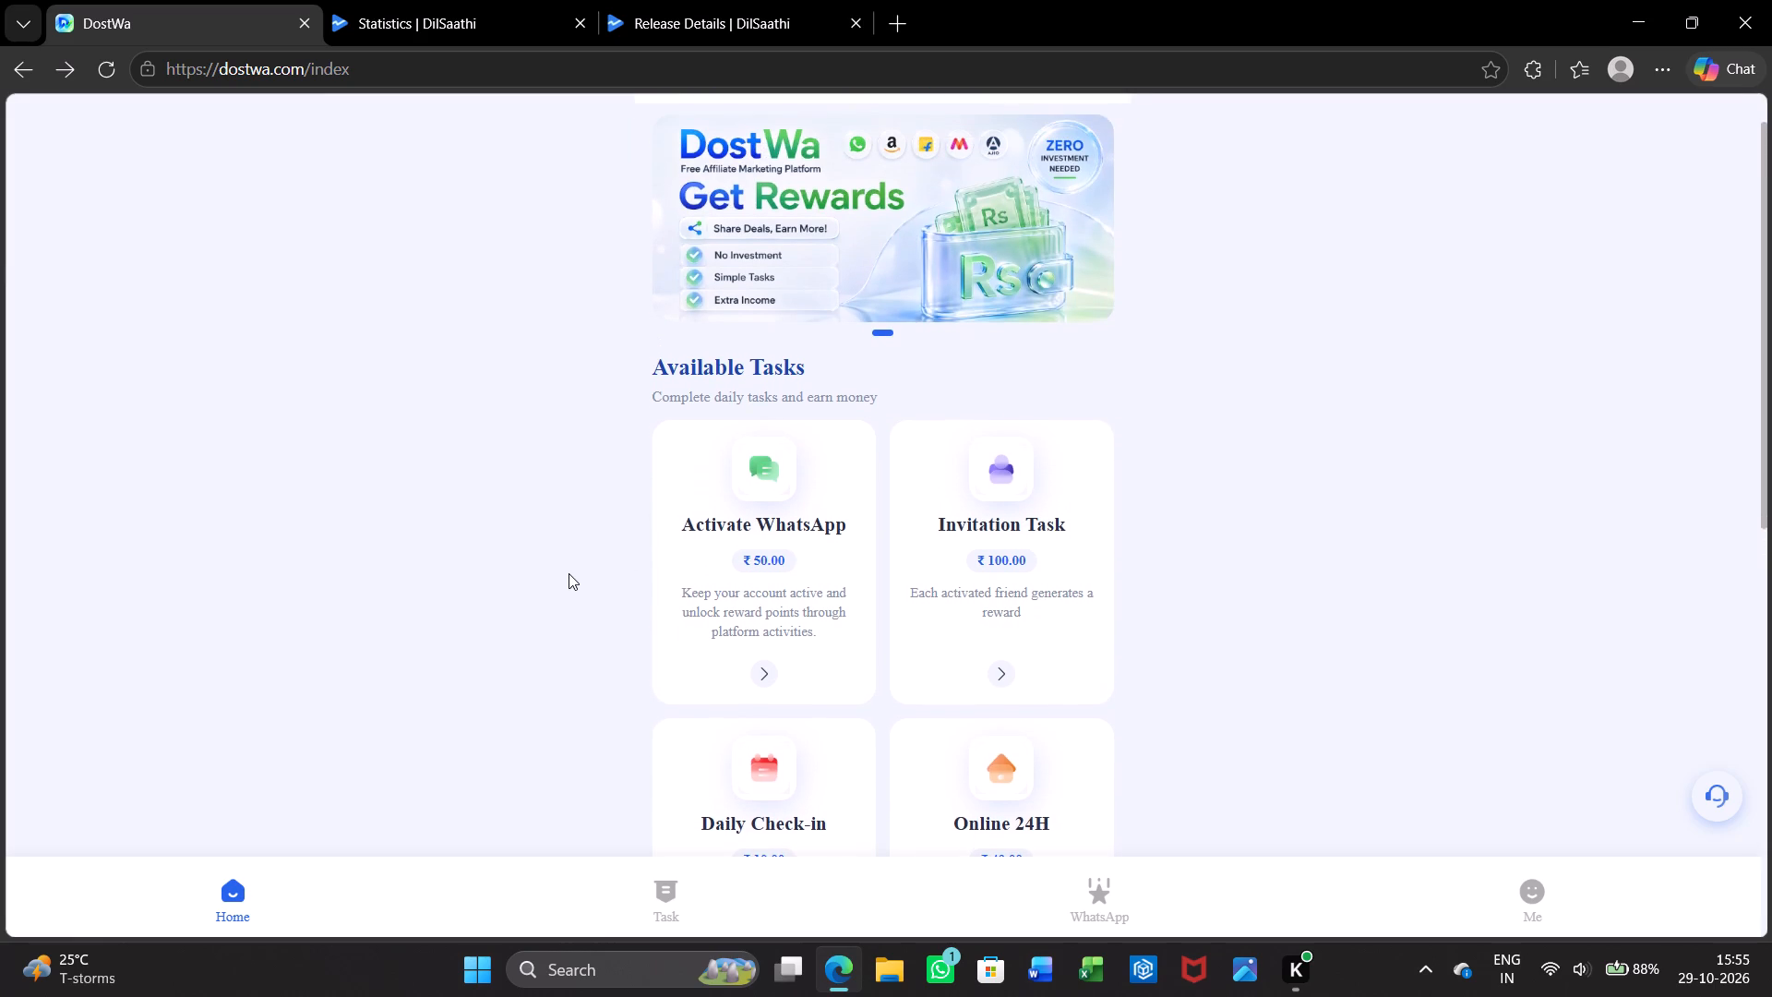
scroll(569, 573, up, 1)
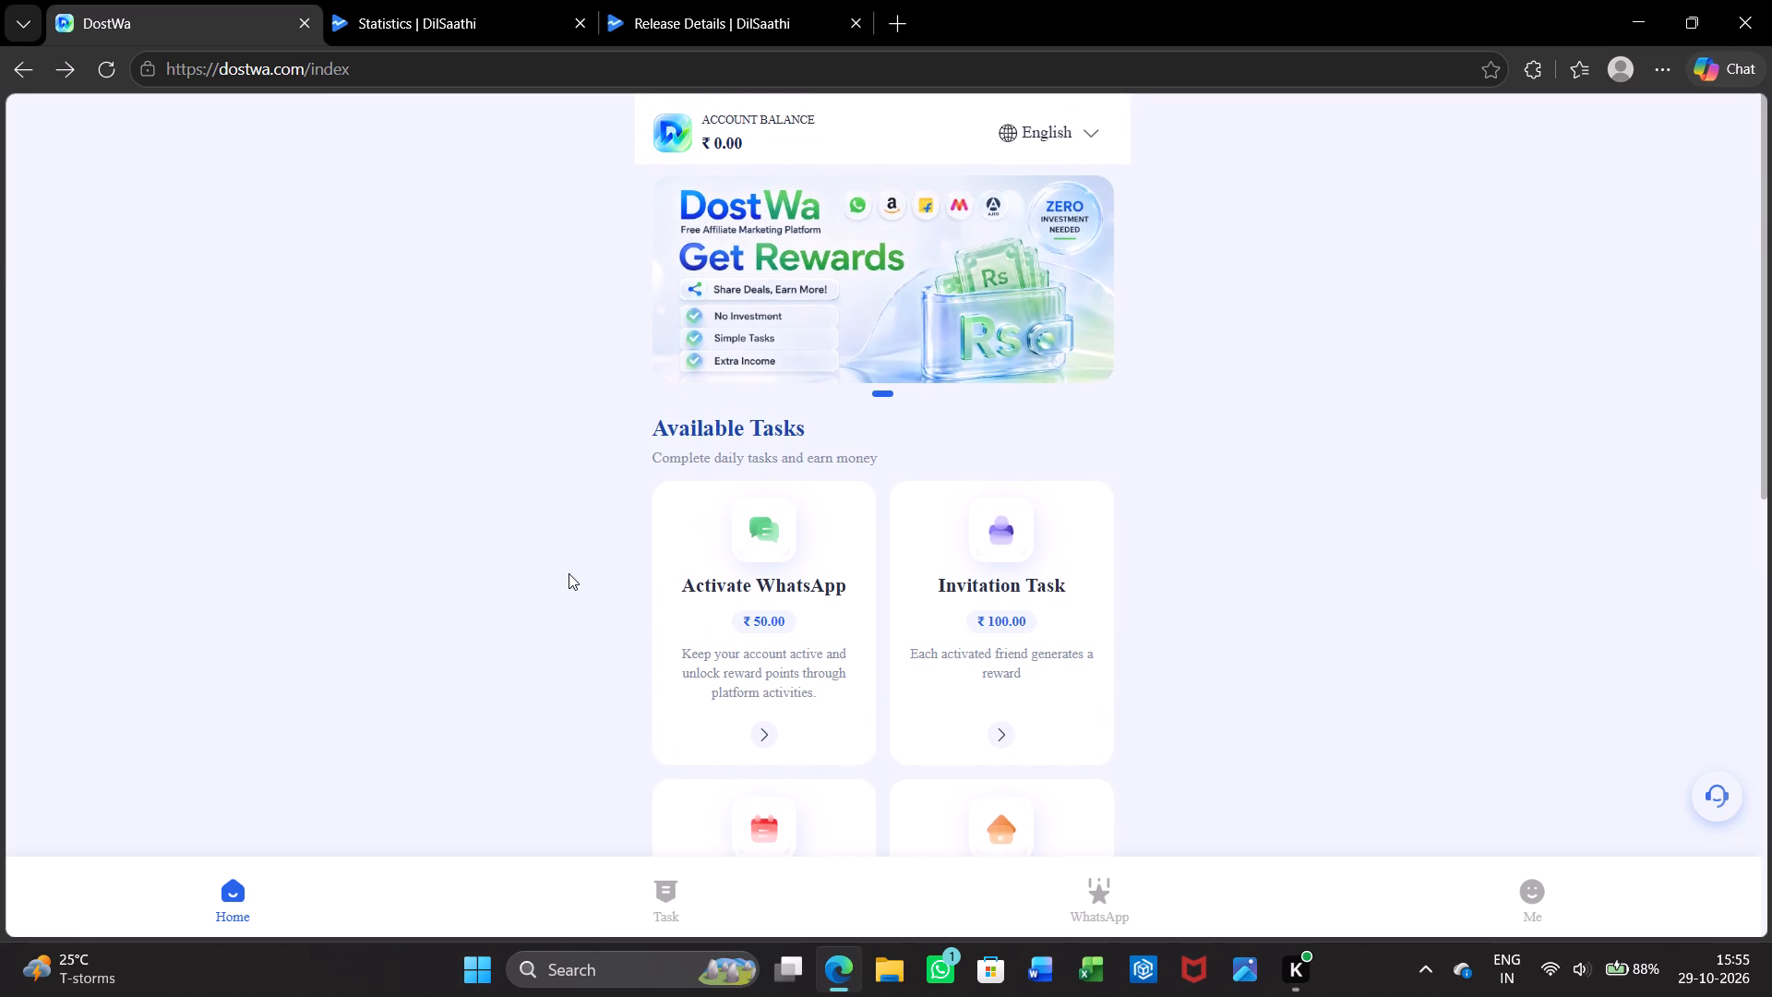
scroll(569, 573, down, 4)
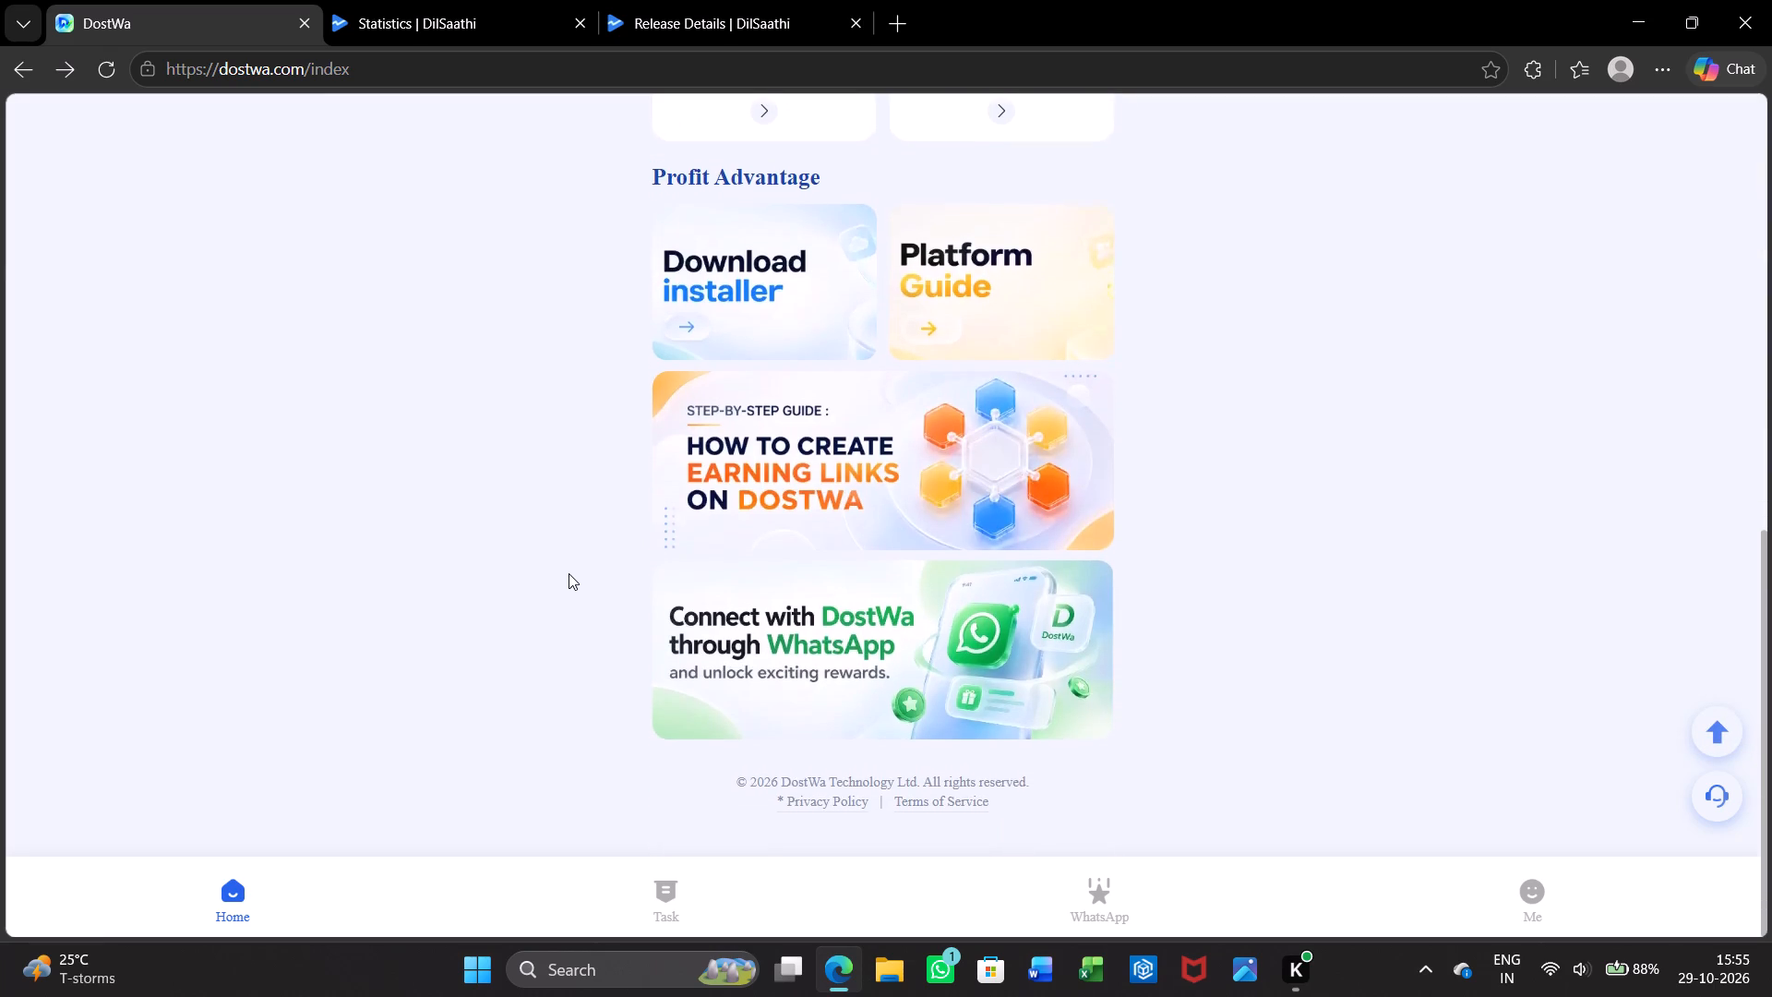
scroll(569, 573, up, 2)
scroll(569, 573, down, 1)
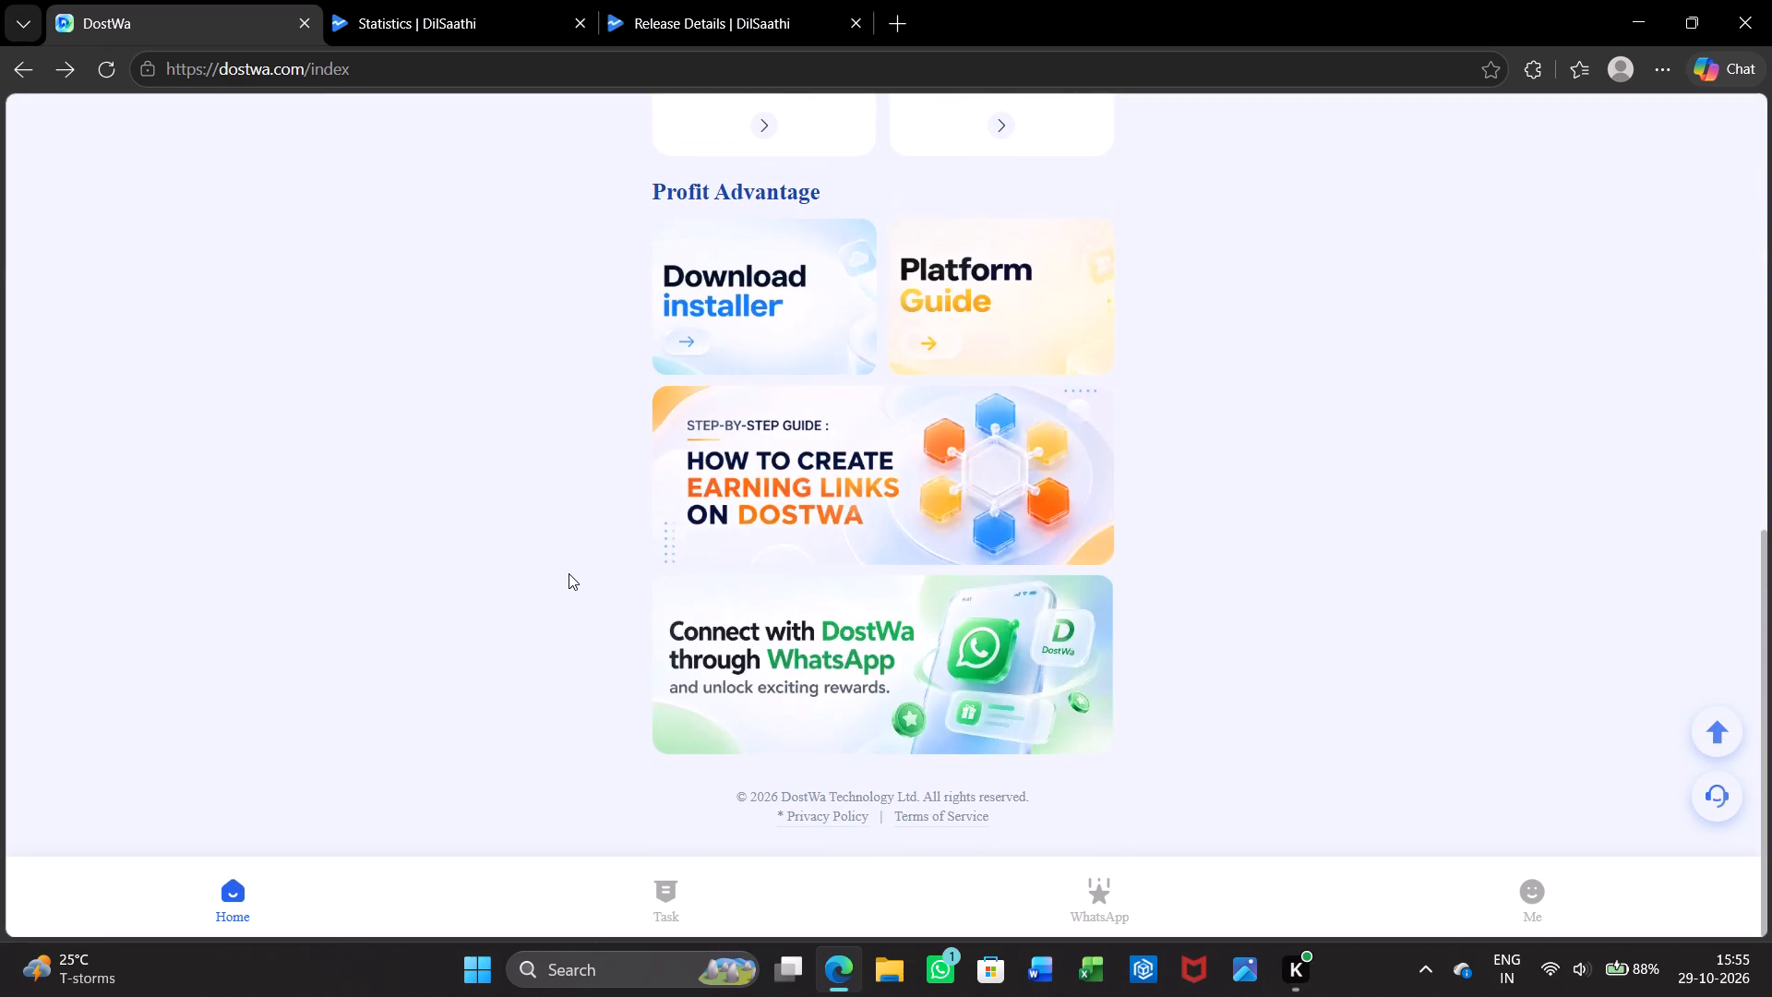
scroll(569, 573, up, 3)
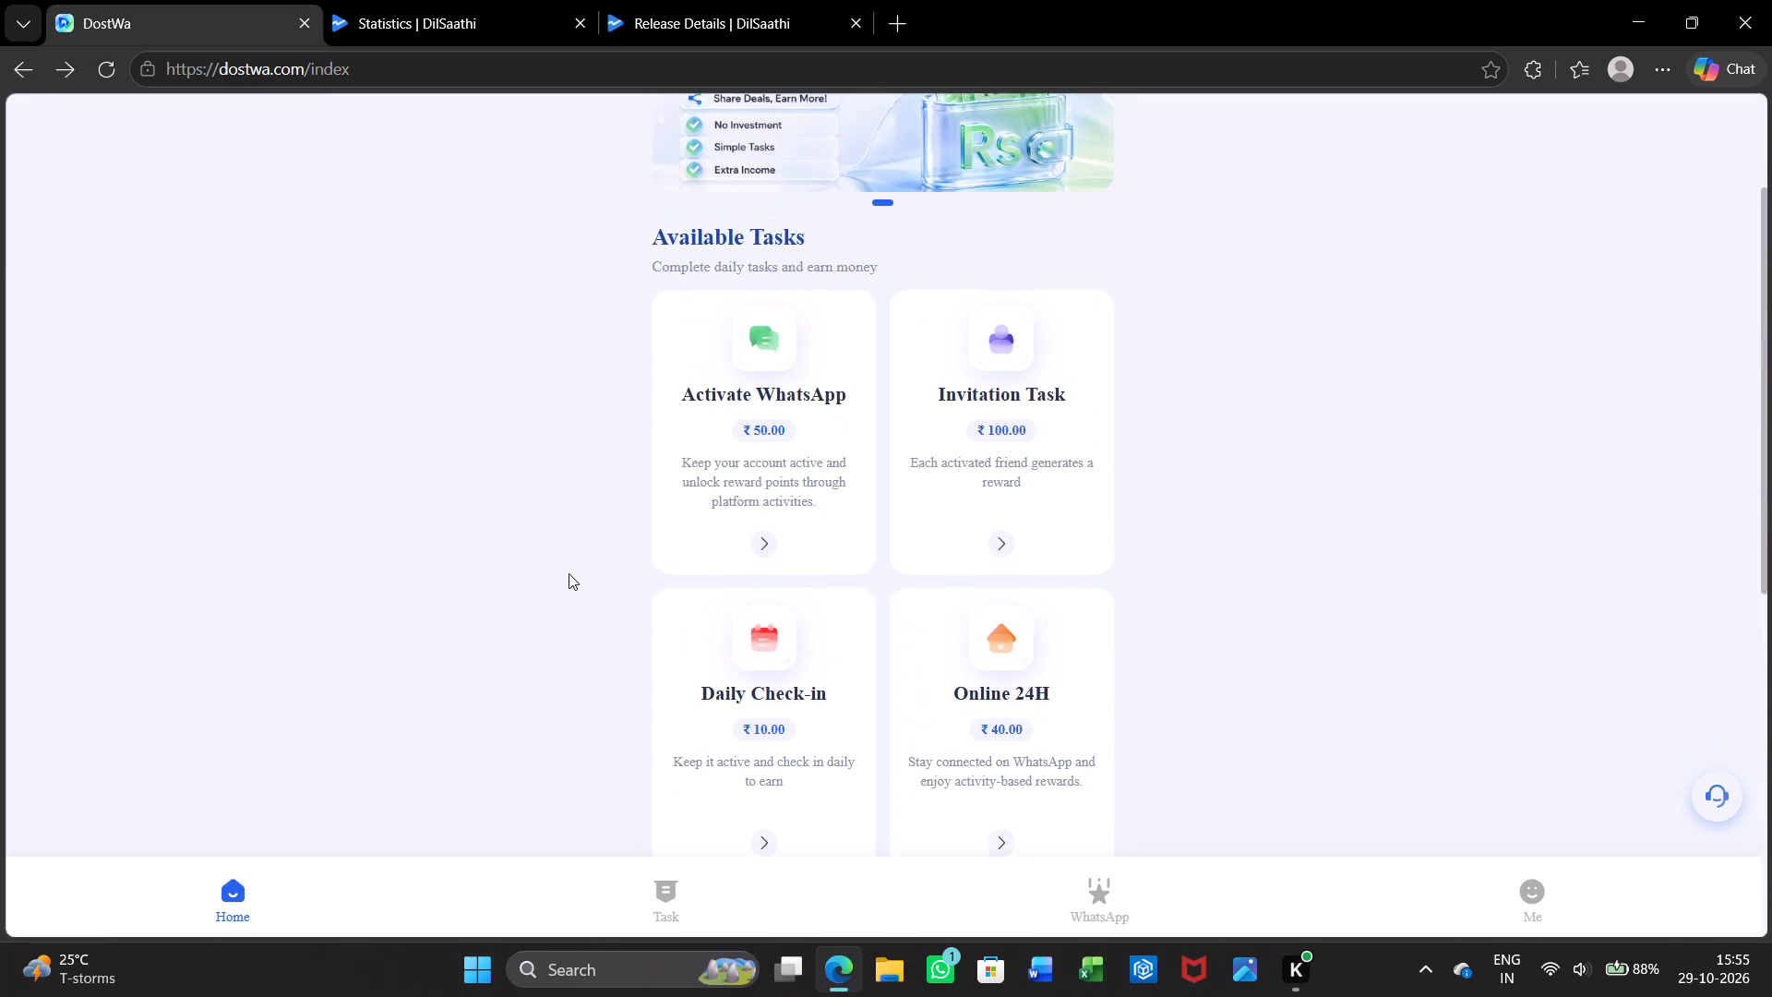
scroll(569, 573, up, 3)
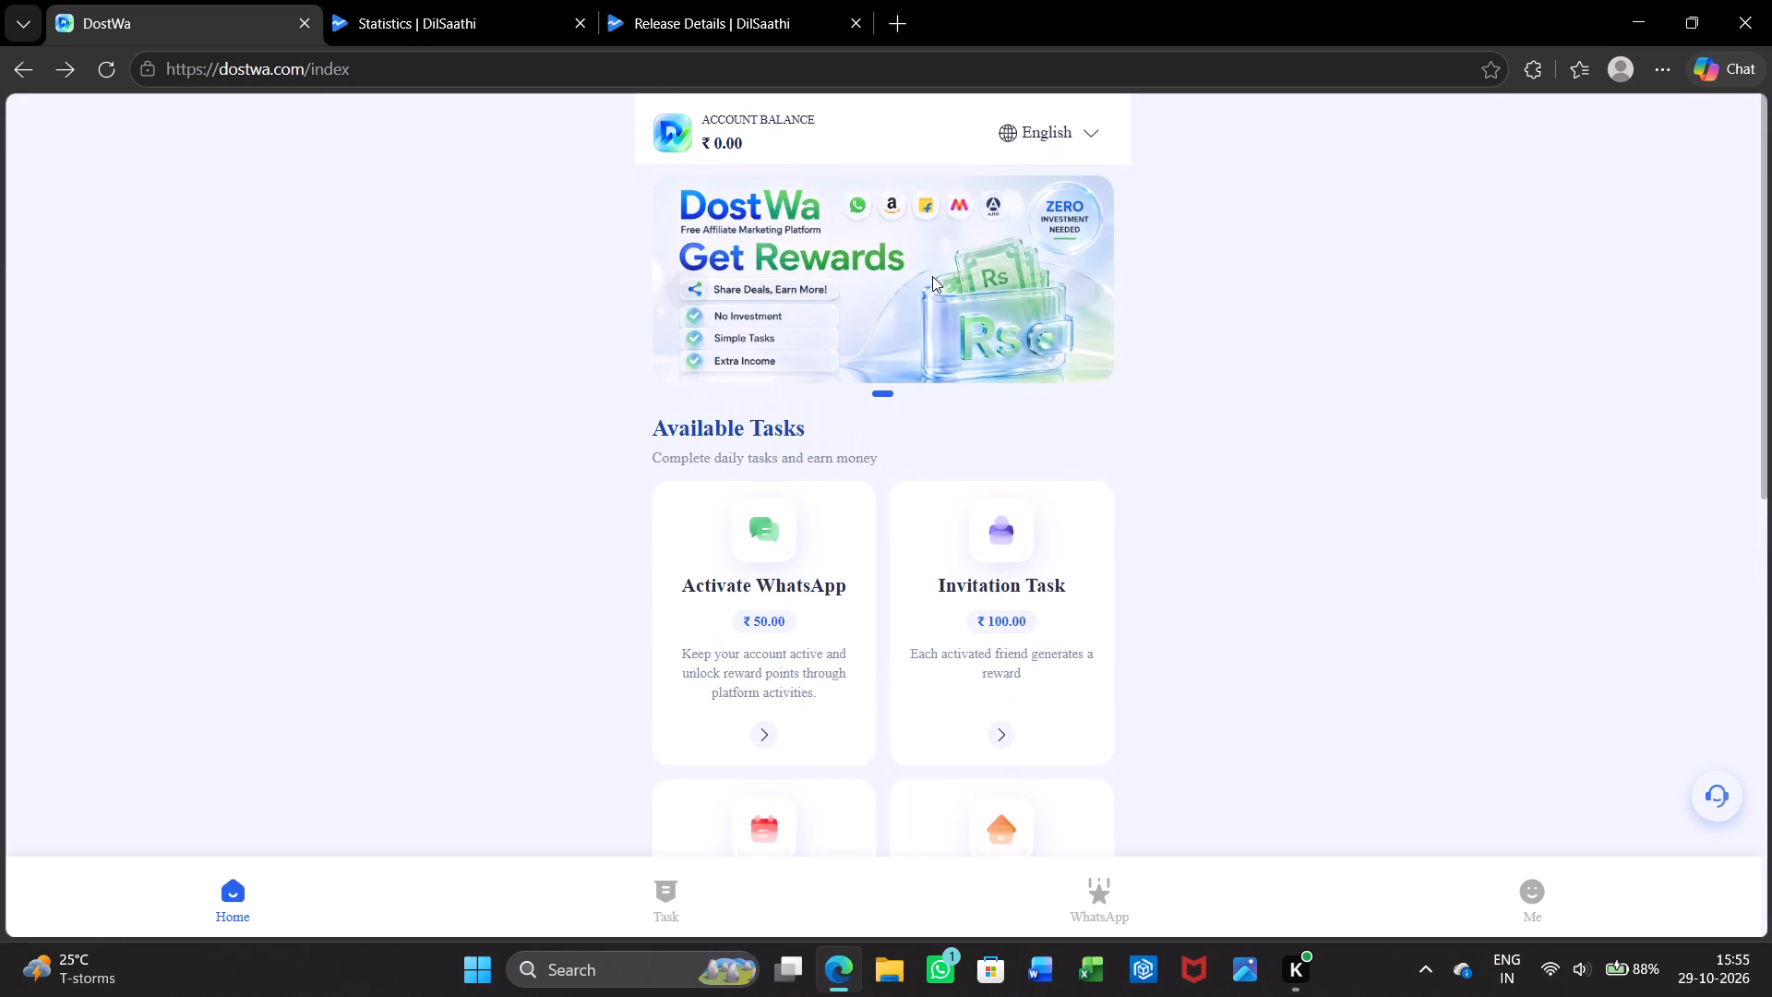
click(846, 303)
scroll(879, 464, down, 1)
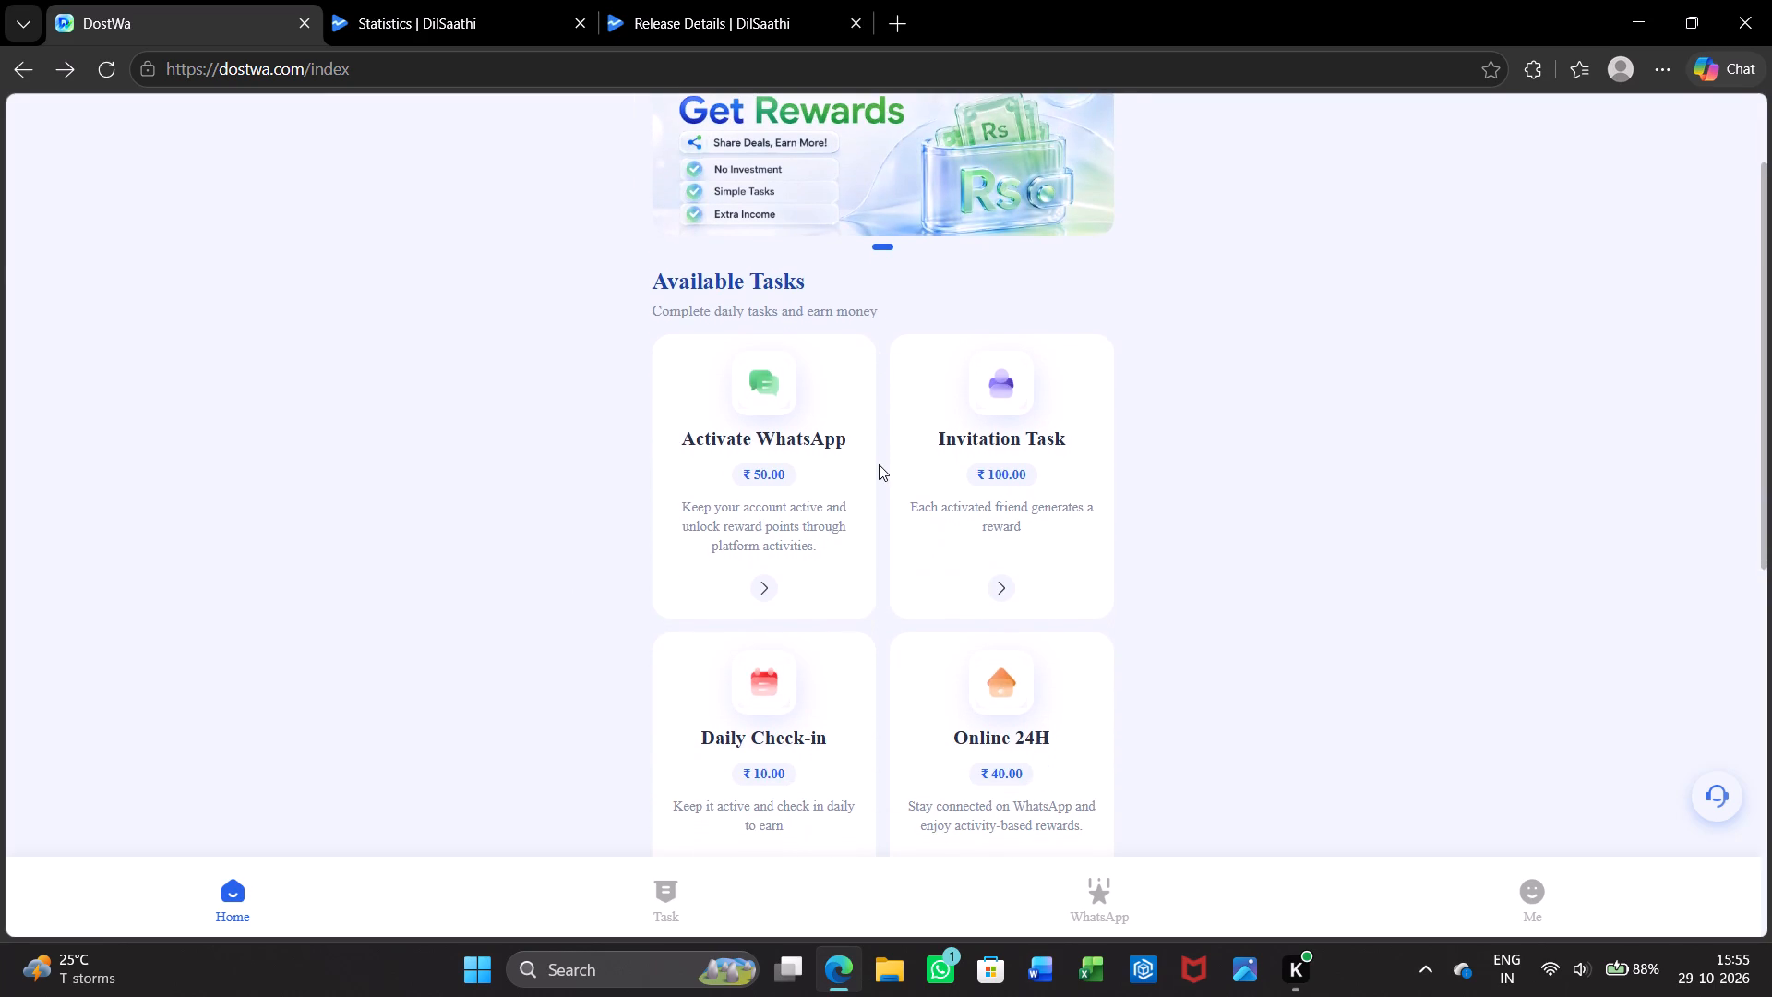
scroll(515, 524, down, 1)
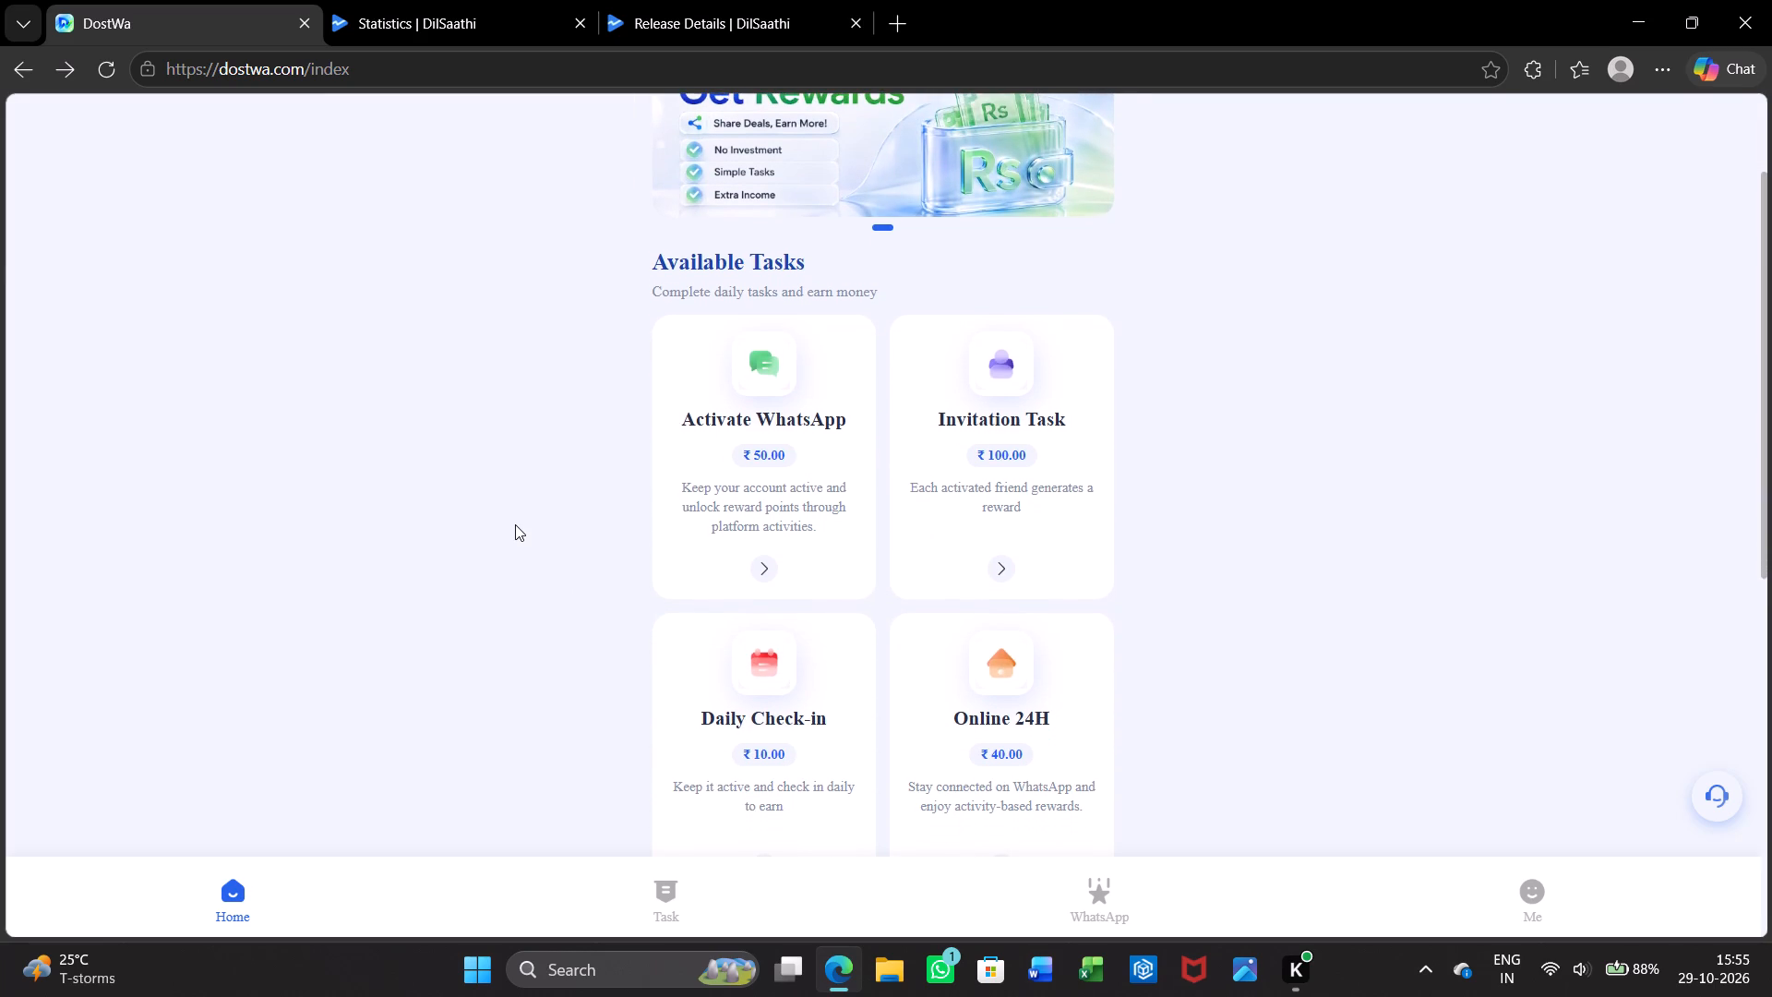
scroll(619, 571, down, 1)
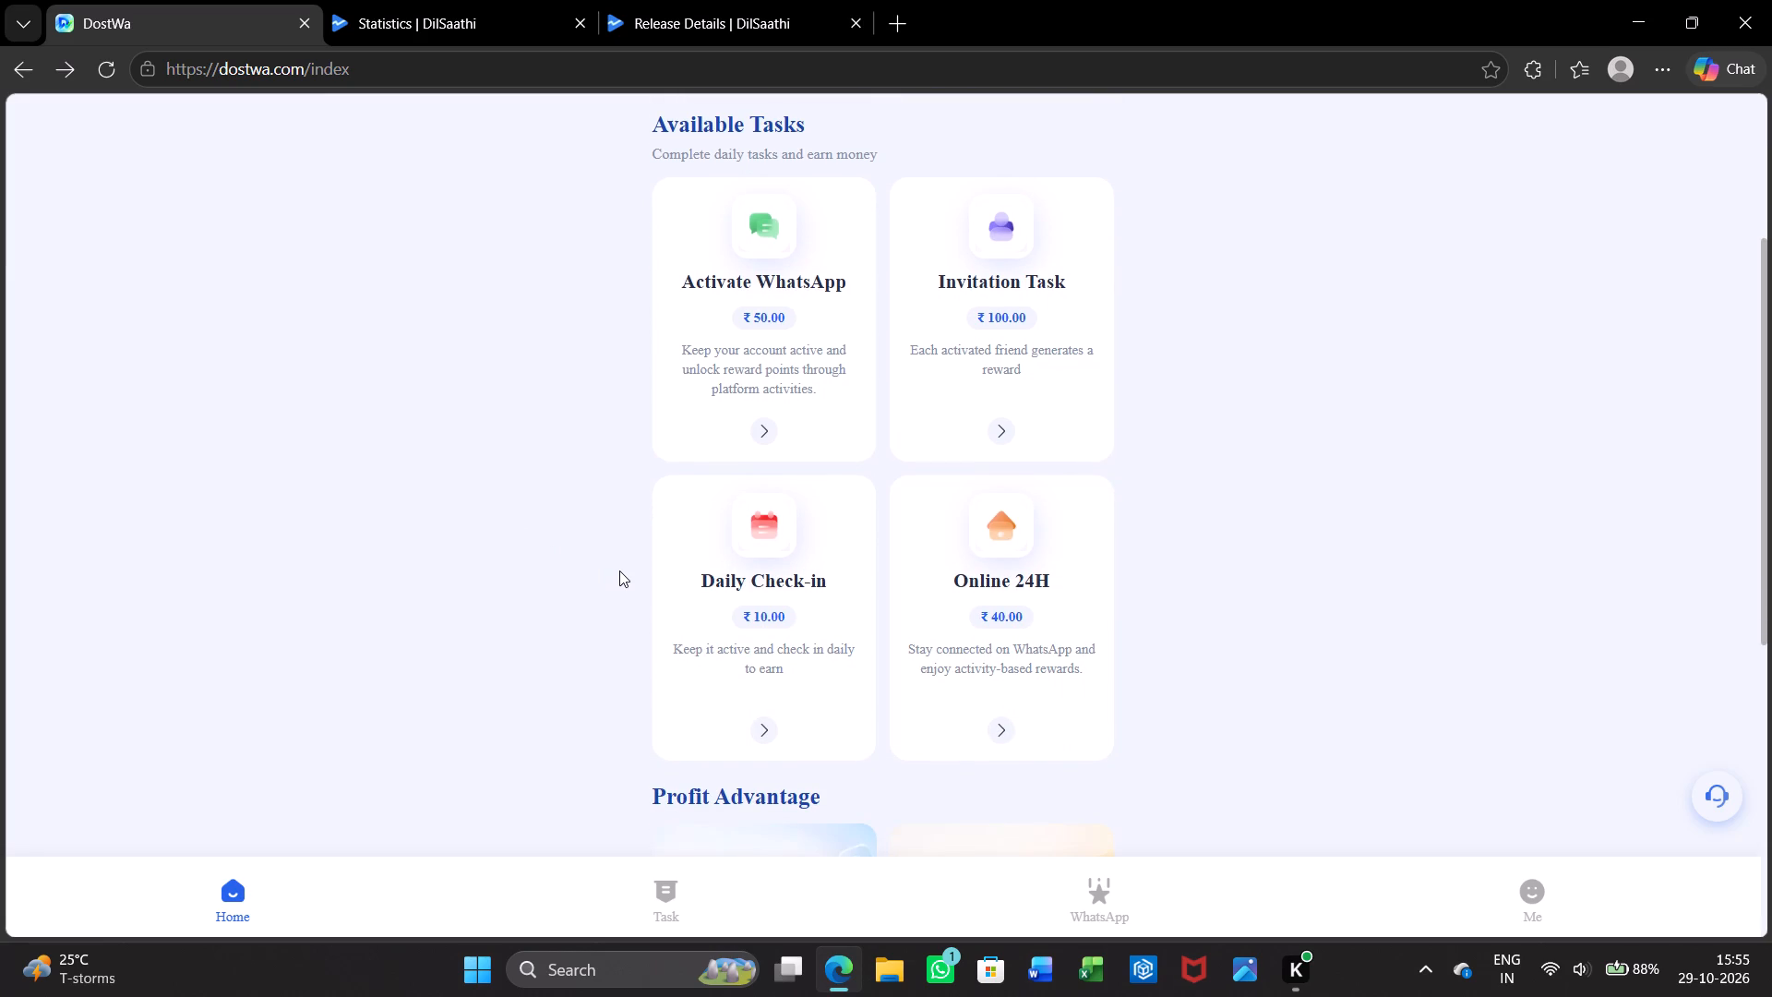
click(619, 571)
scroll(593, 561, down, 1)
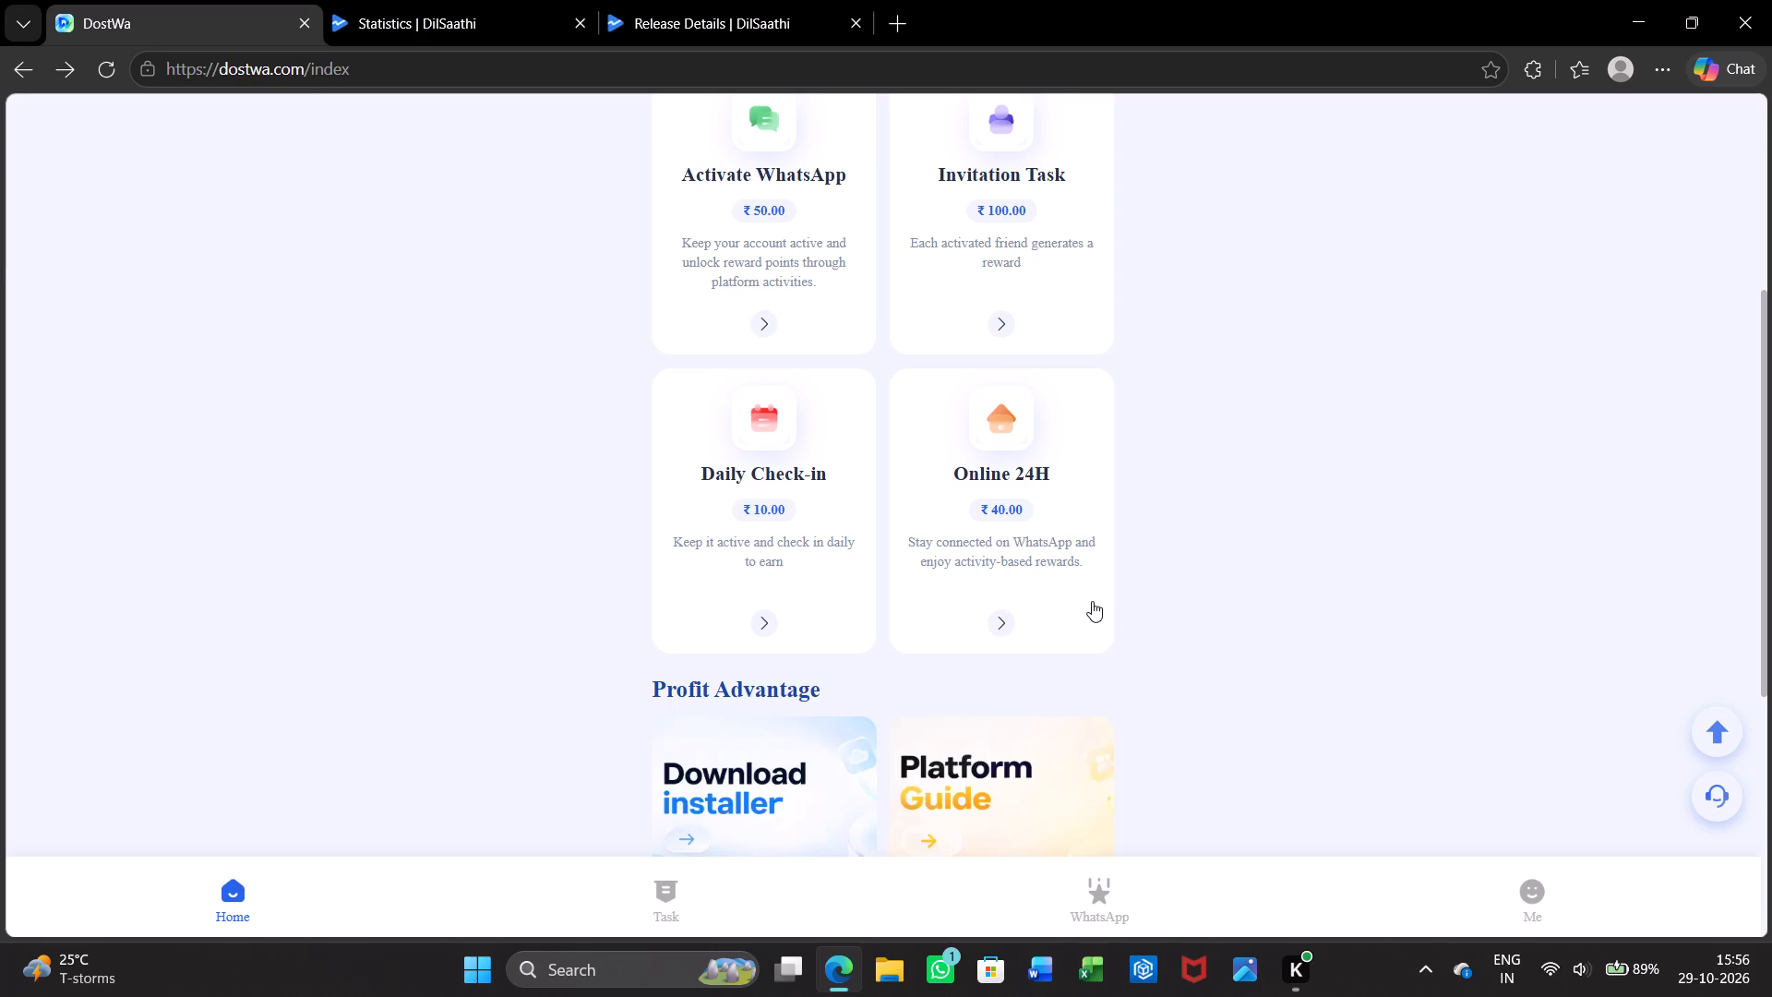
scroll(1216, 524, up, 1)
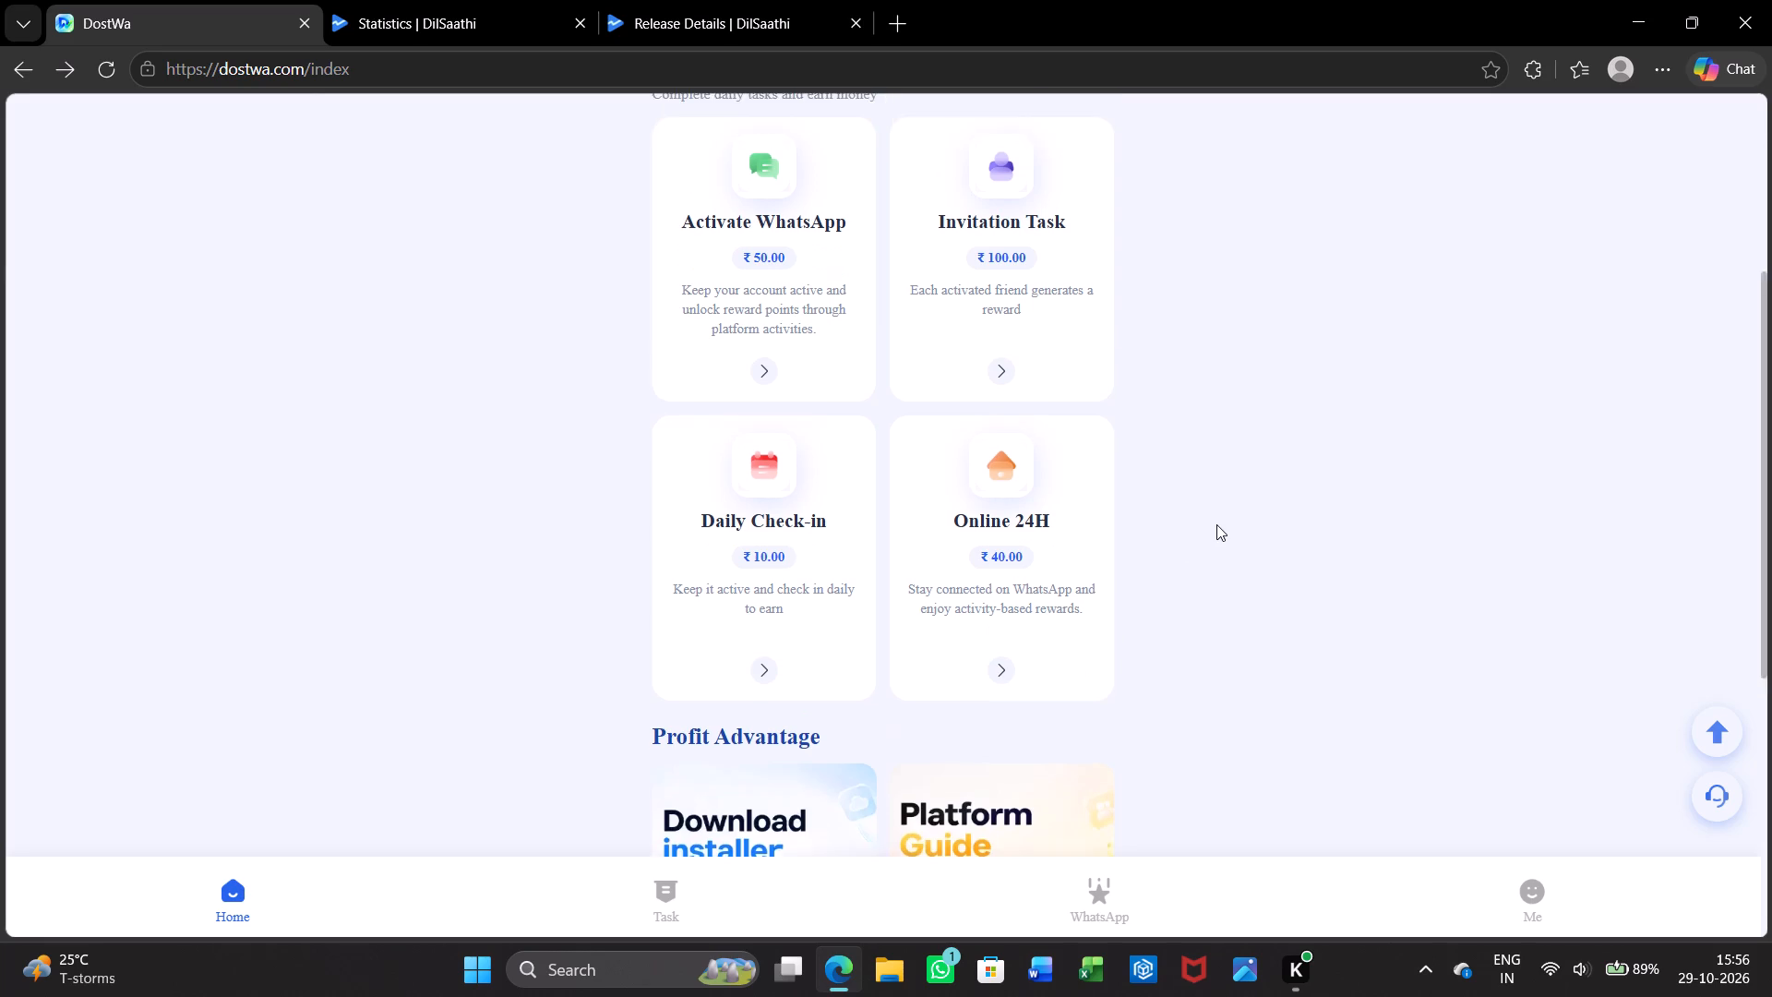
scroll(1216, 524, up, 2)
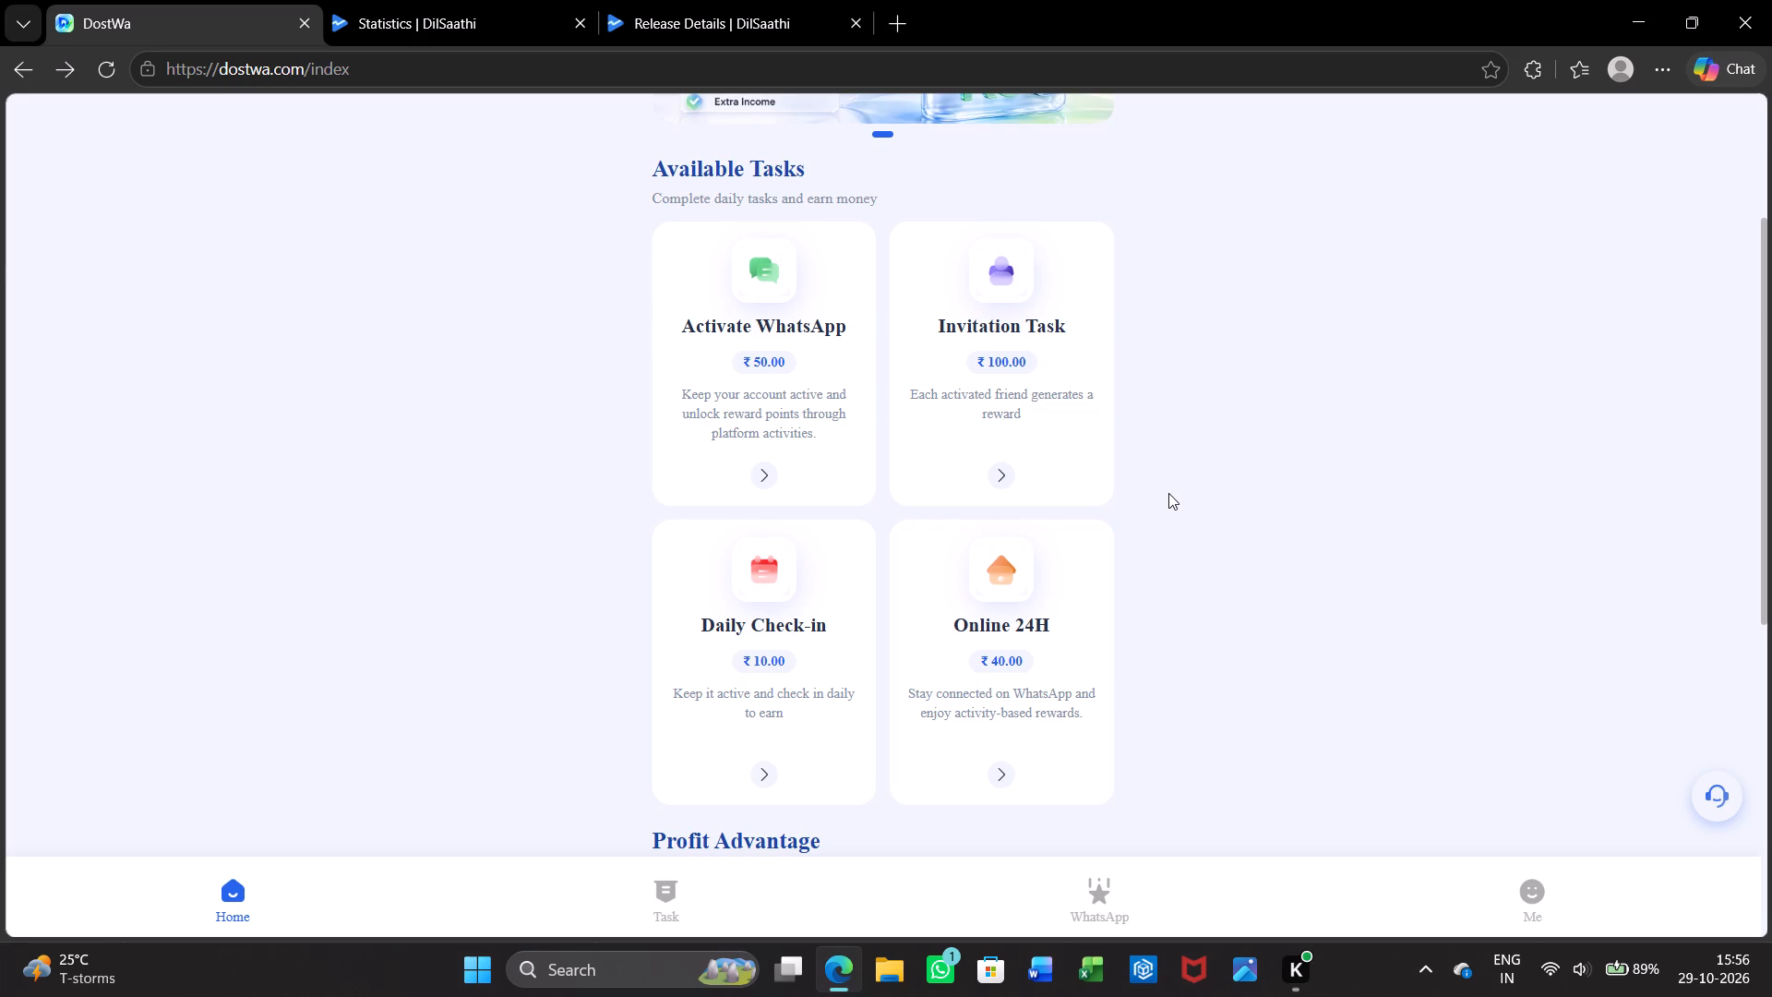
scroll(1168, 493, down, 1)
scroll(1168, 493, up, 3)
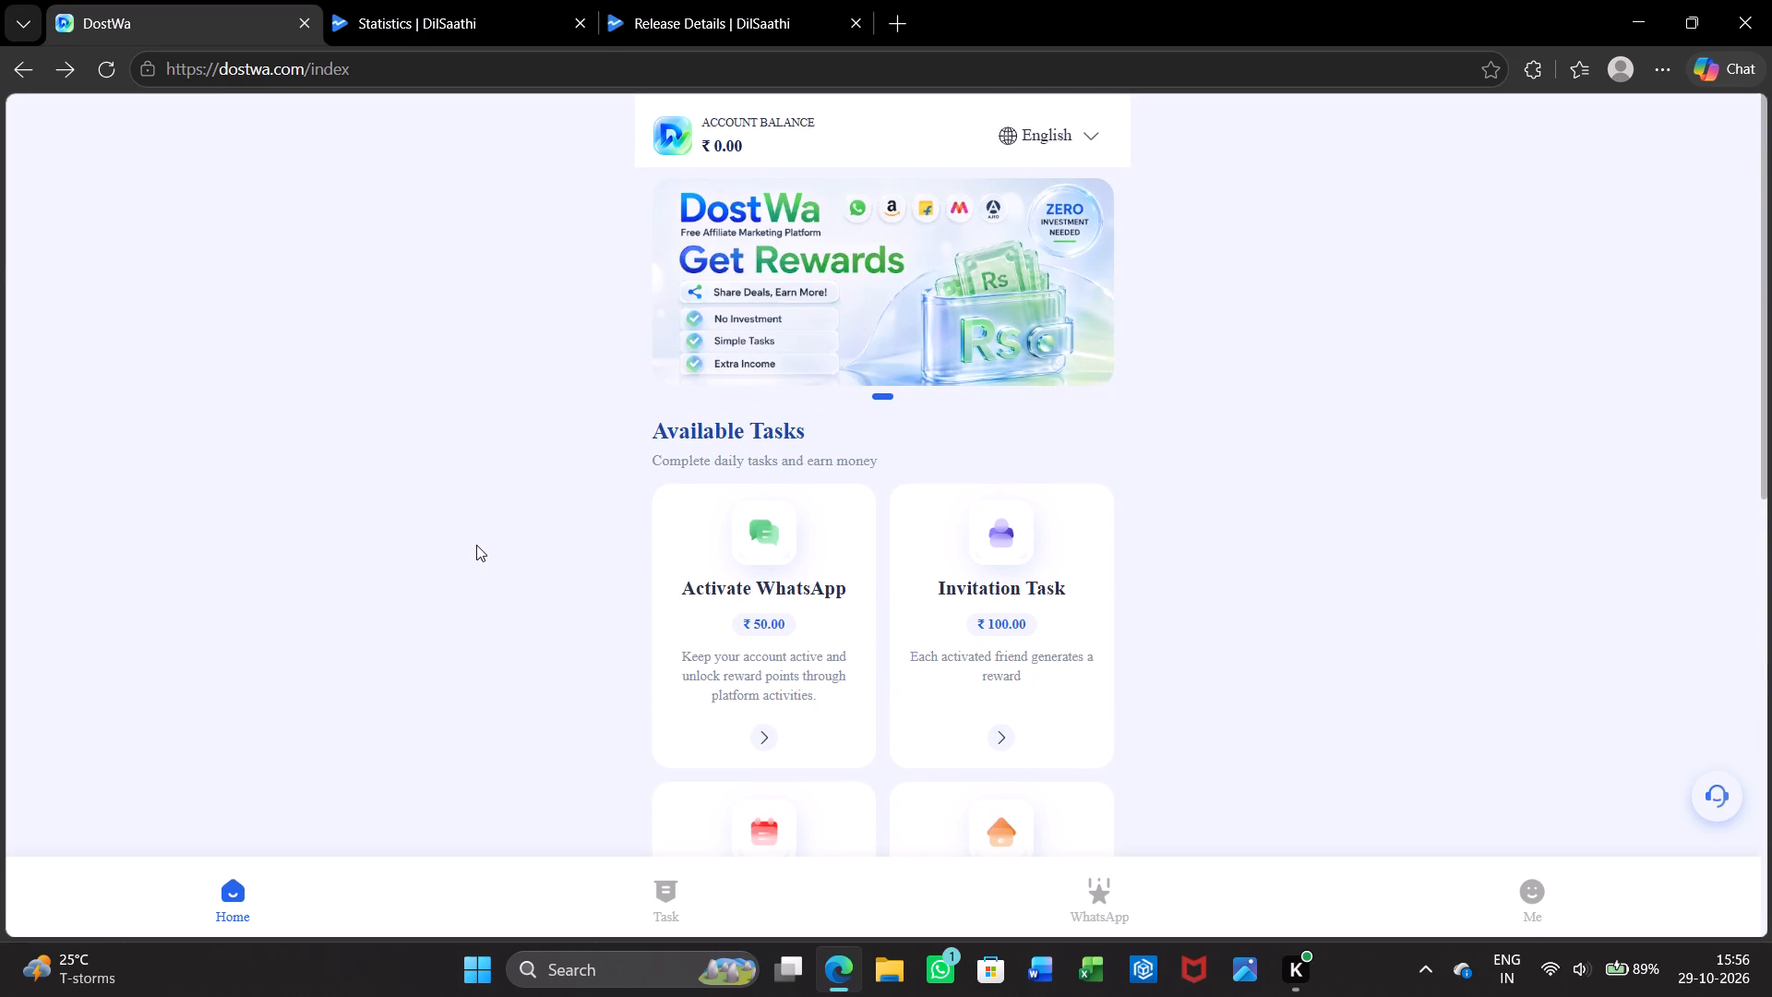
Return to DilSaathi's 13 (13.0) release details, and check the changes in review on the publishing overview.
click(488, 0)
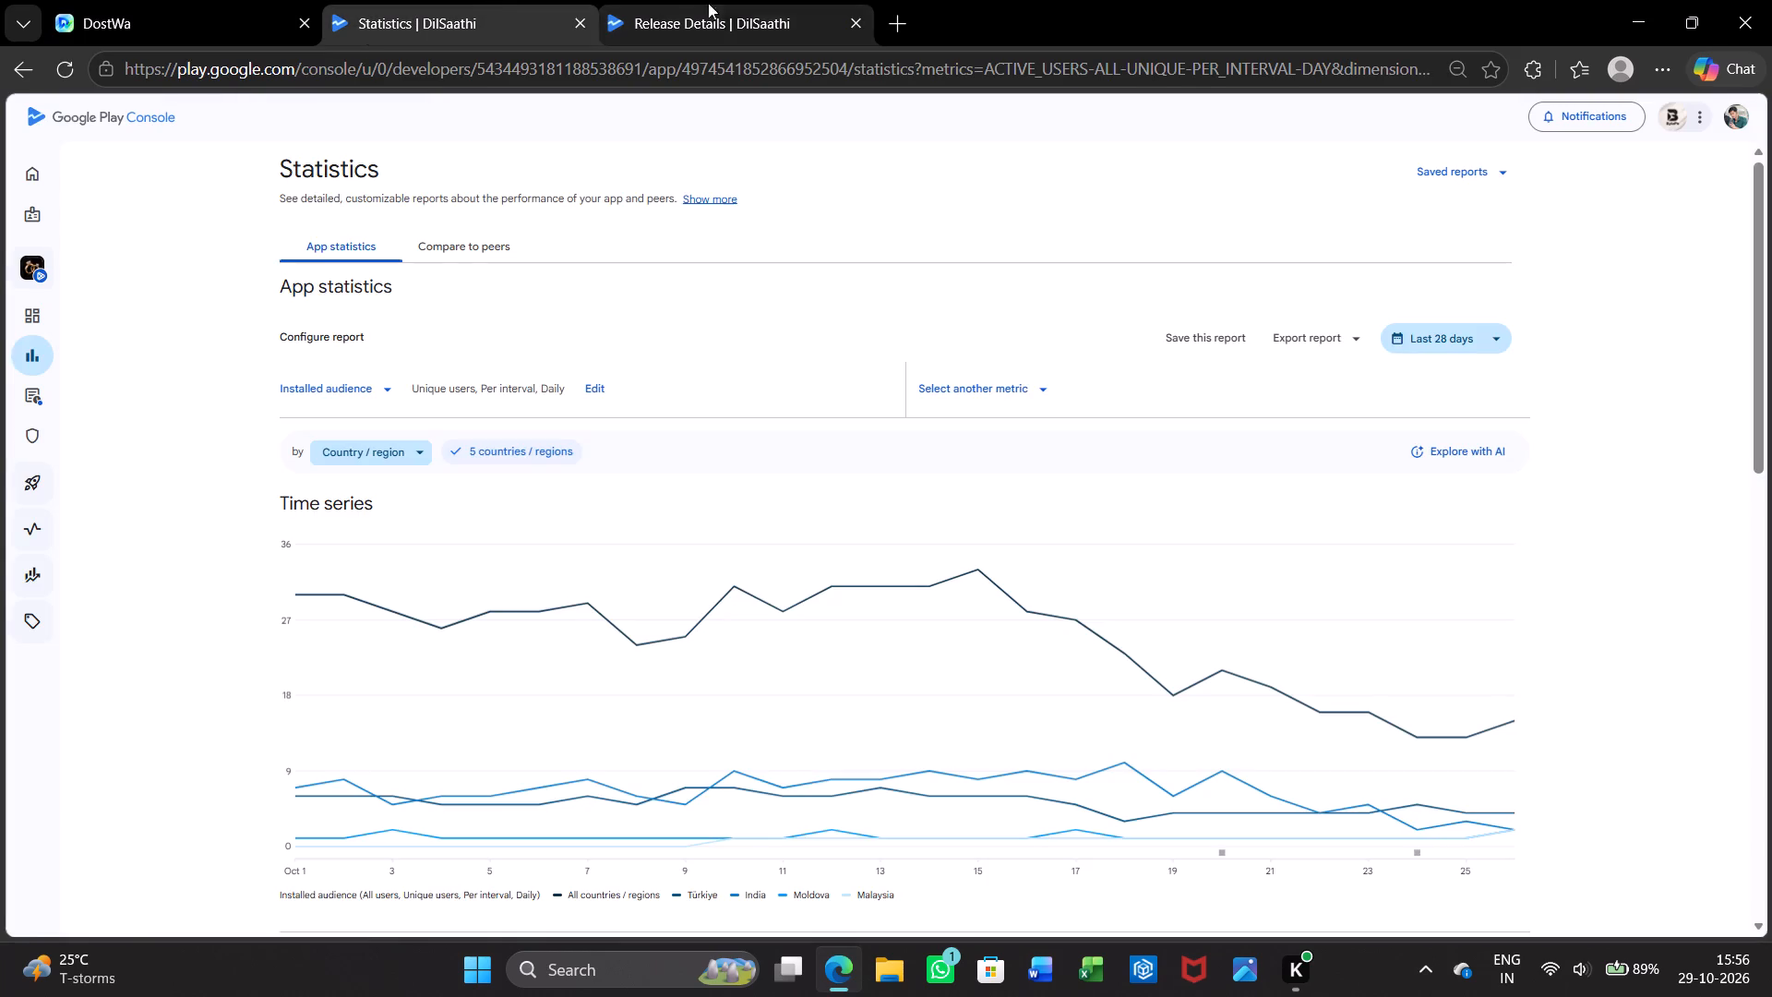
click(745, 5)
scroll(615, 445, up, 3)
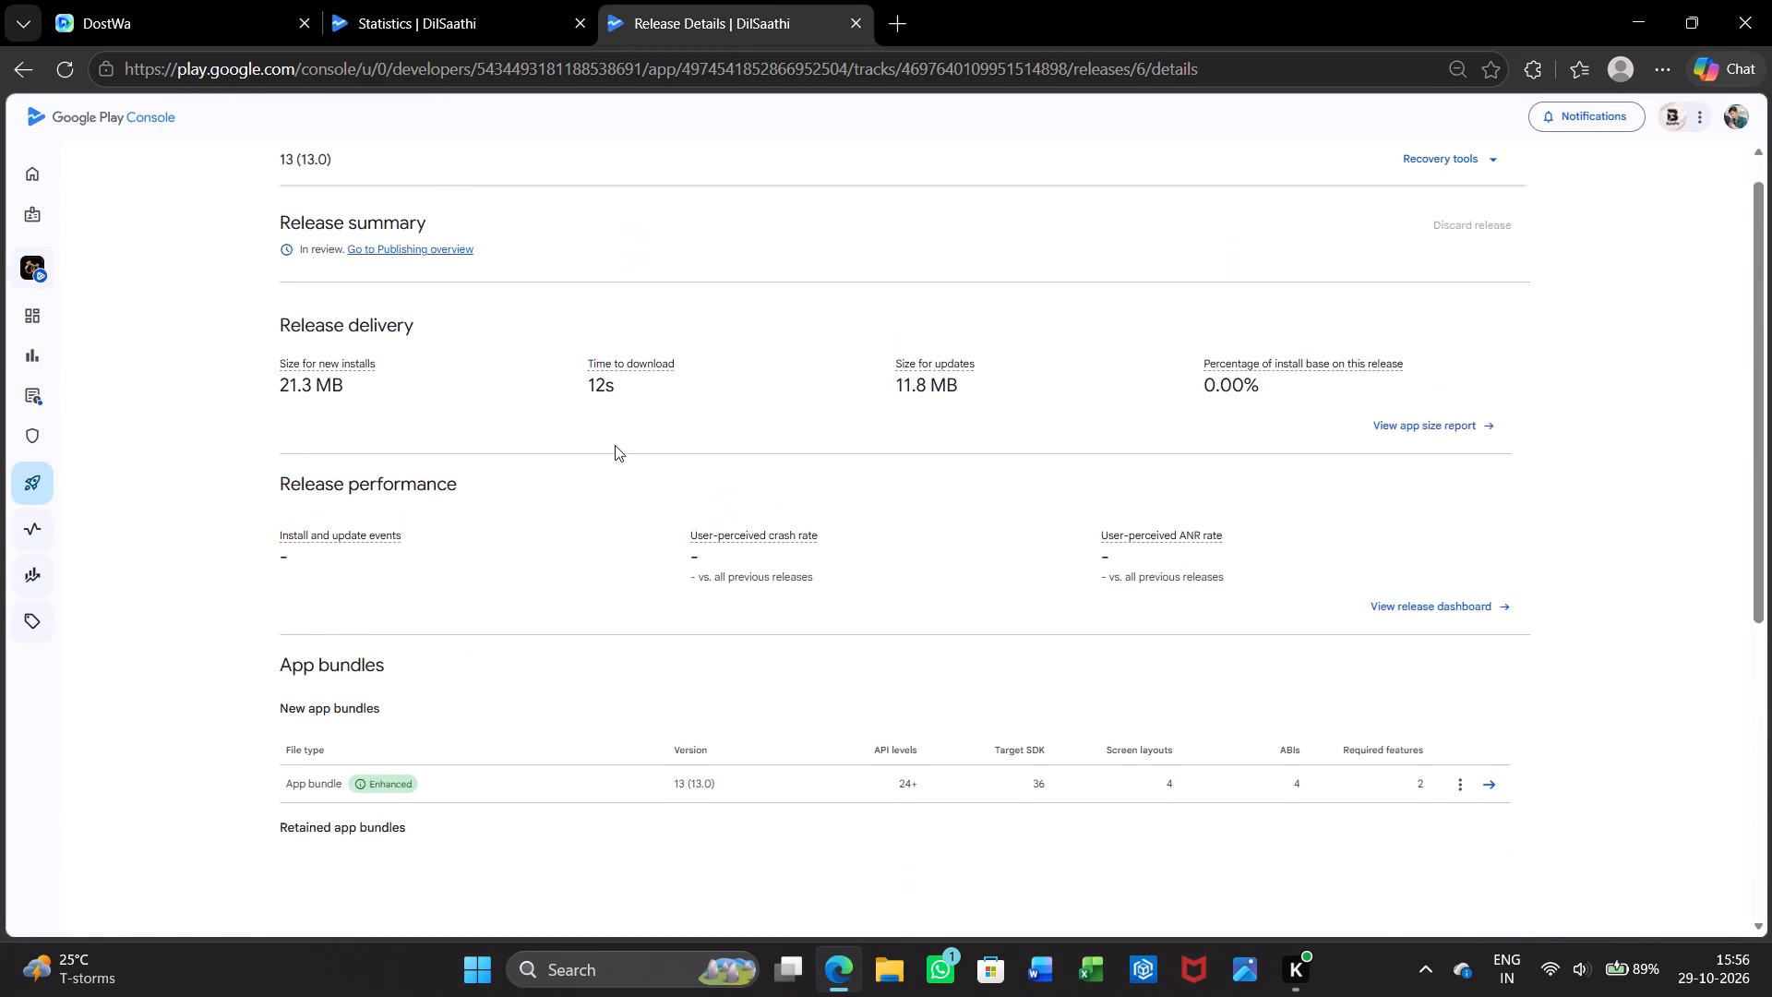
scroll(615, 445, up, 3)
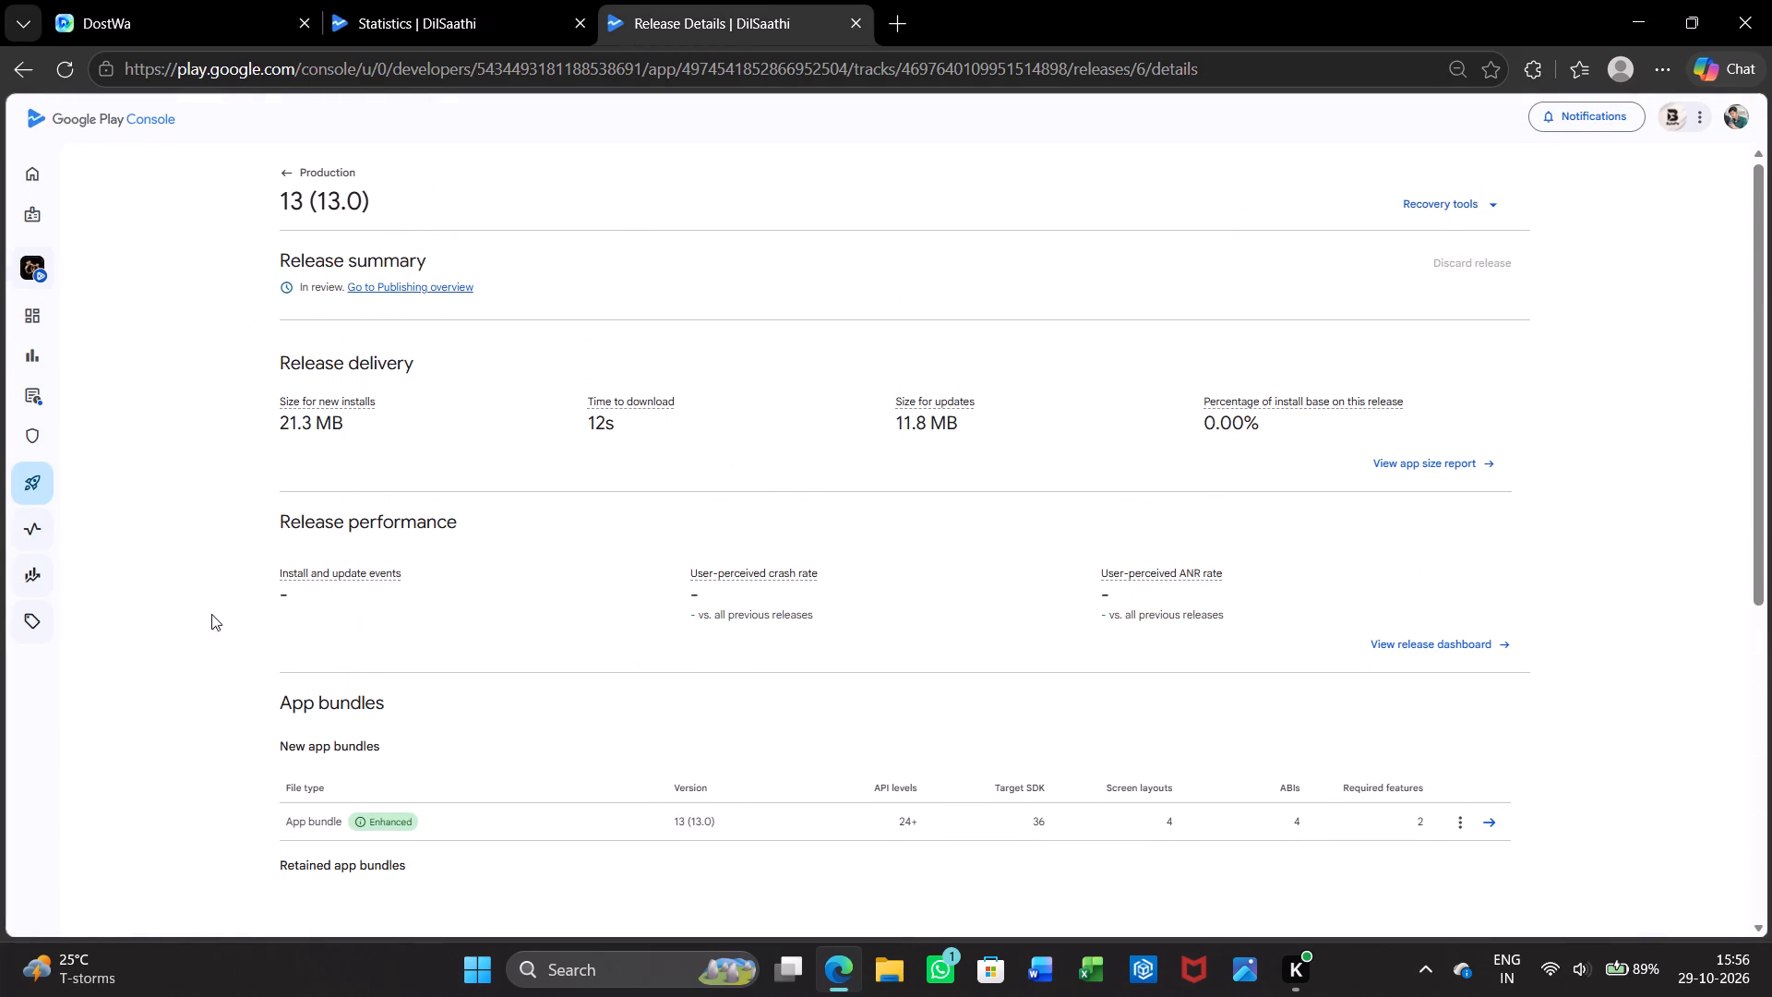
click(65, 396)
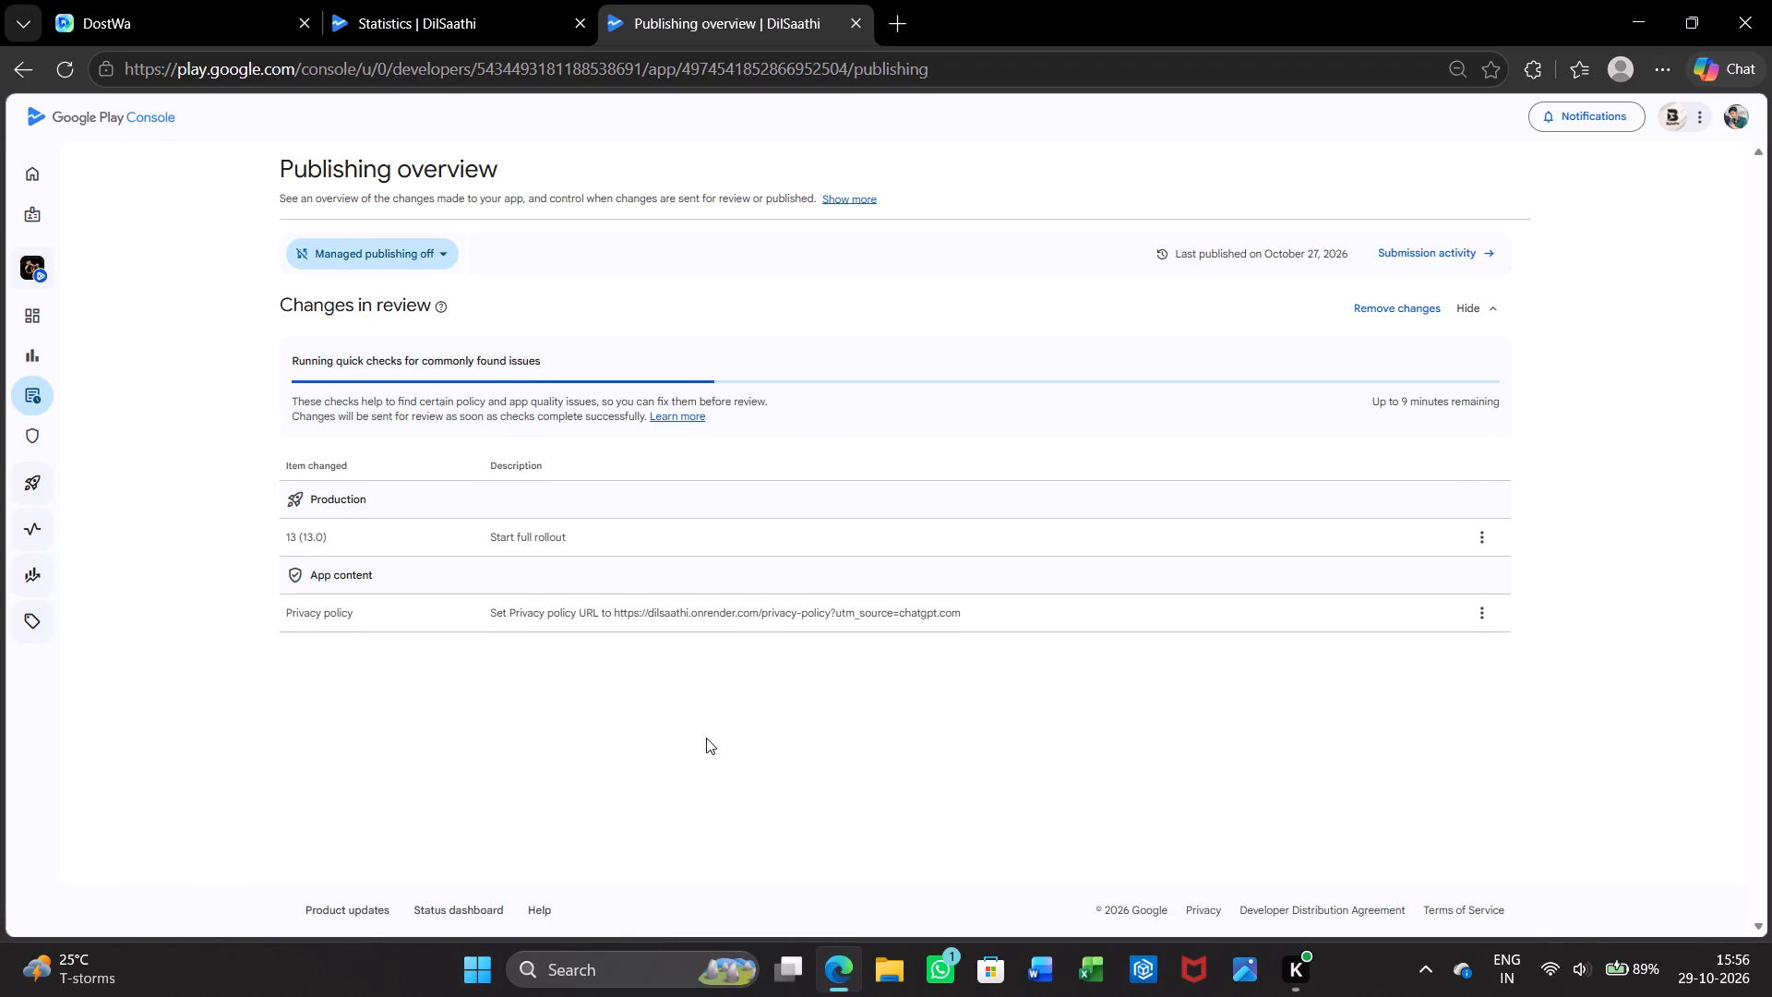
scroll(706, 738, down, 1)
scroll(832, 720, down, 2)
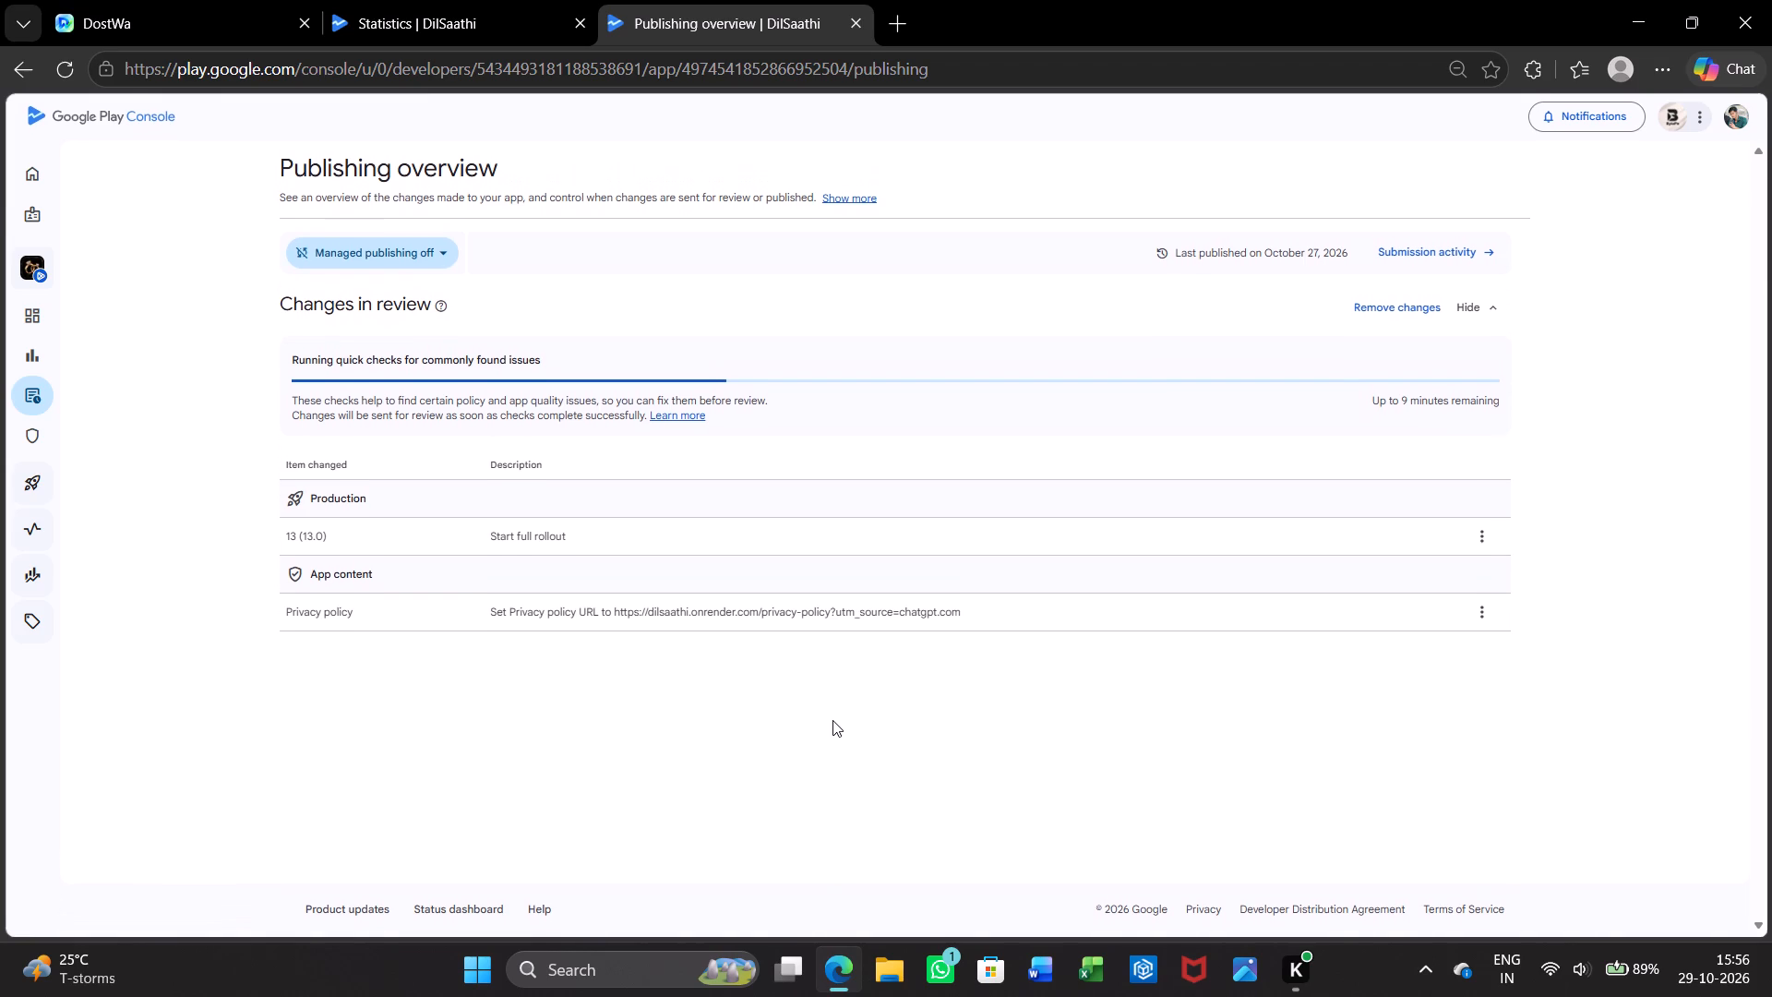
scroll(832, 720, down, 1)
Review Protected with Play and the policy issues under Monitor and improve, returning to the publishing overview.
click(46, 449)
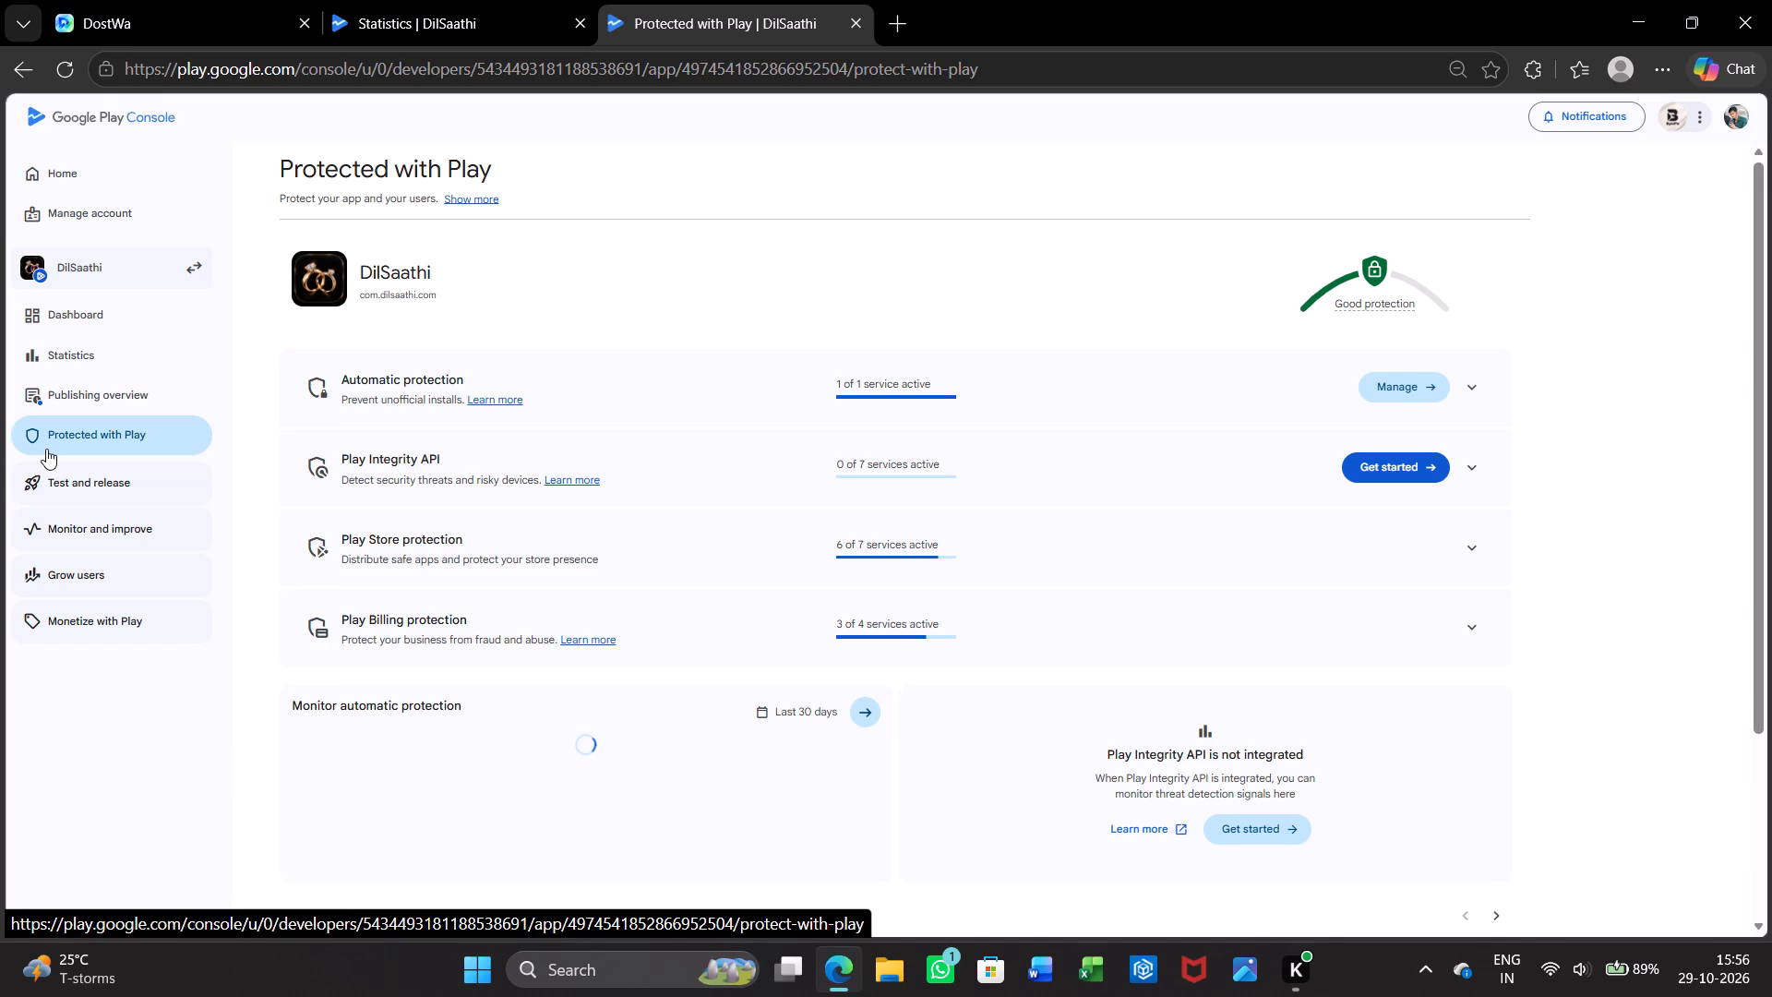
scroll(46, 449, down, 2)
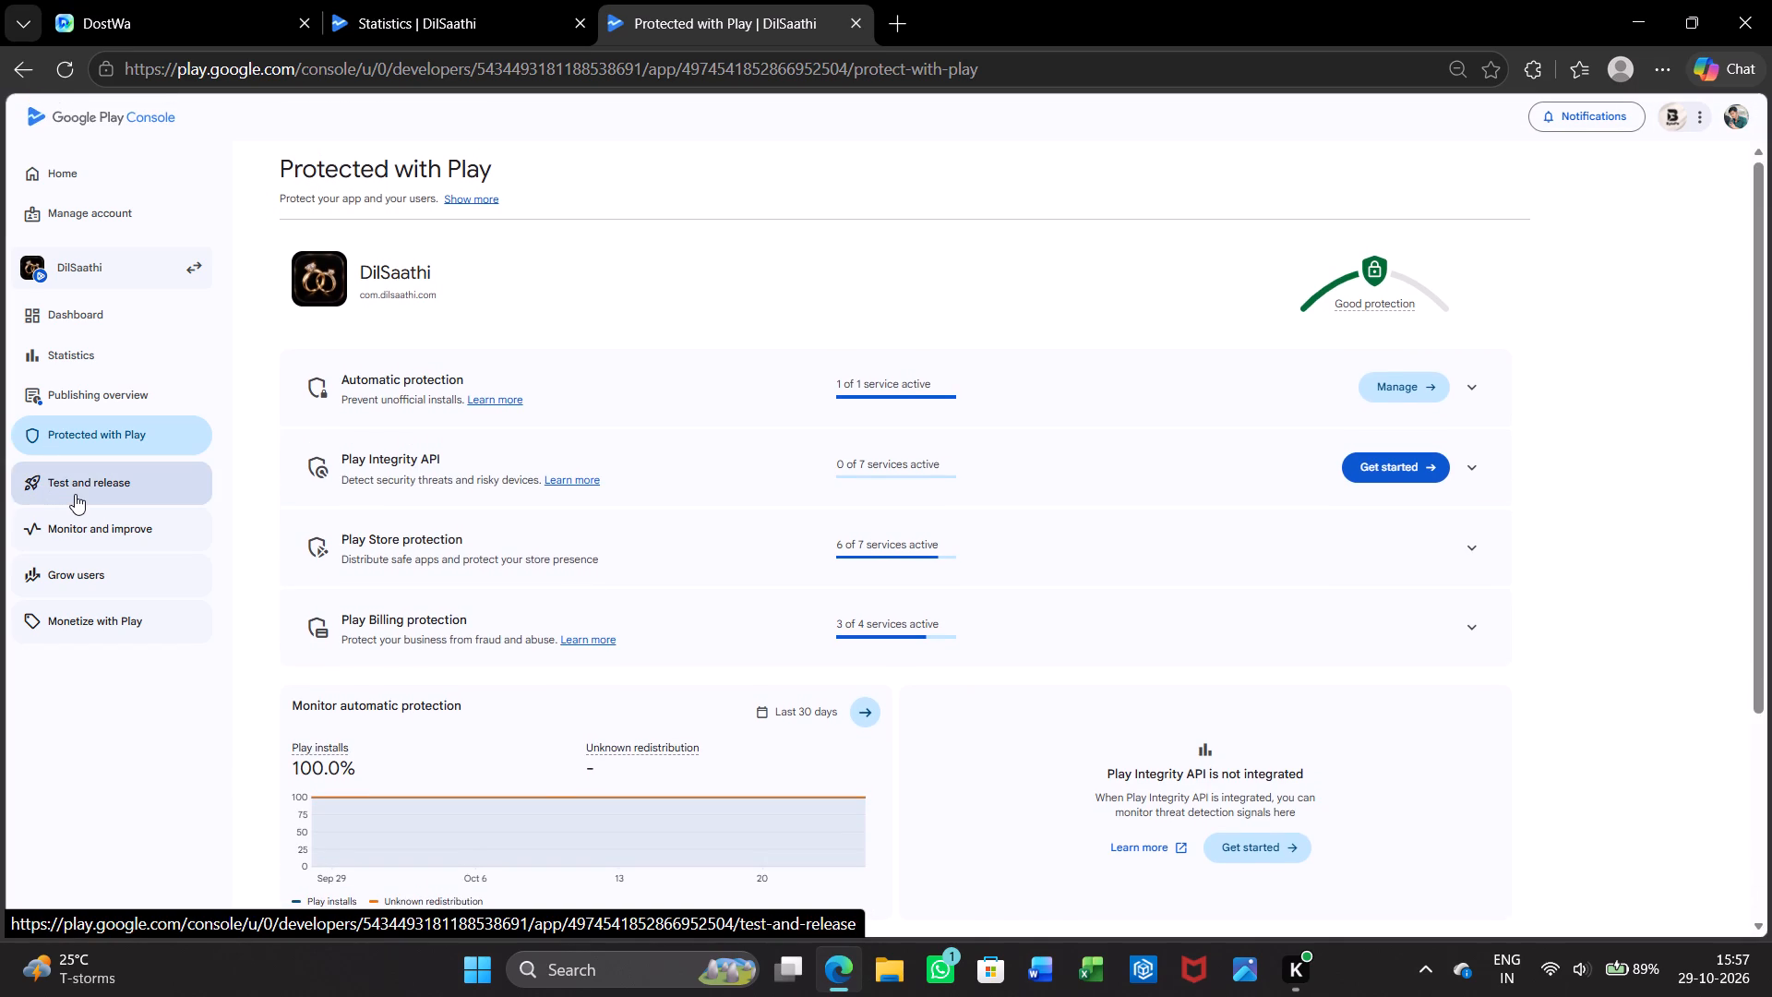
click(95, 516)
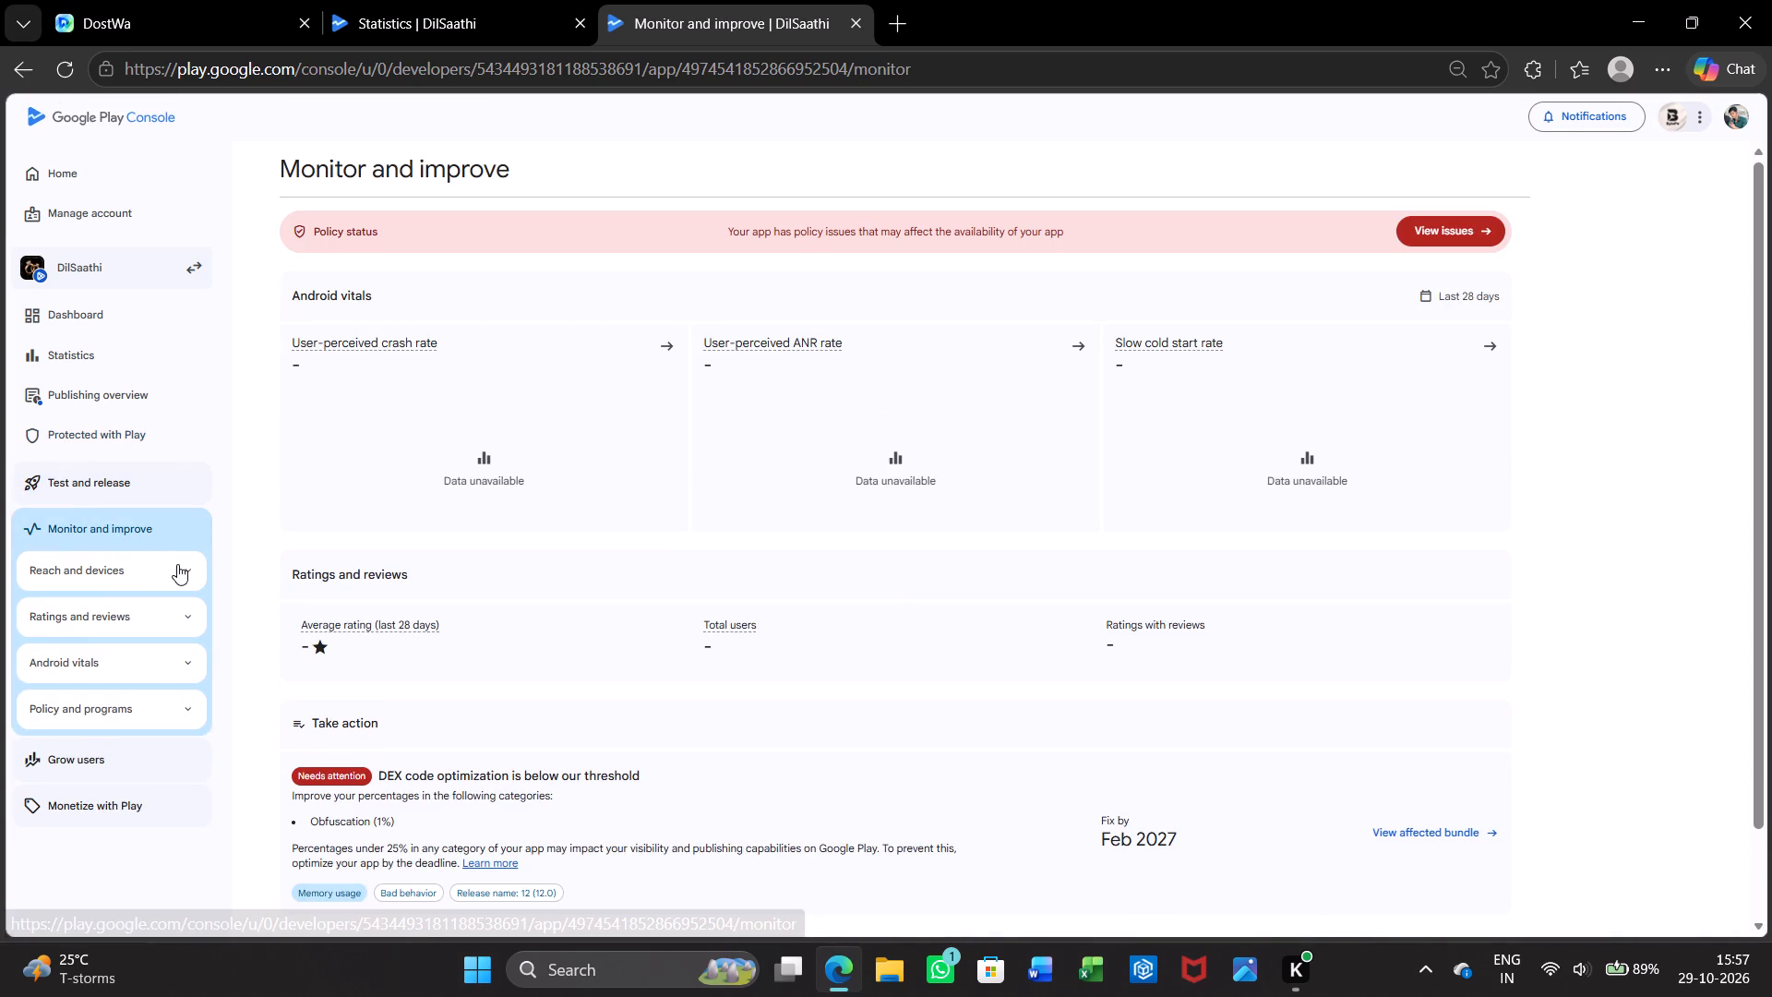
click(1439, 230)
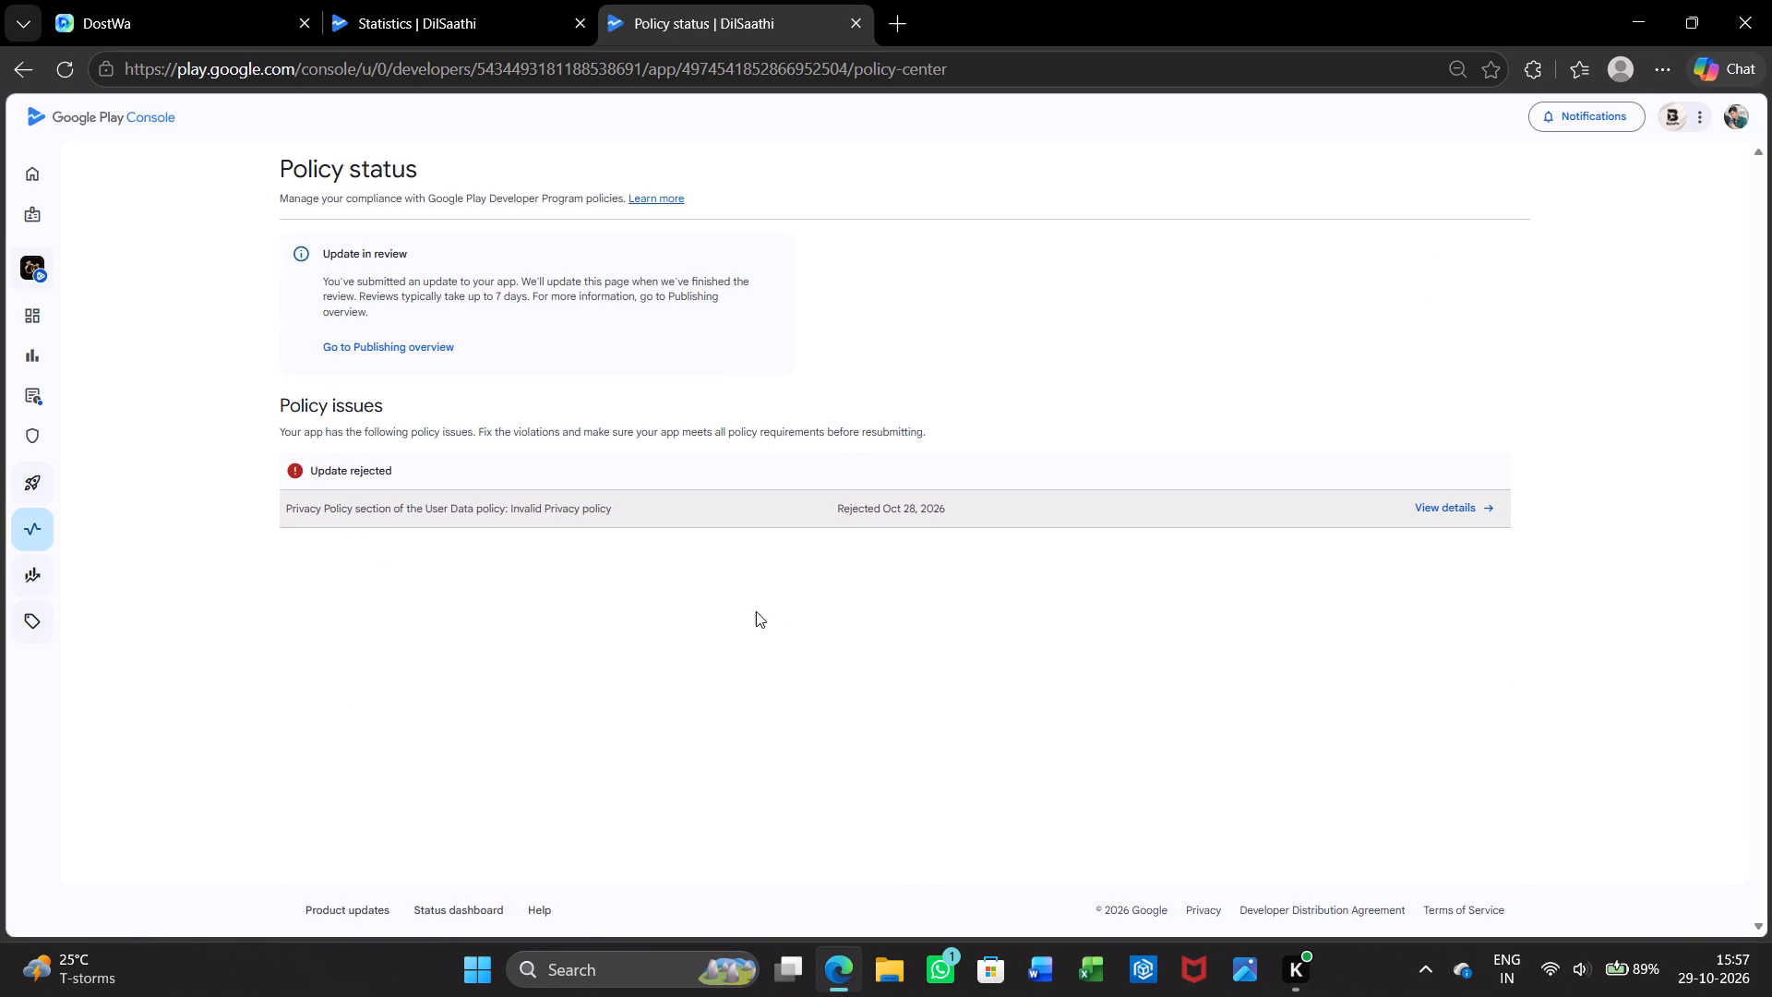
click(622, 643)
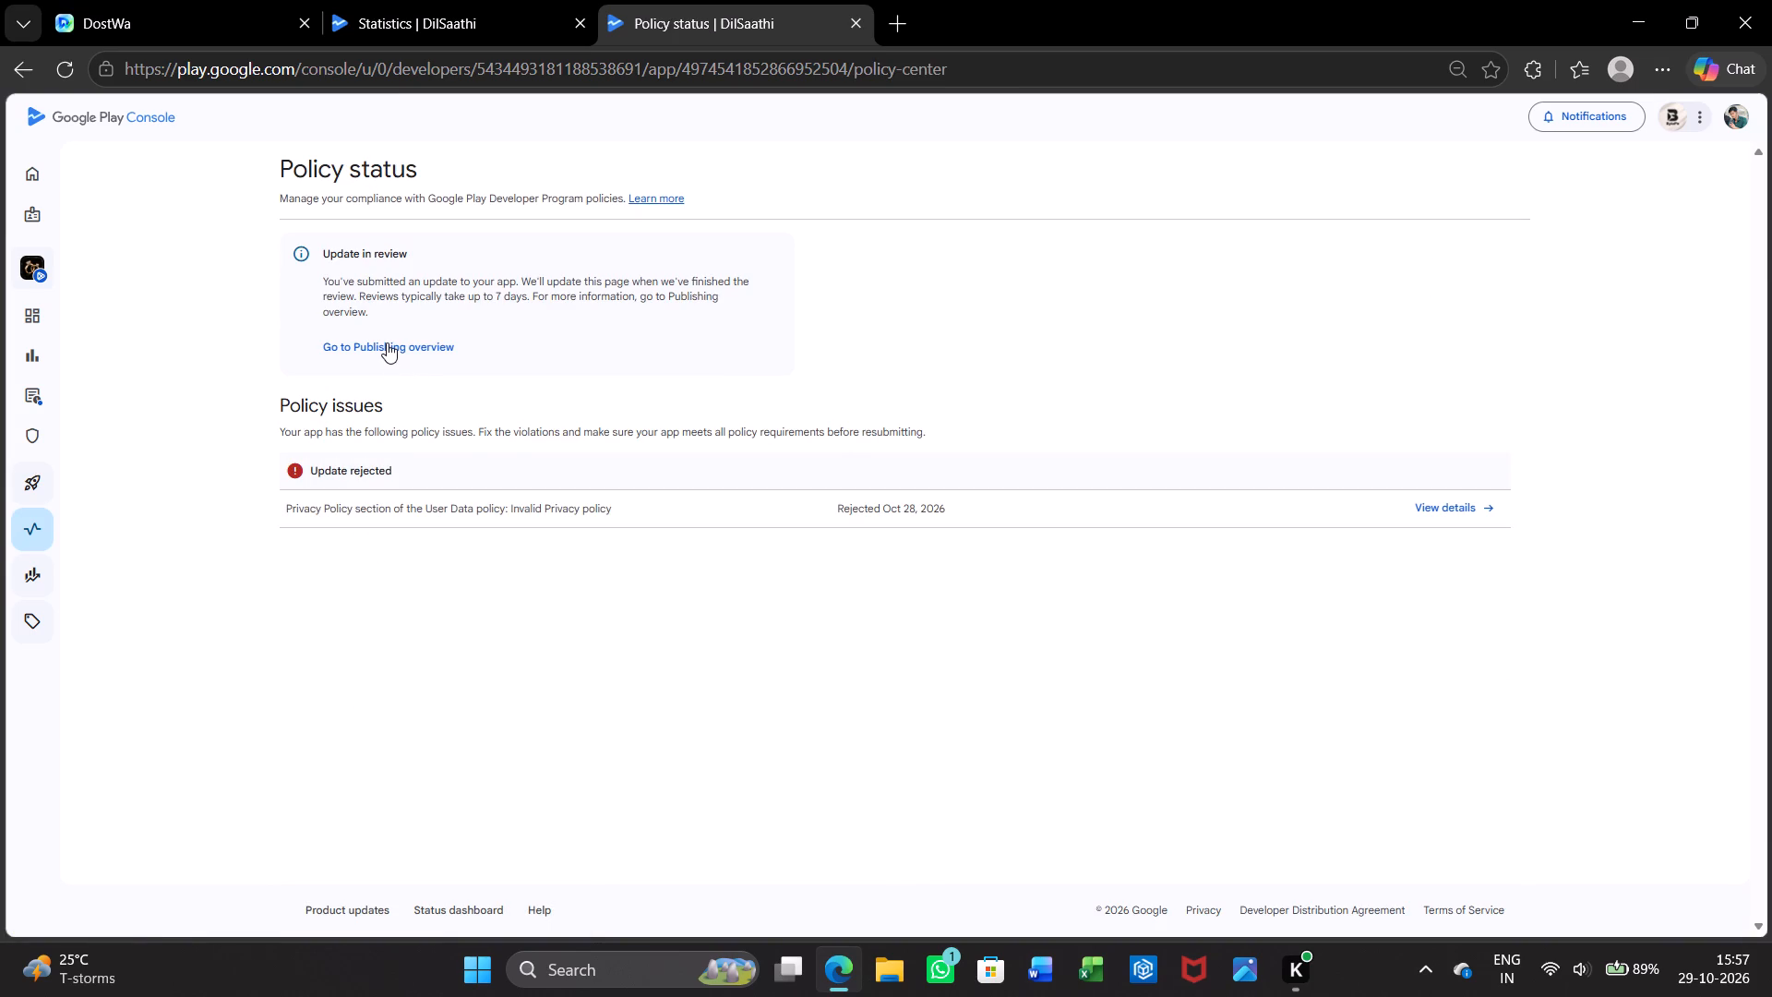
click(387, 342)
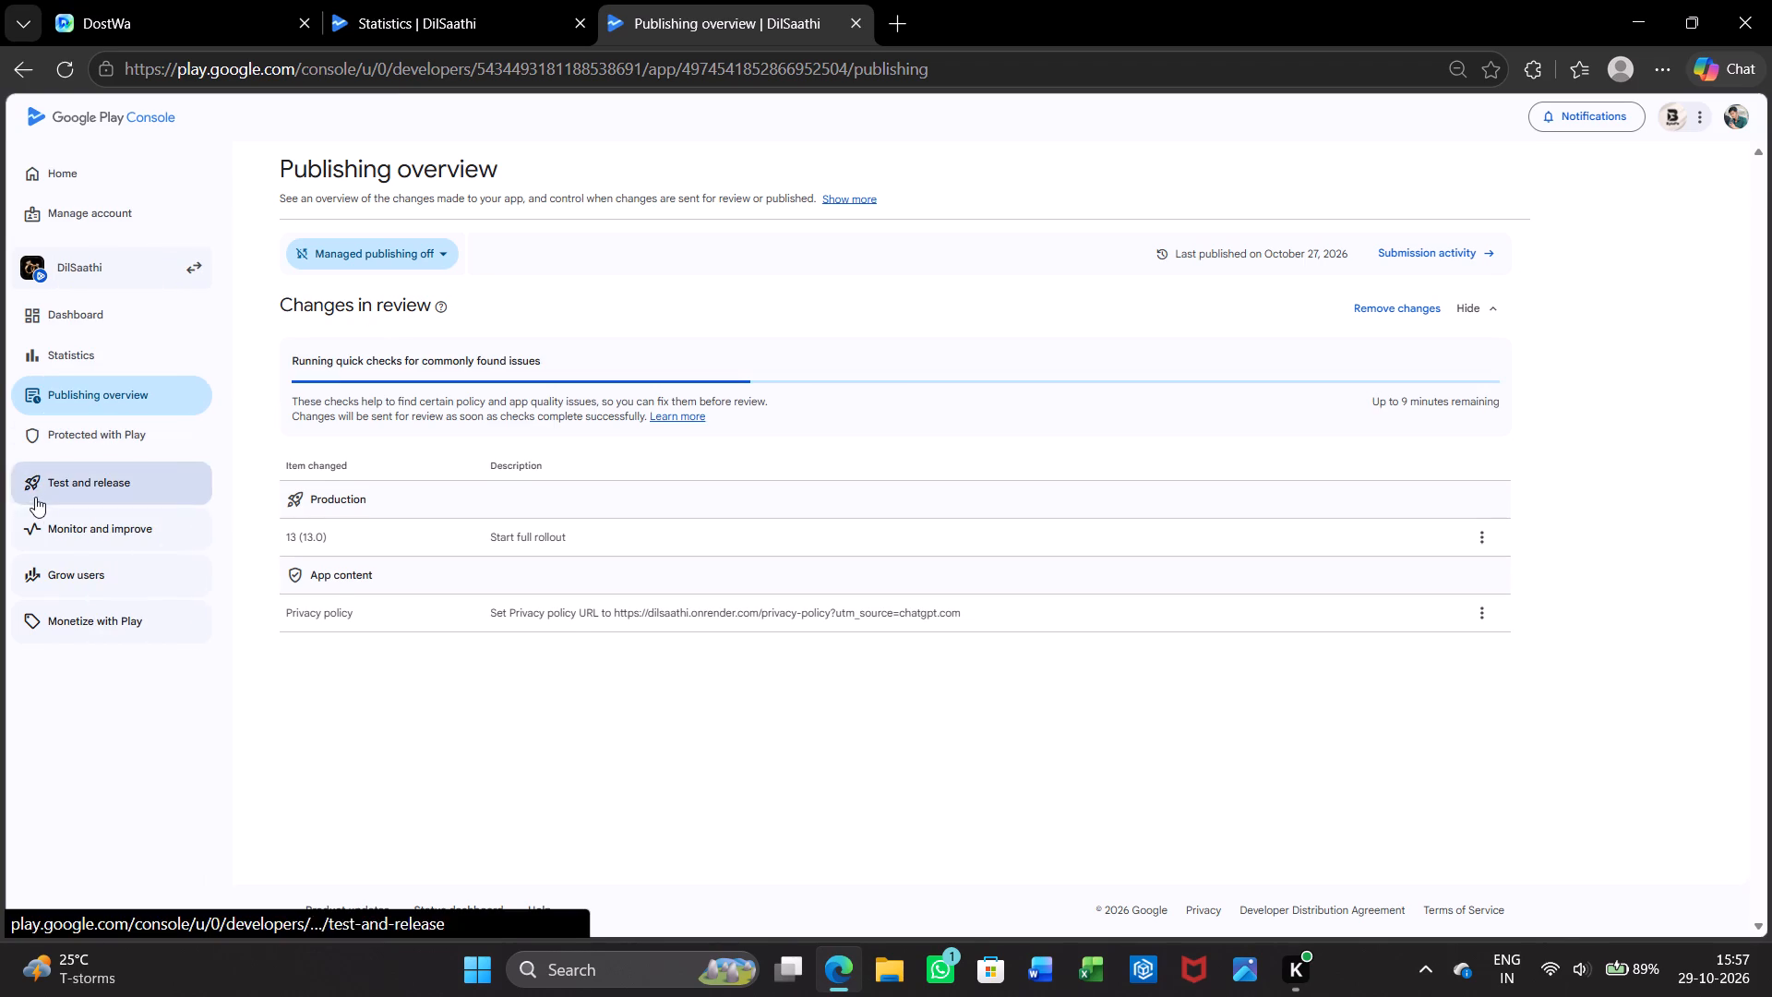
Examine the Grow users performance overview and expand Store performance.
click(116, 578)
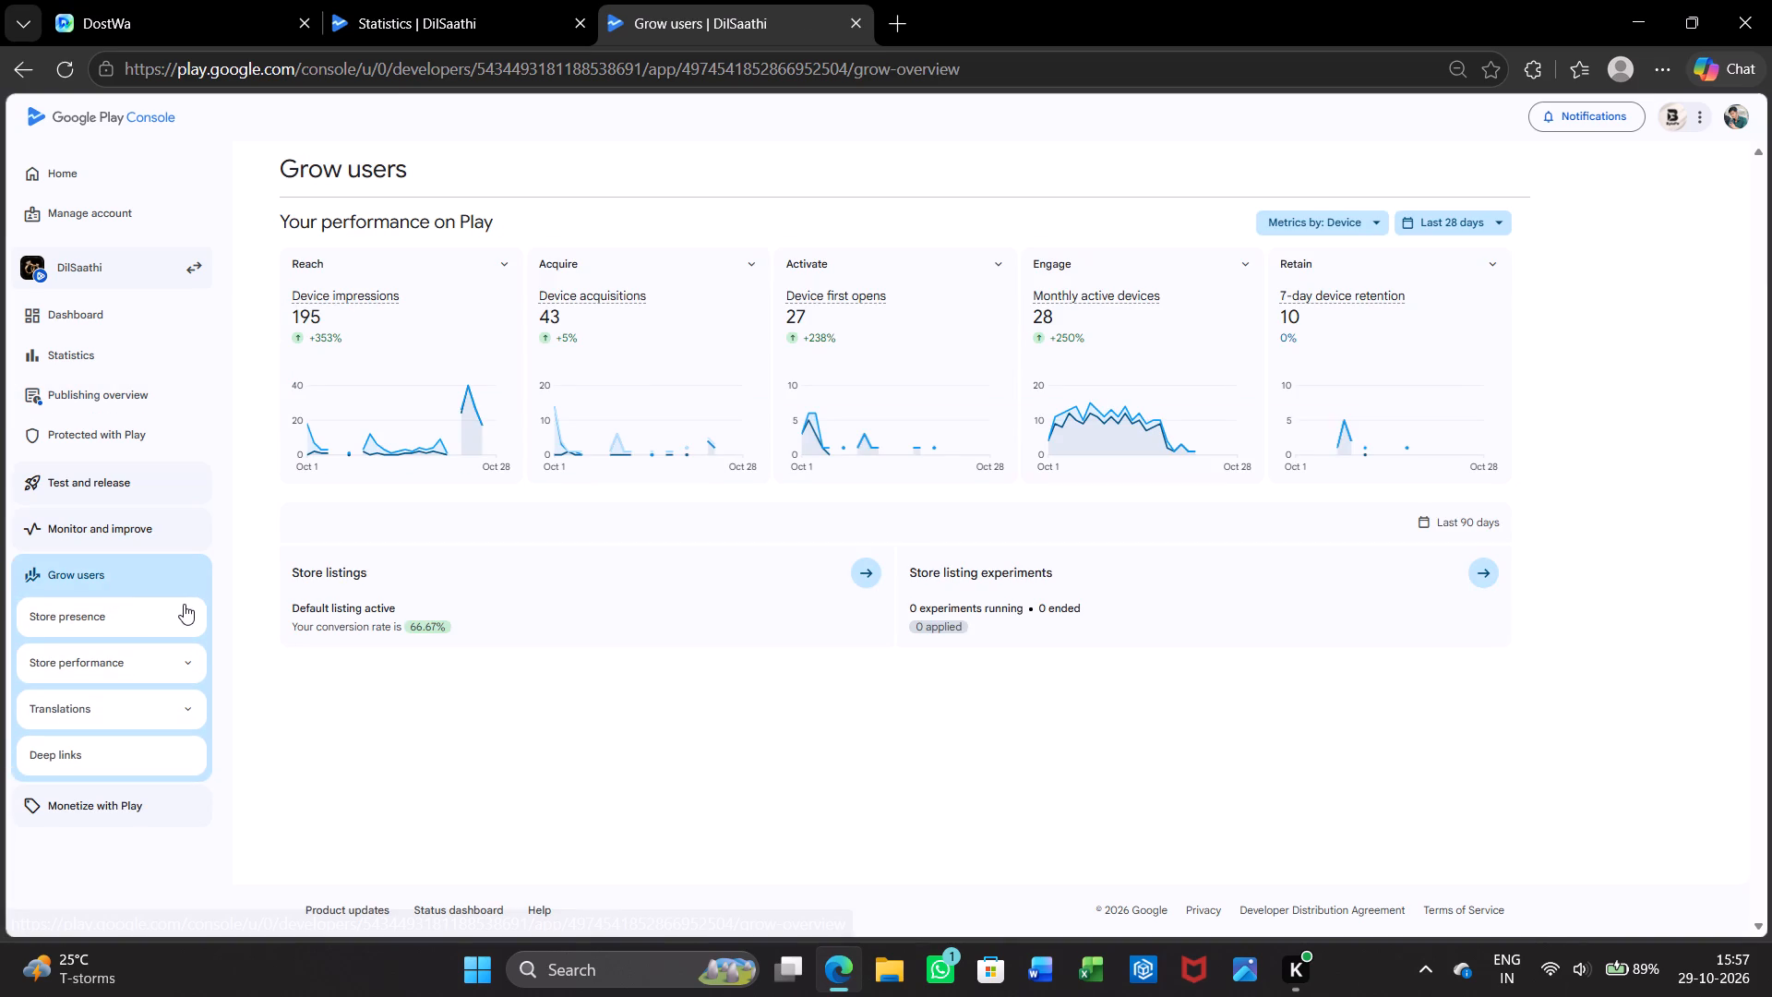
click(187, 655)
scroll(187, 655, down, 1)
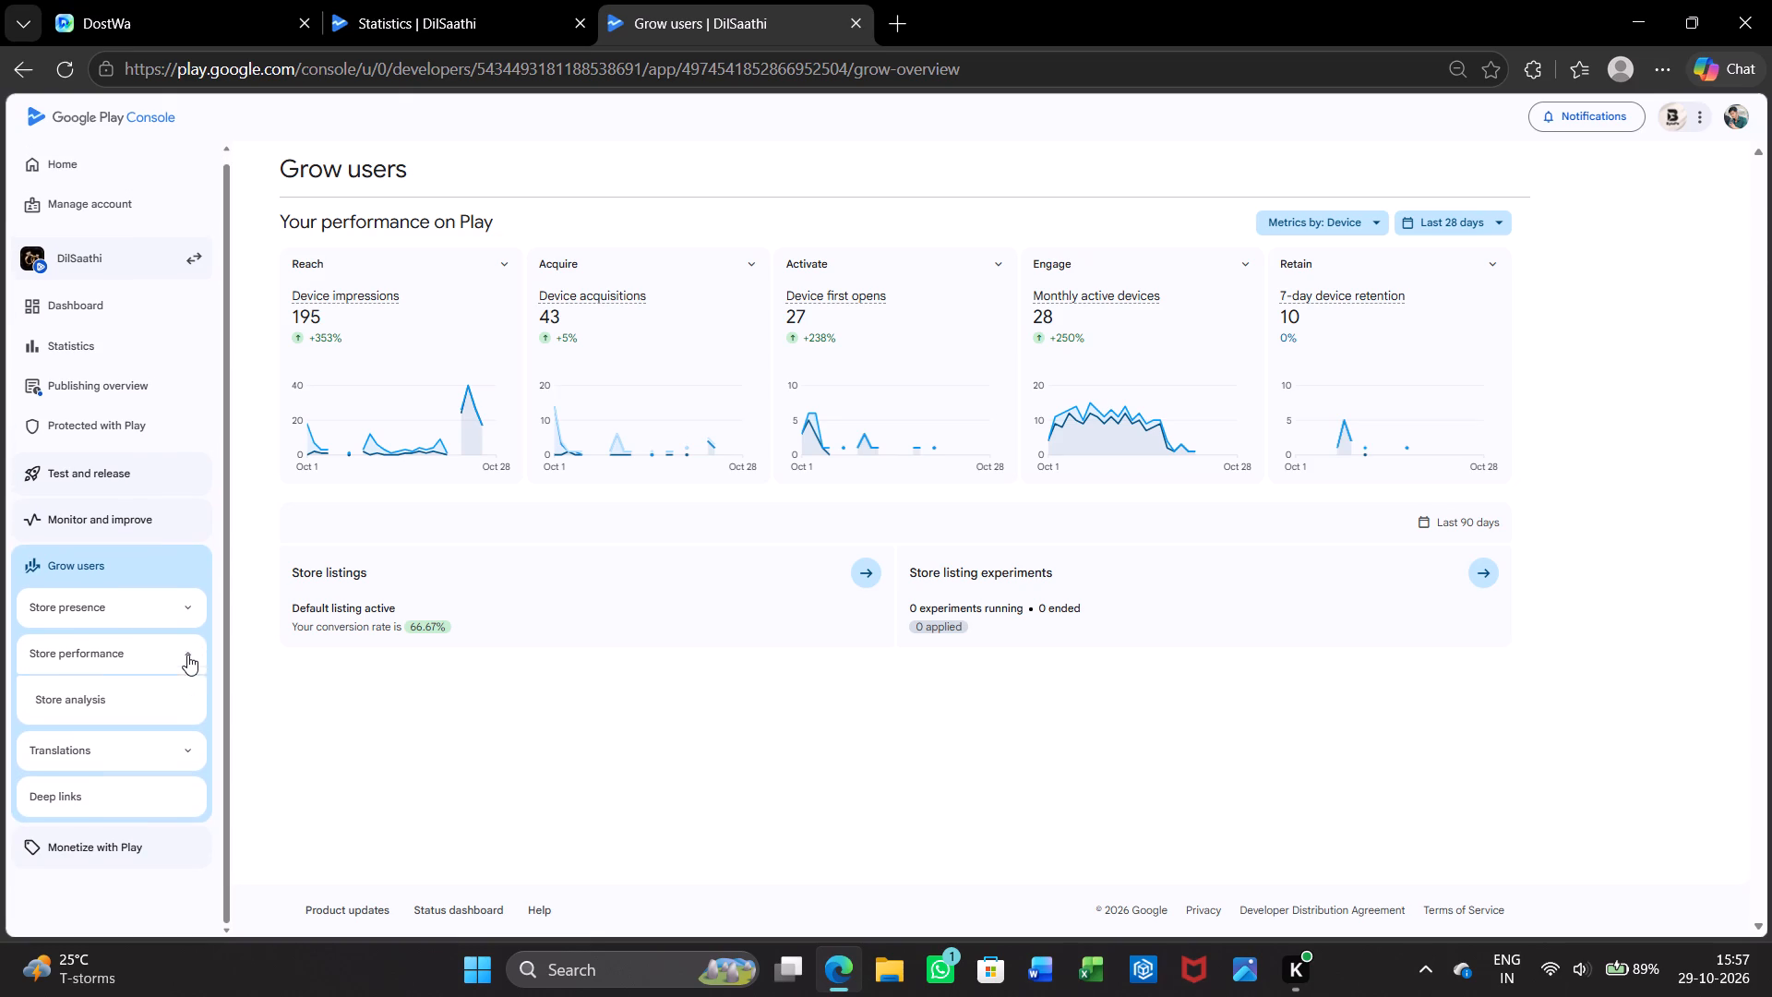
click(481, 715)
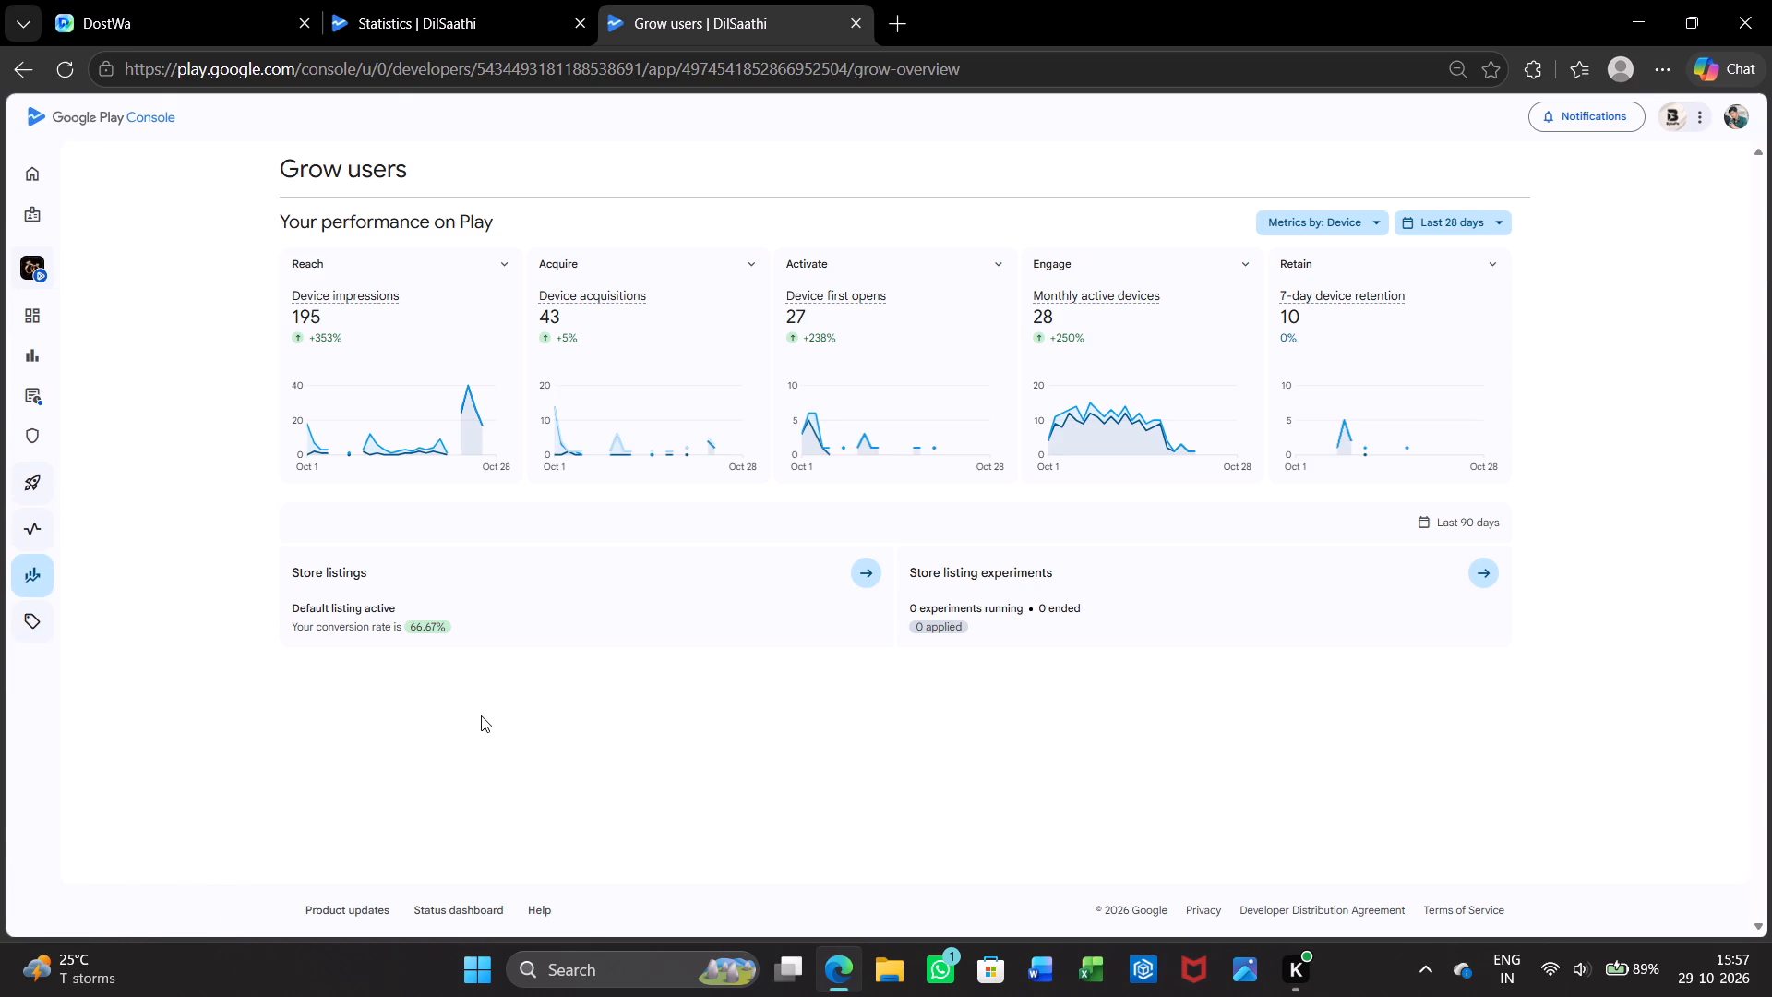
Open Google AdMob in a new tab, look through its apps, reports and earnings home page, and close it.
click(901, 21)
click(1231, 414)
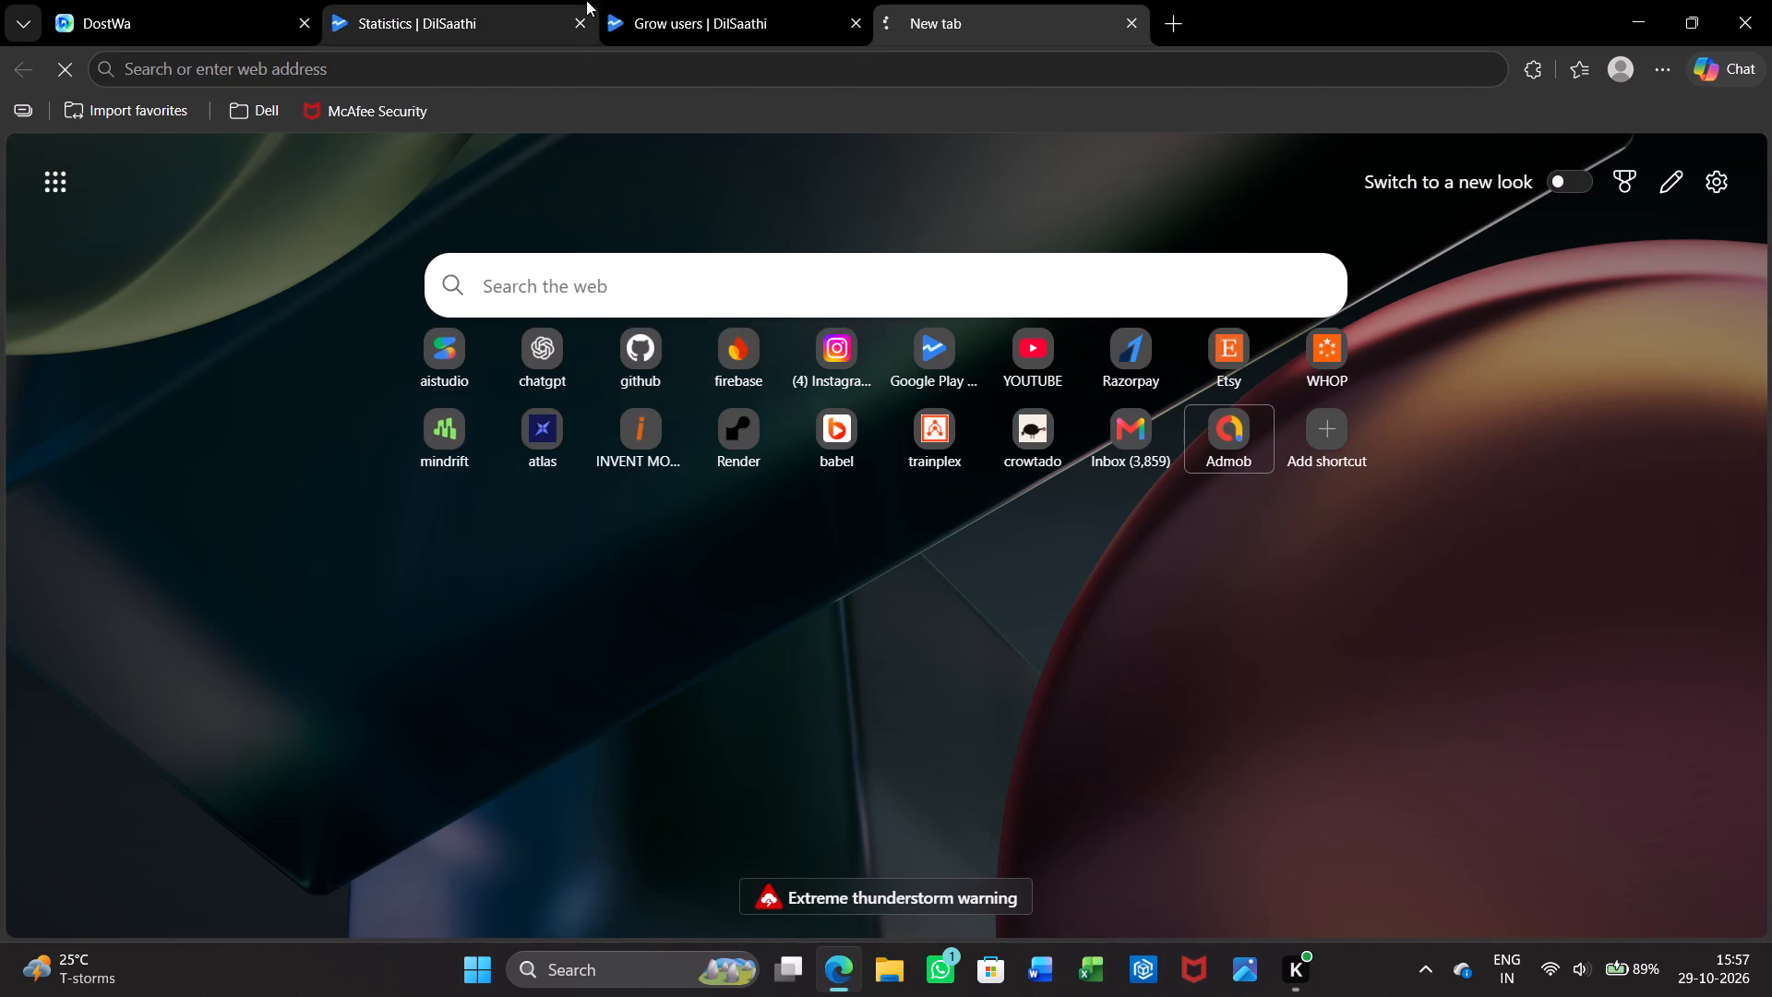
click(586, 0)
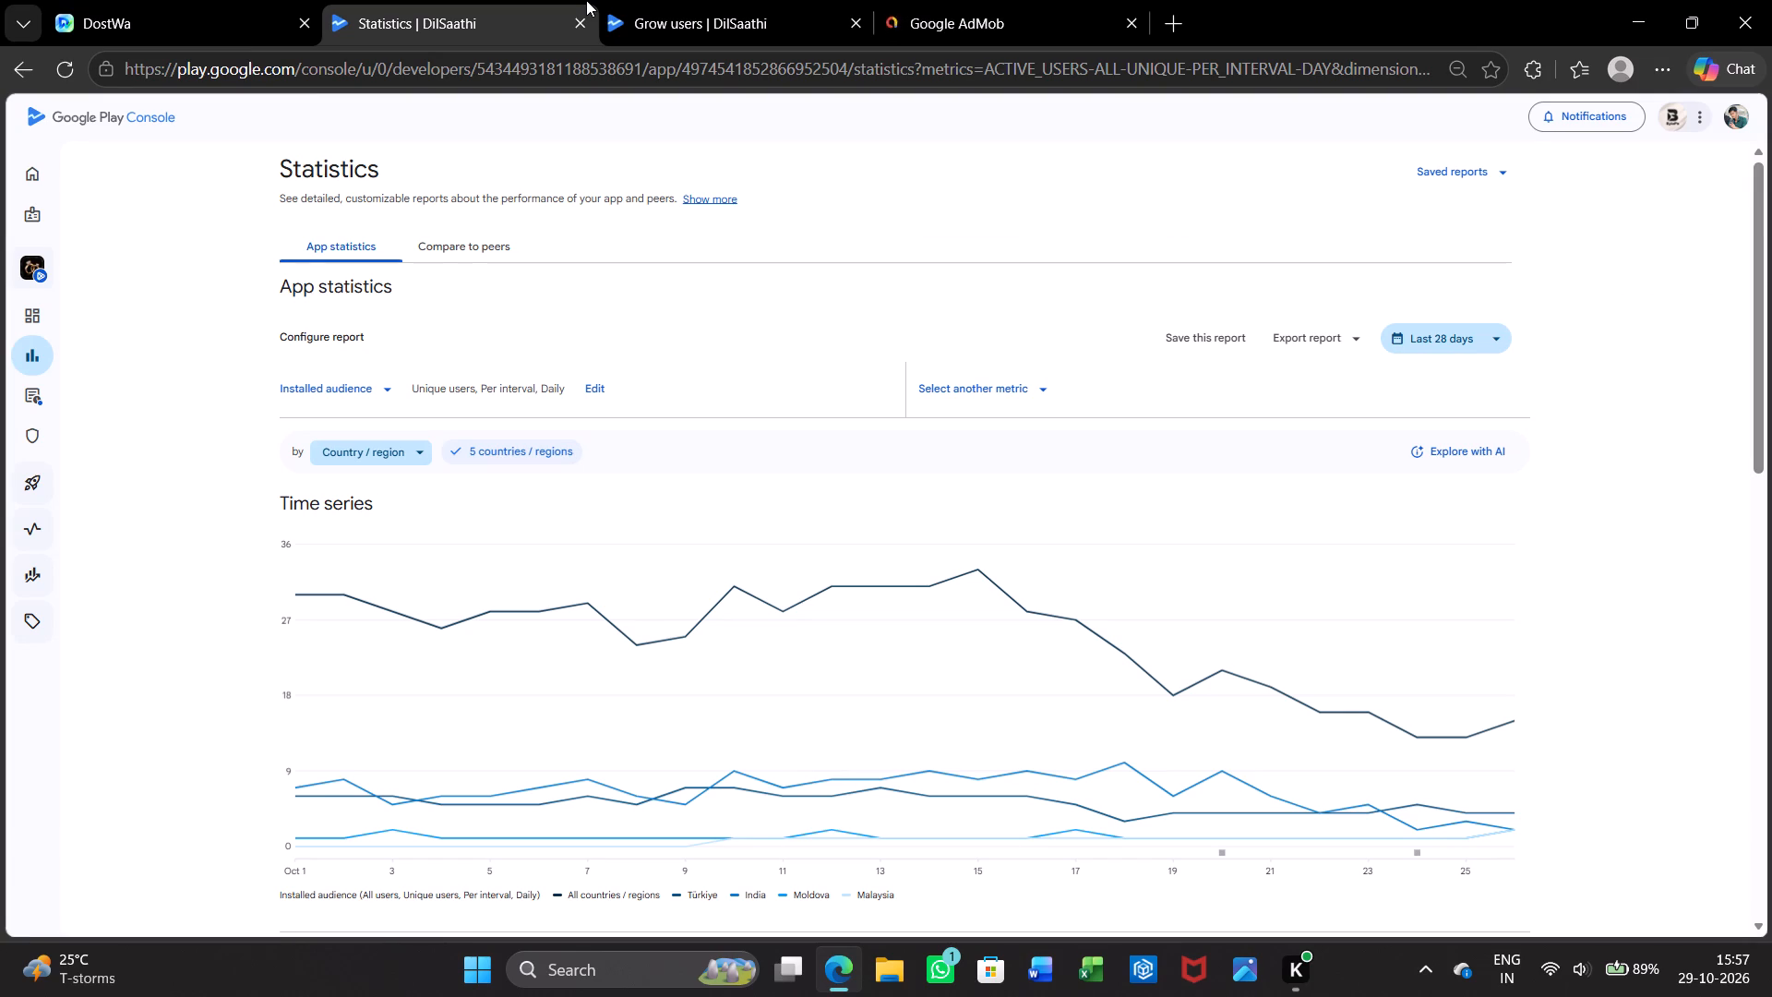
click(978, 10)
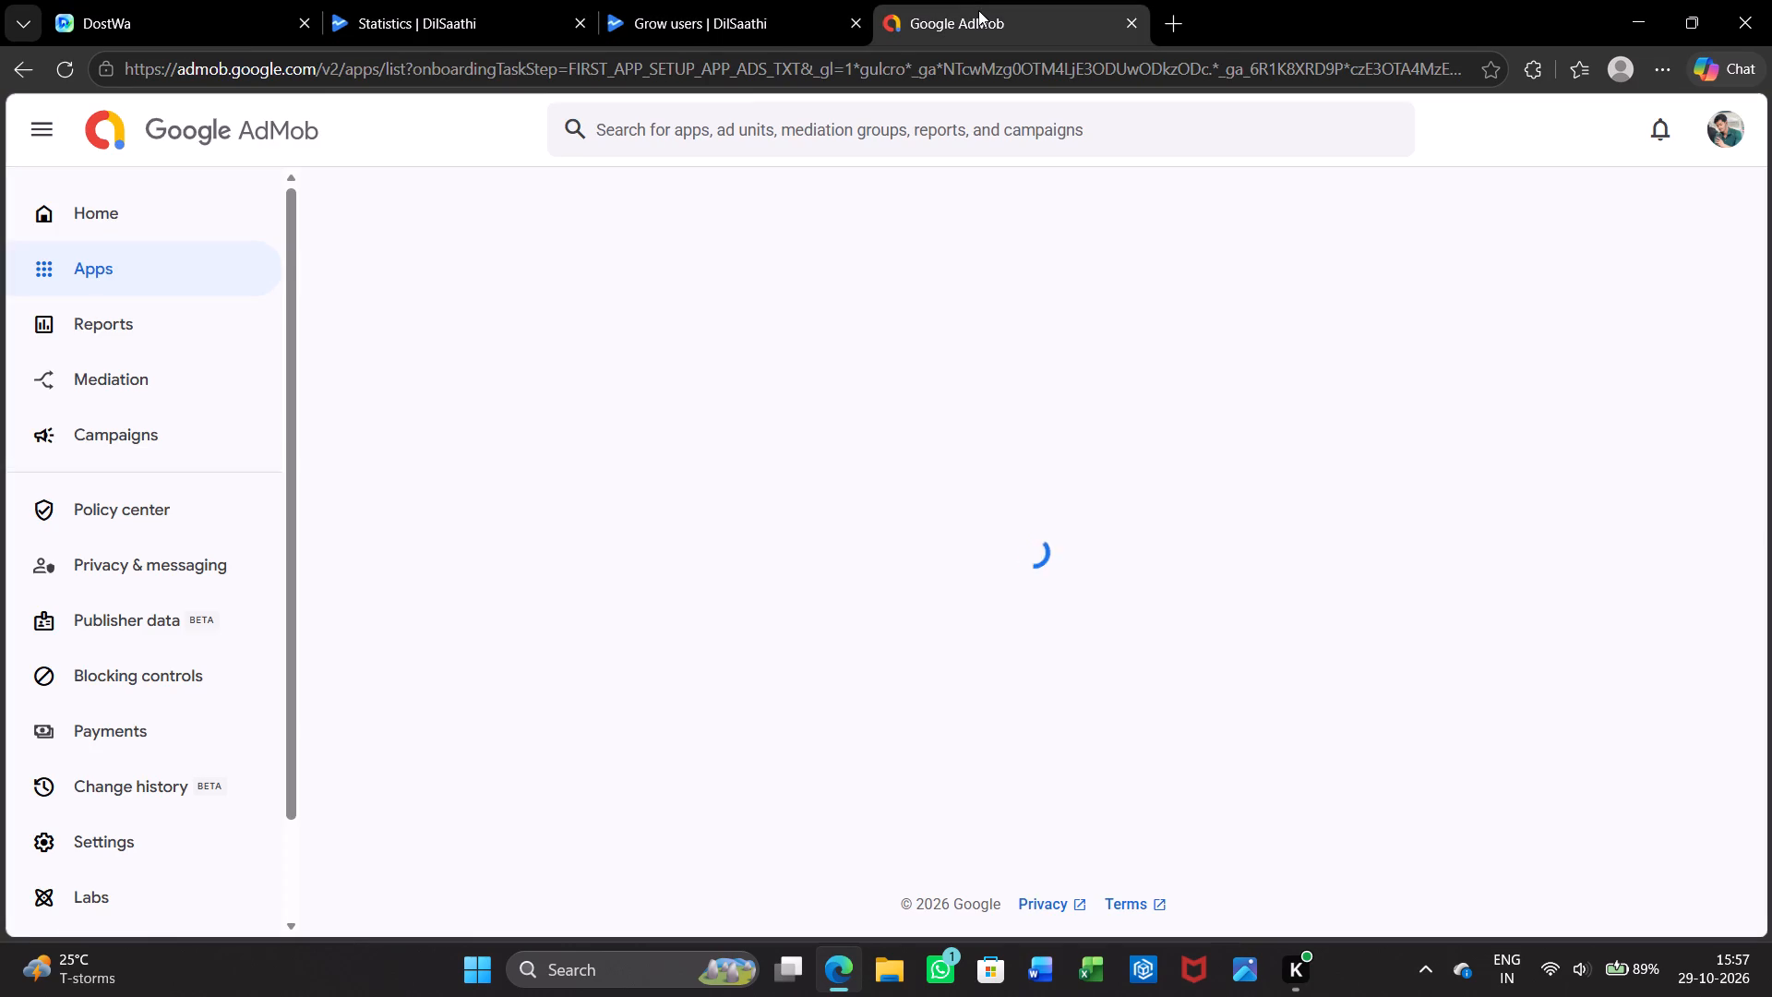
click(121, 338)
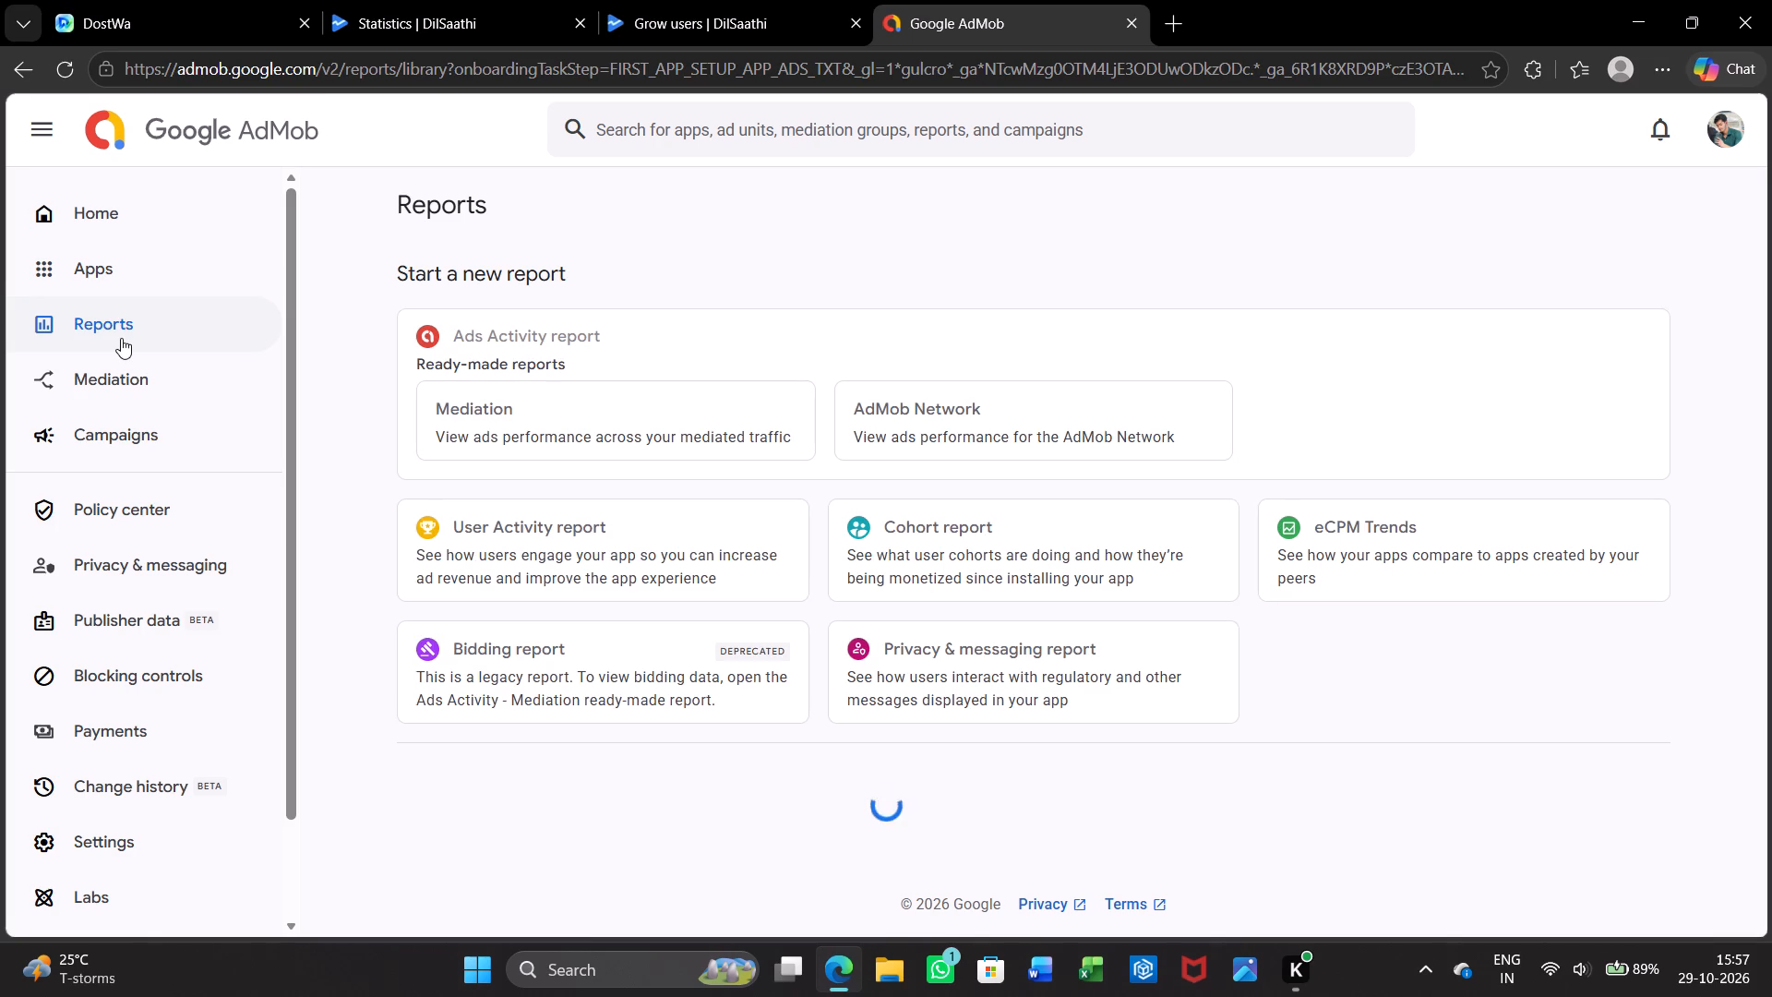
click(156, 228)
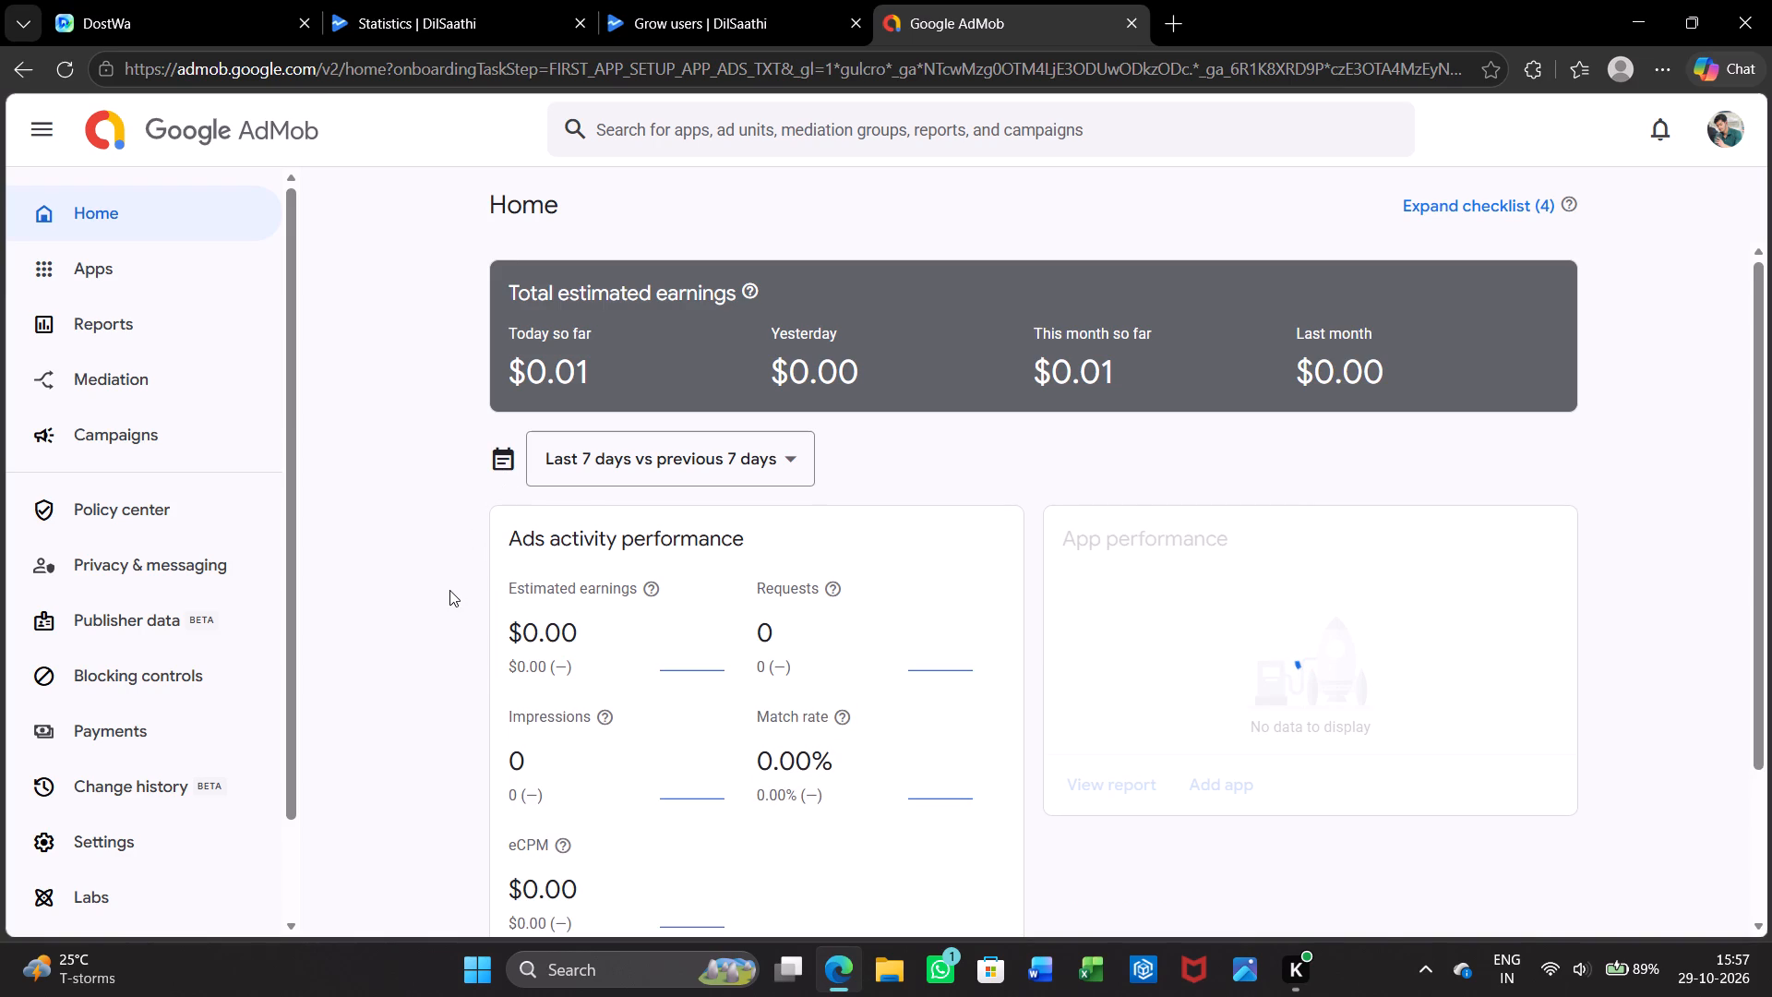
scroll(449, 590, down, 1)
scroll(449, 590, up, 2)
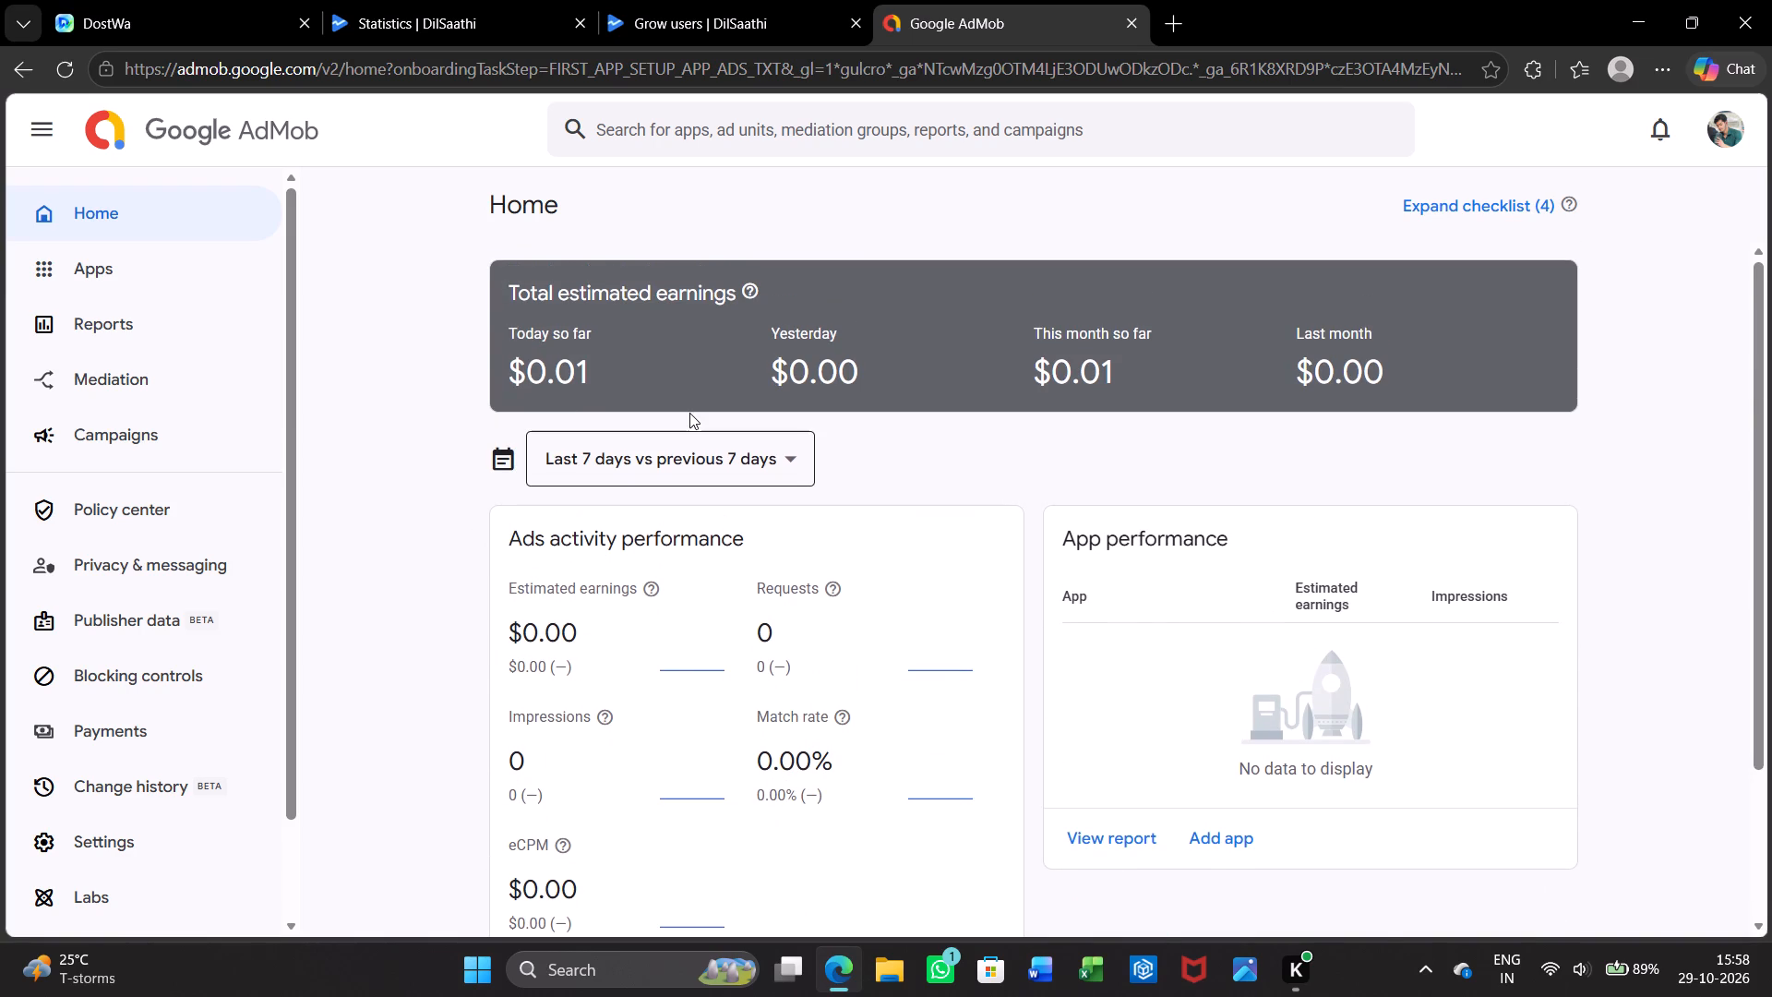
click(1126, 19)
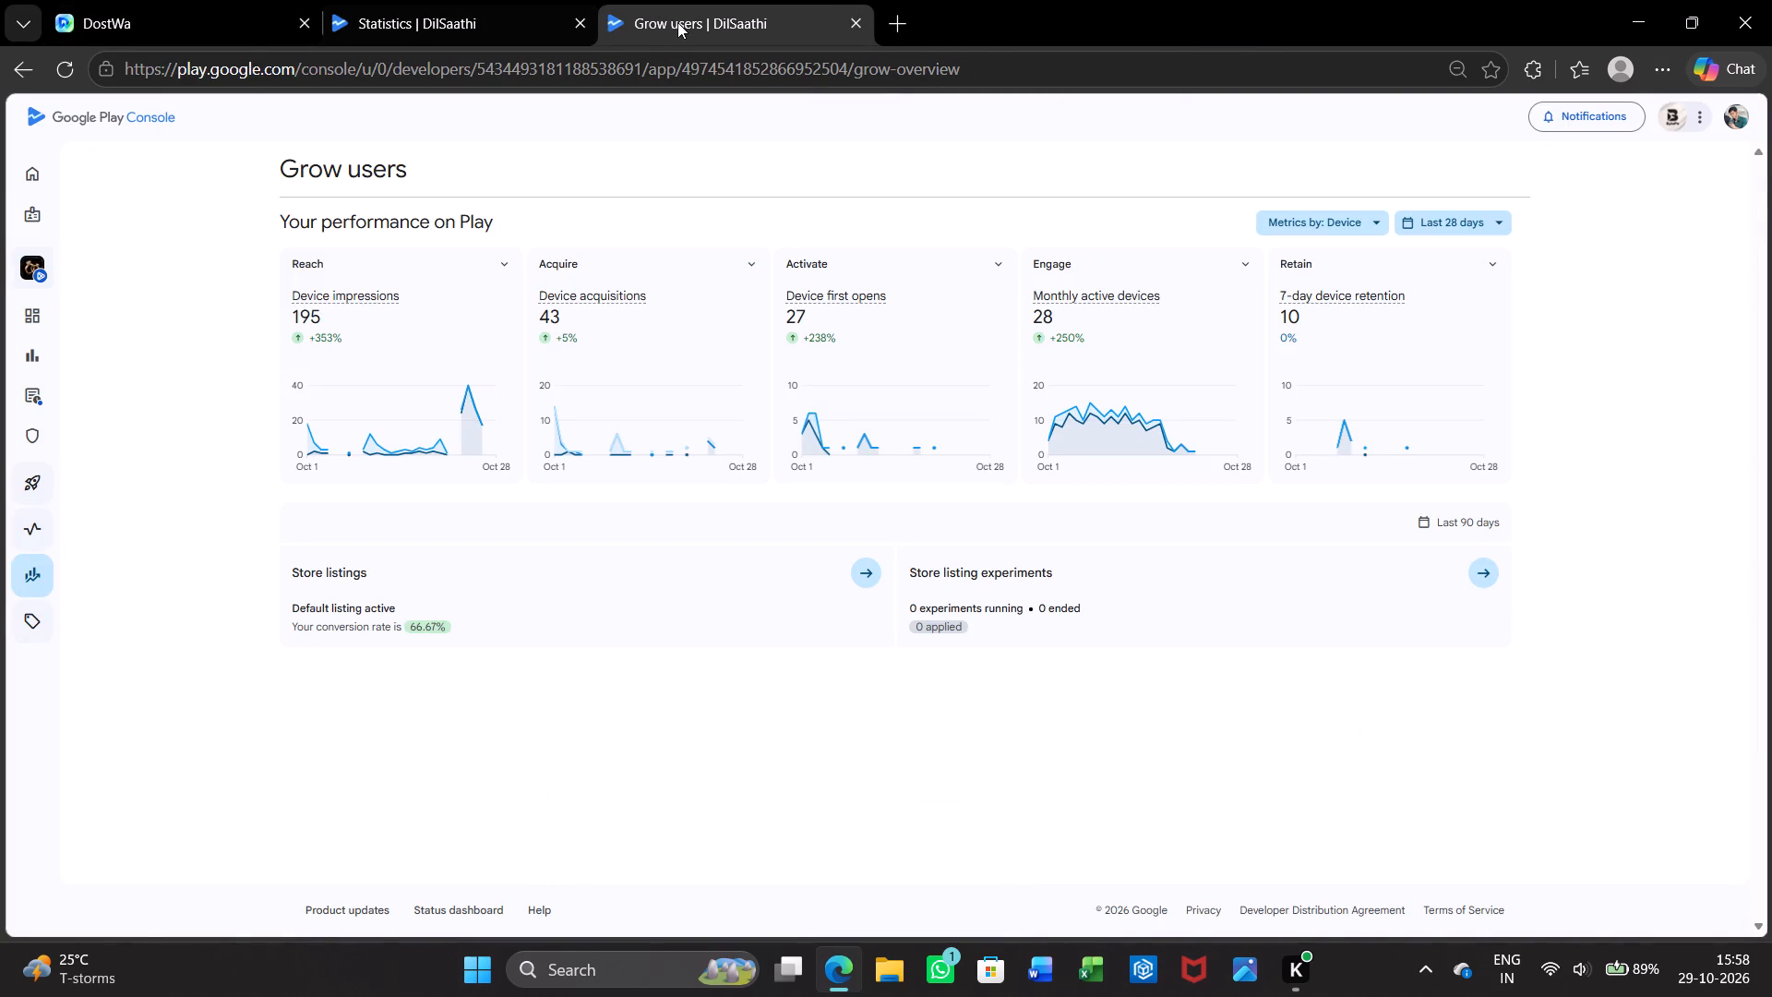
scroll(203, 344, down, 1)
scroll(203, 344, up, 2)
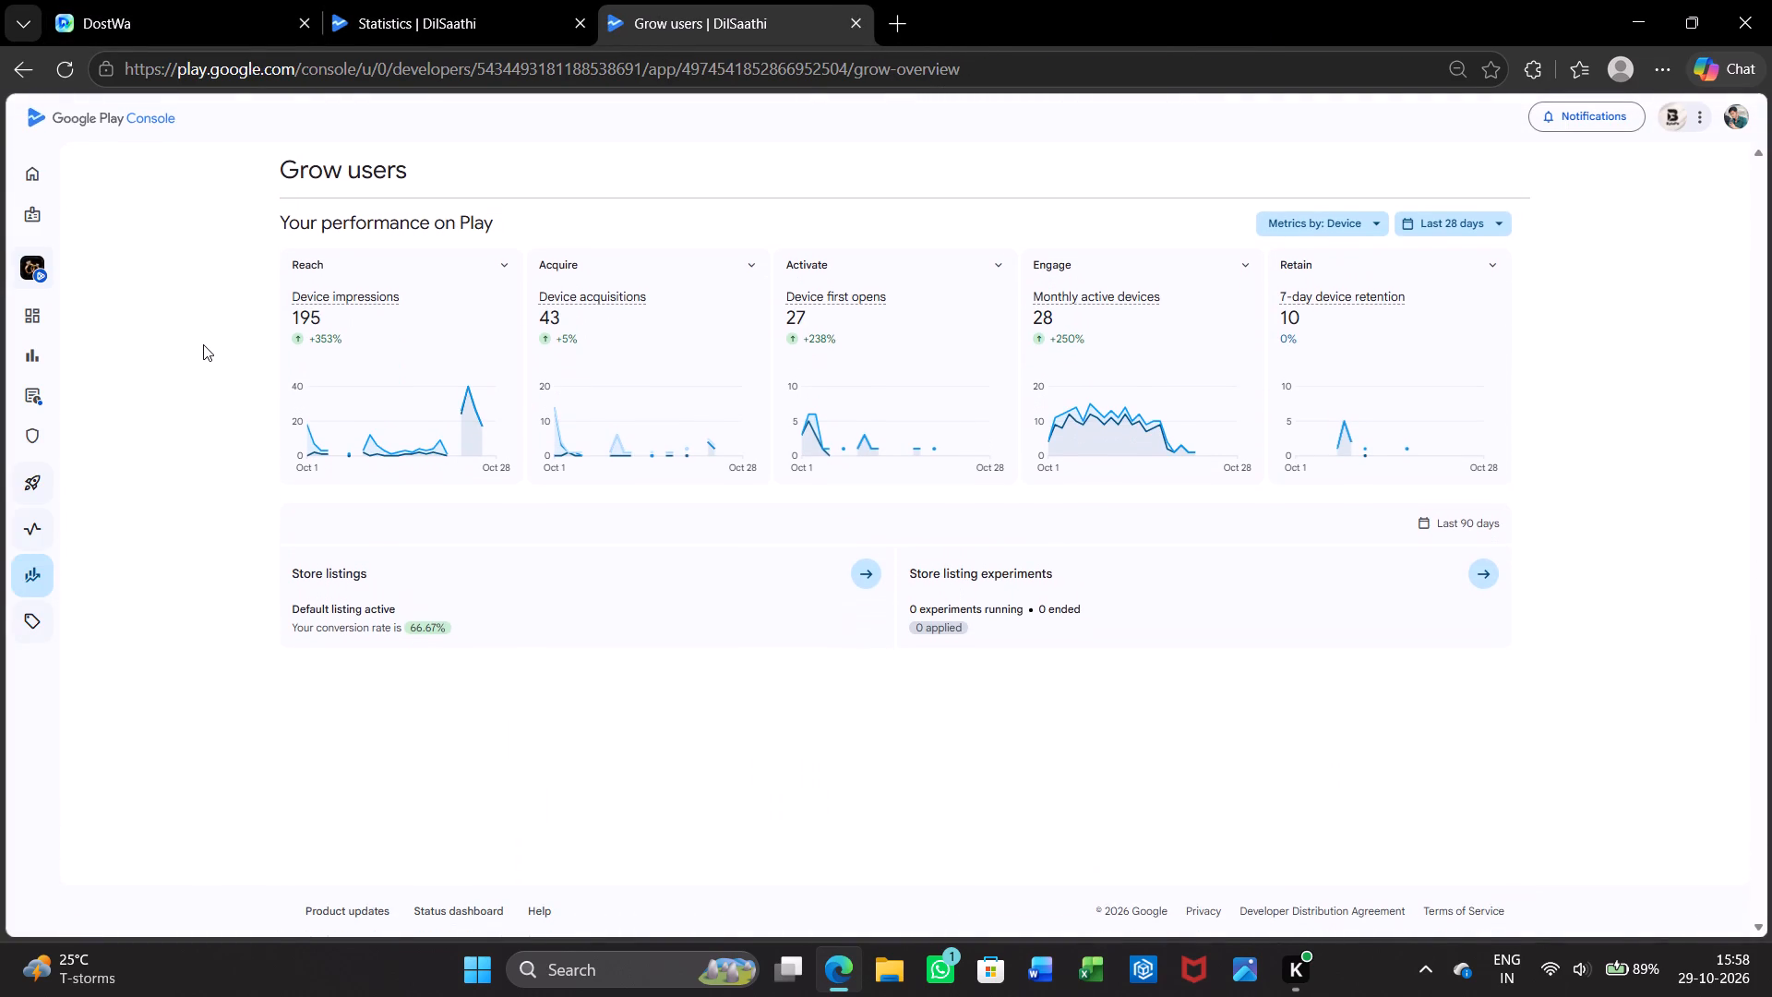
Close the Grow users tab and examine DilSaathi's installed audience statistics by country, including the time series, change analysis and data table.
click(855, 19)
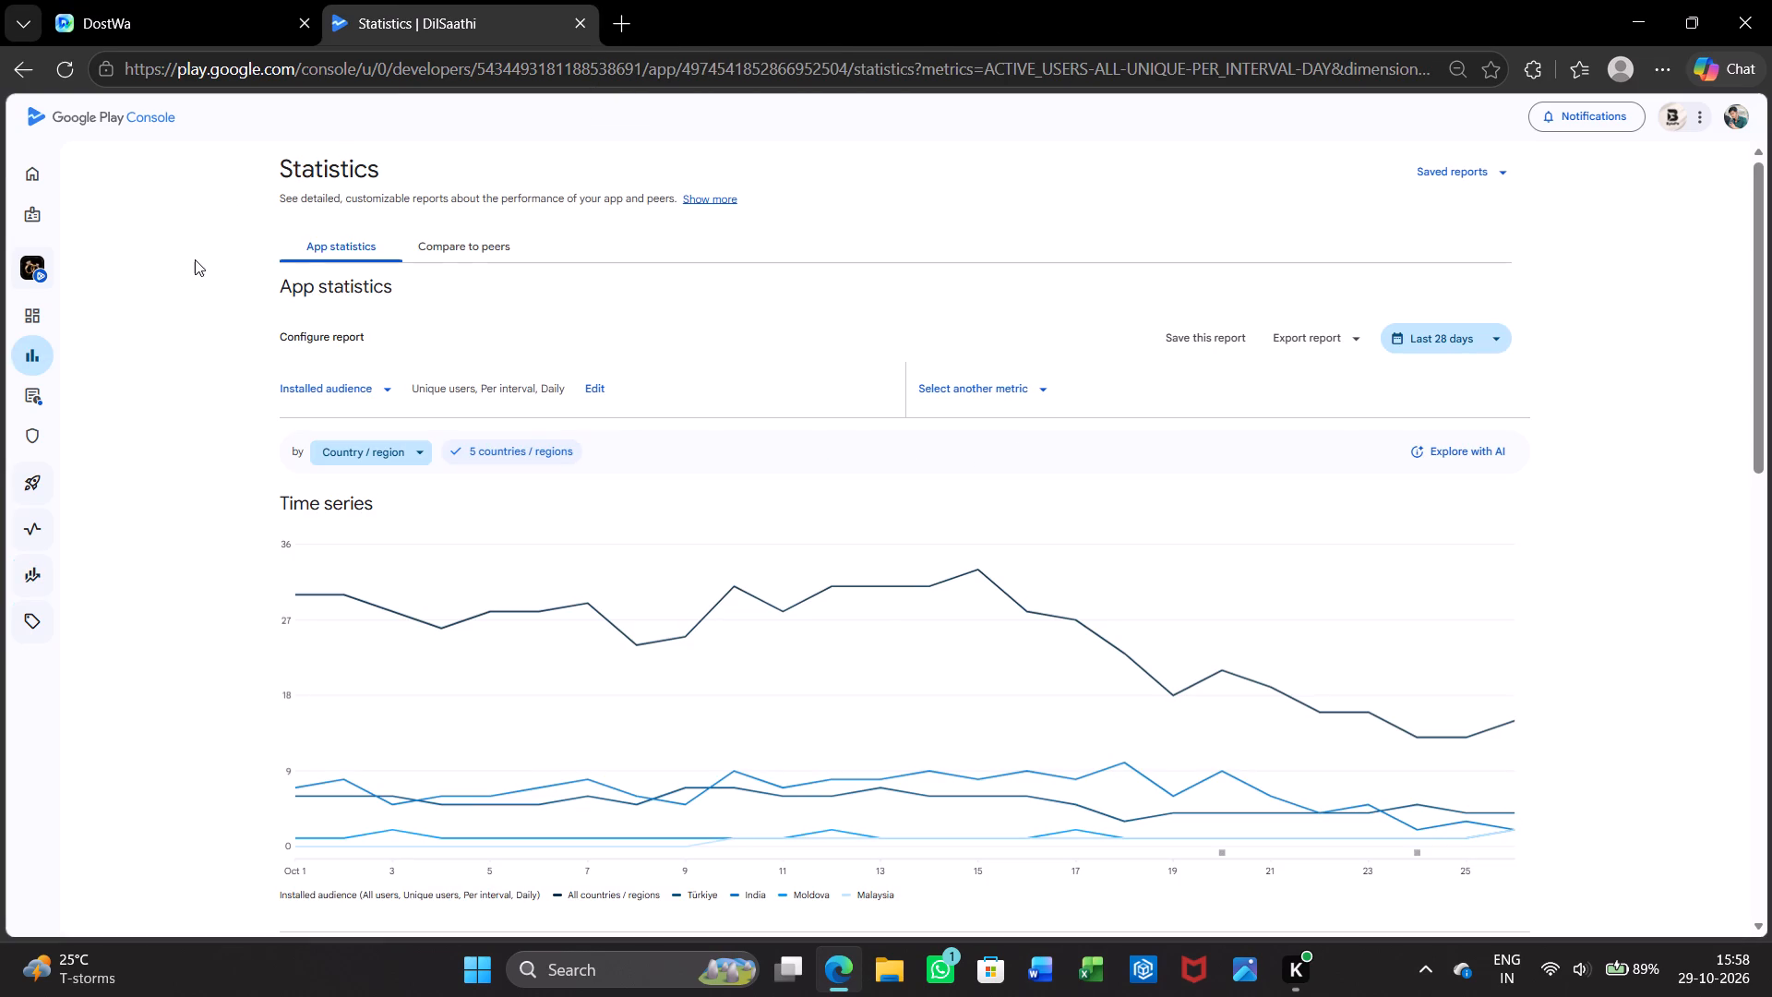
click(195, 259)
scroll(195, 259, down, 2)
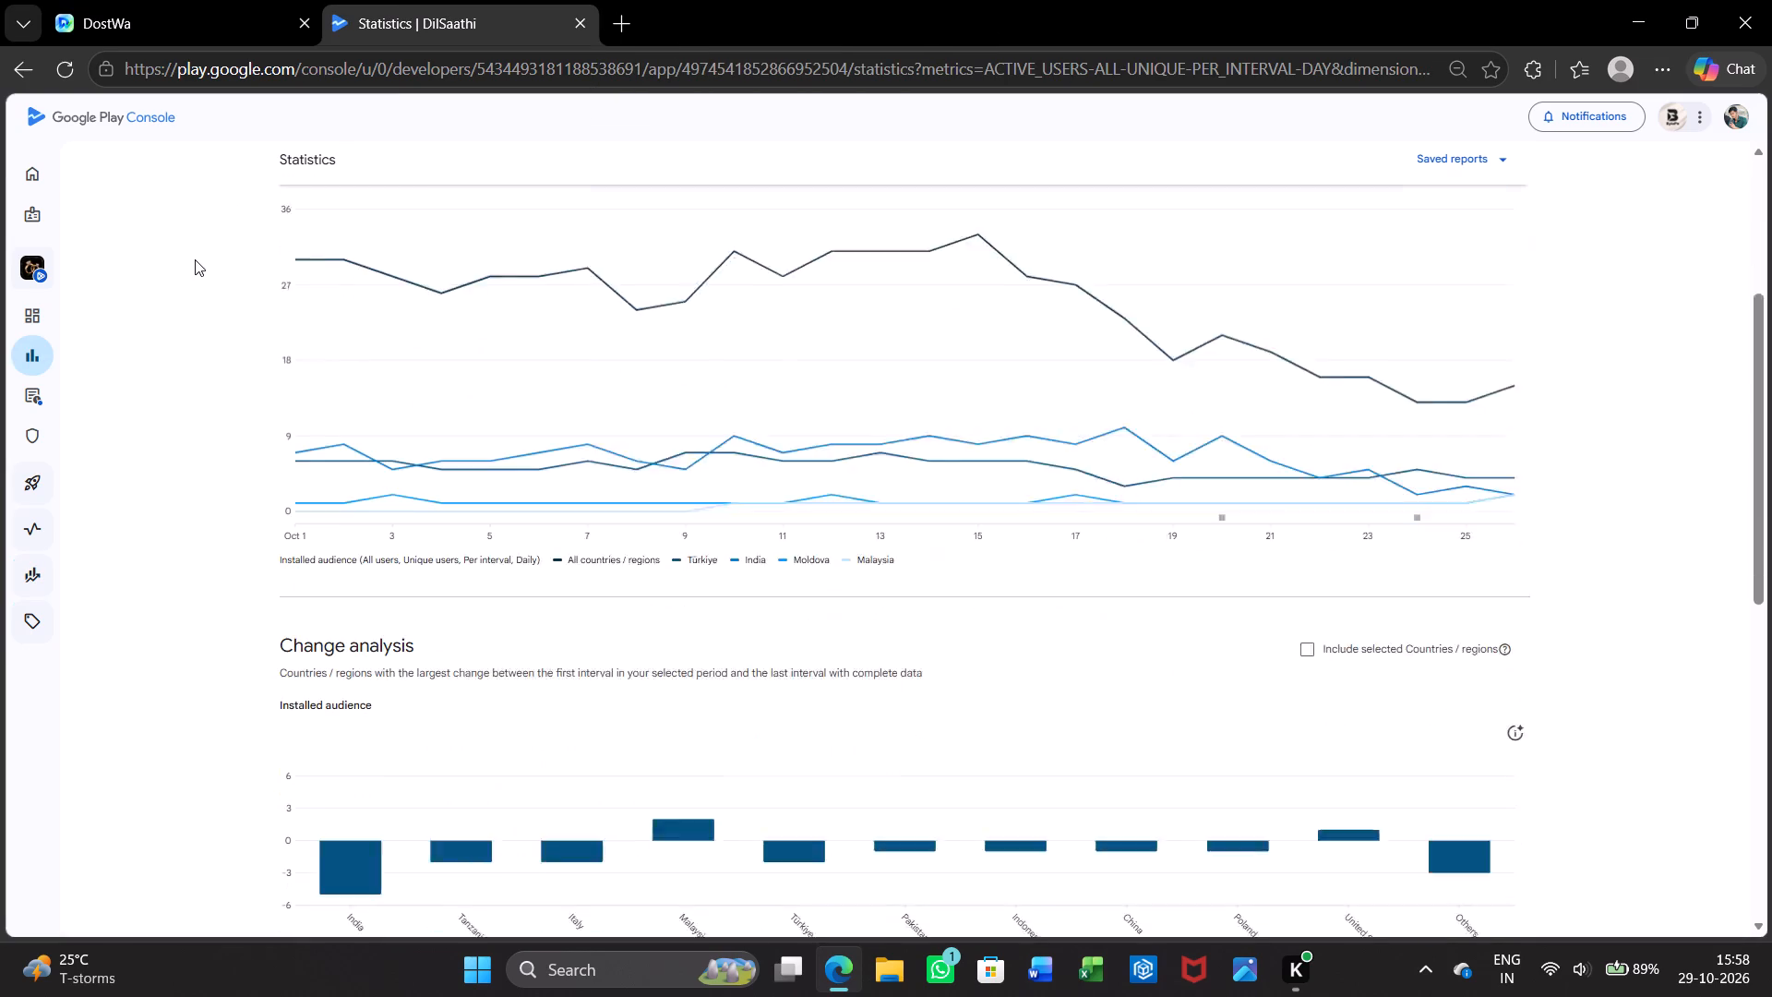
scroll(195, 259, down, 1)
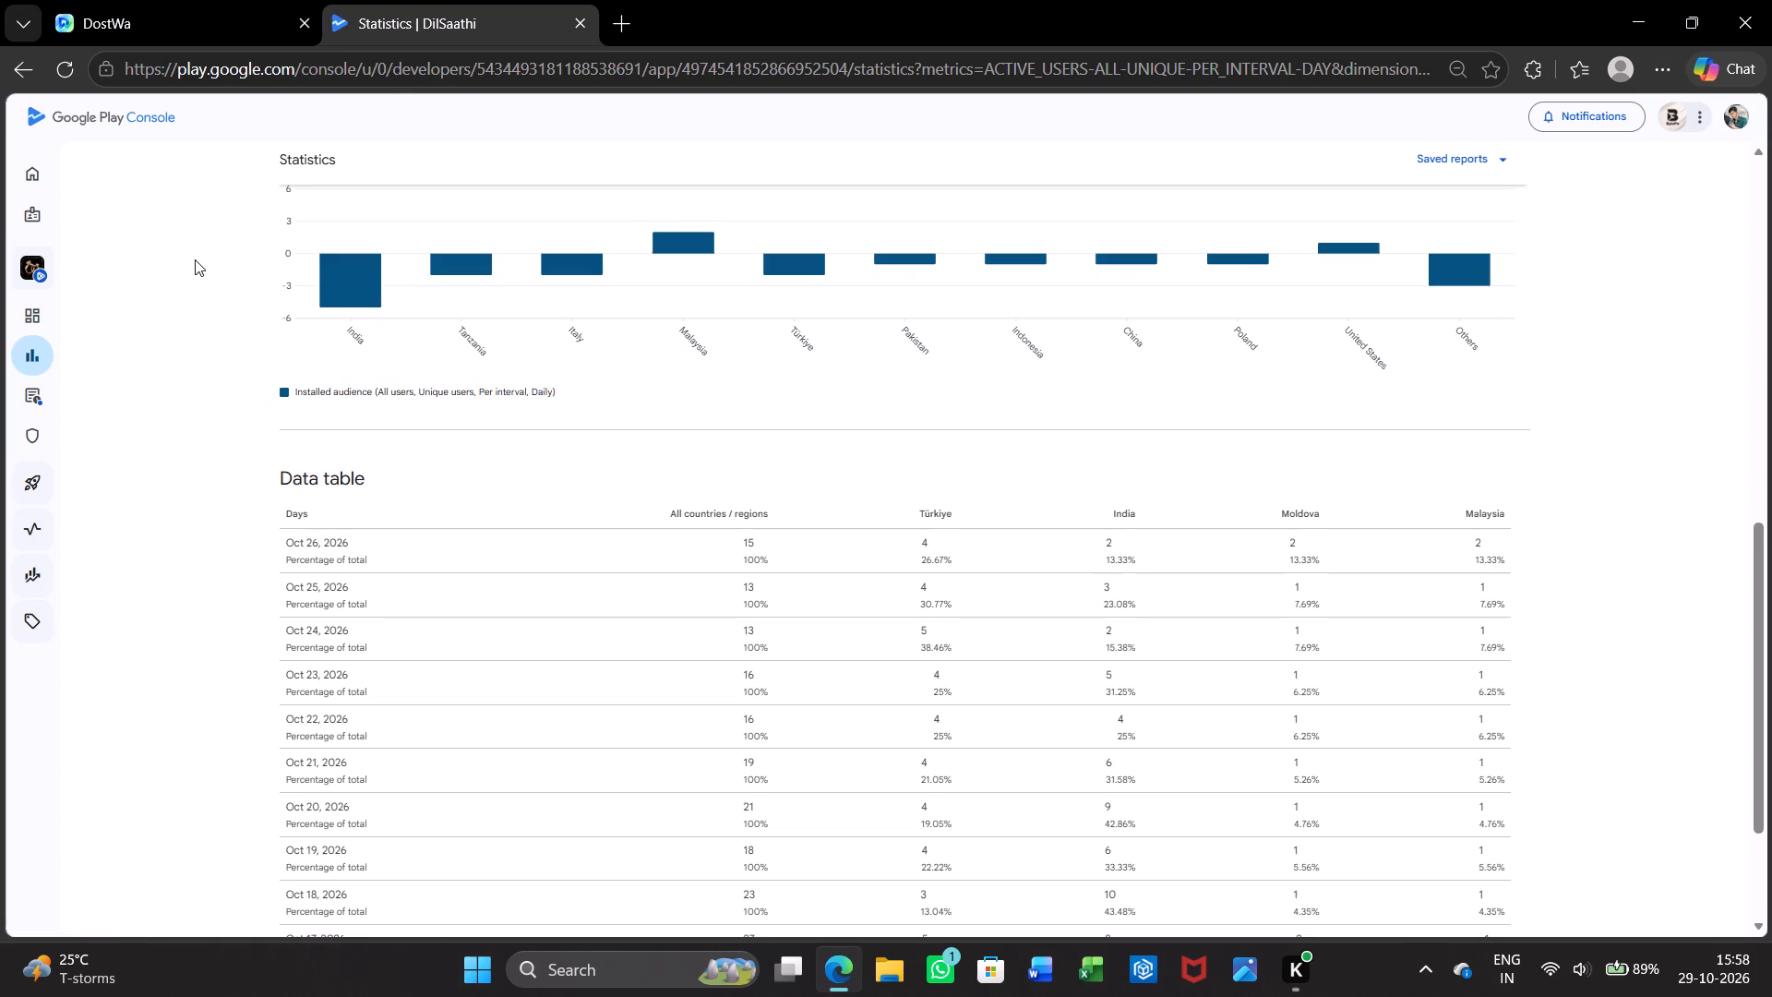
scroll(195, 259, down, 2)
scroll(195, 259, up, 3)
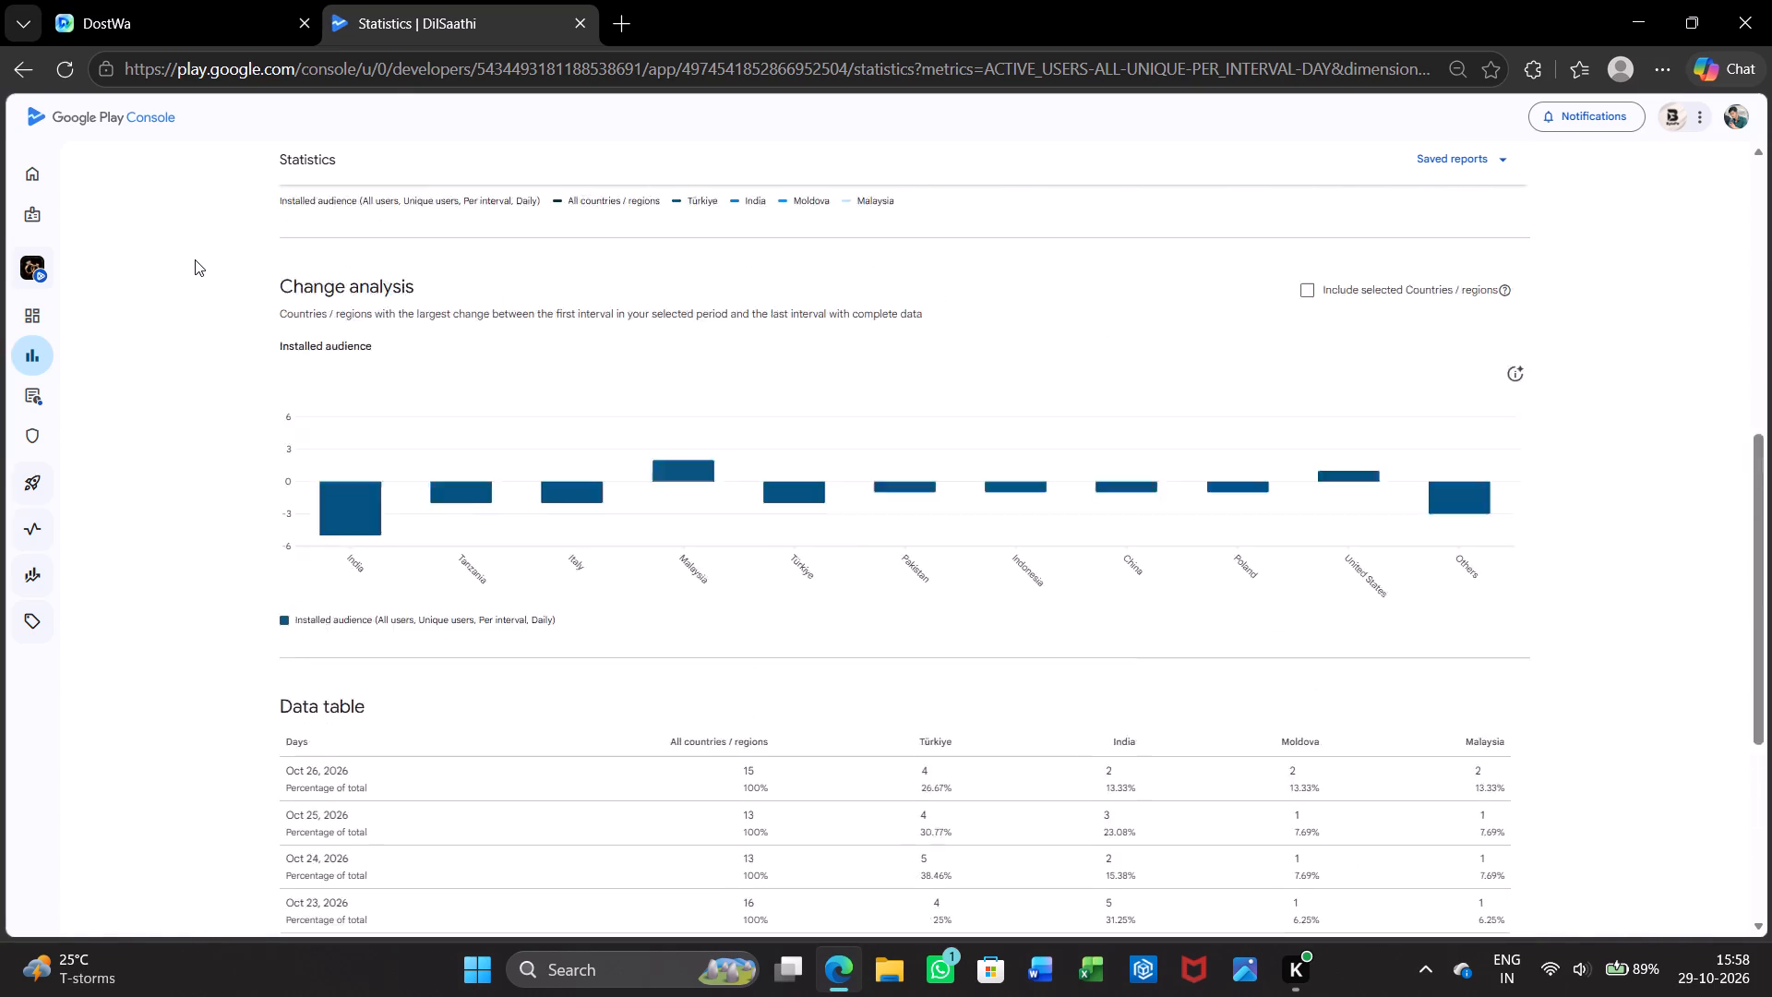
Open AdMob in a new tab and bring up the settings of Arrow Flow's ArrowFlow_Interstitial_Android ad unit.
click(622, 19)
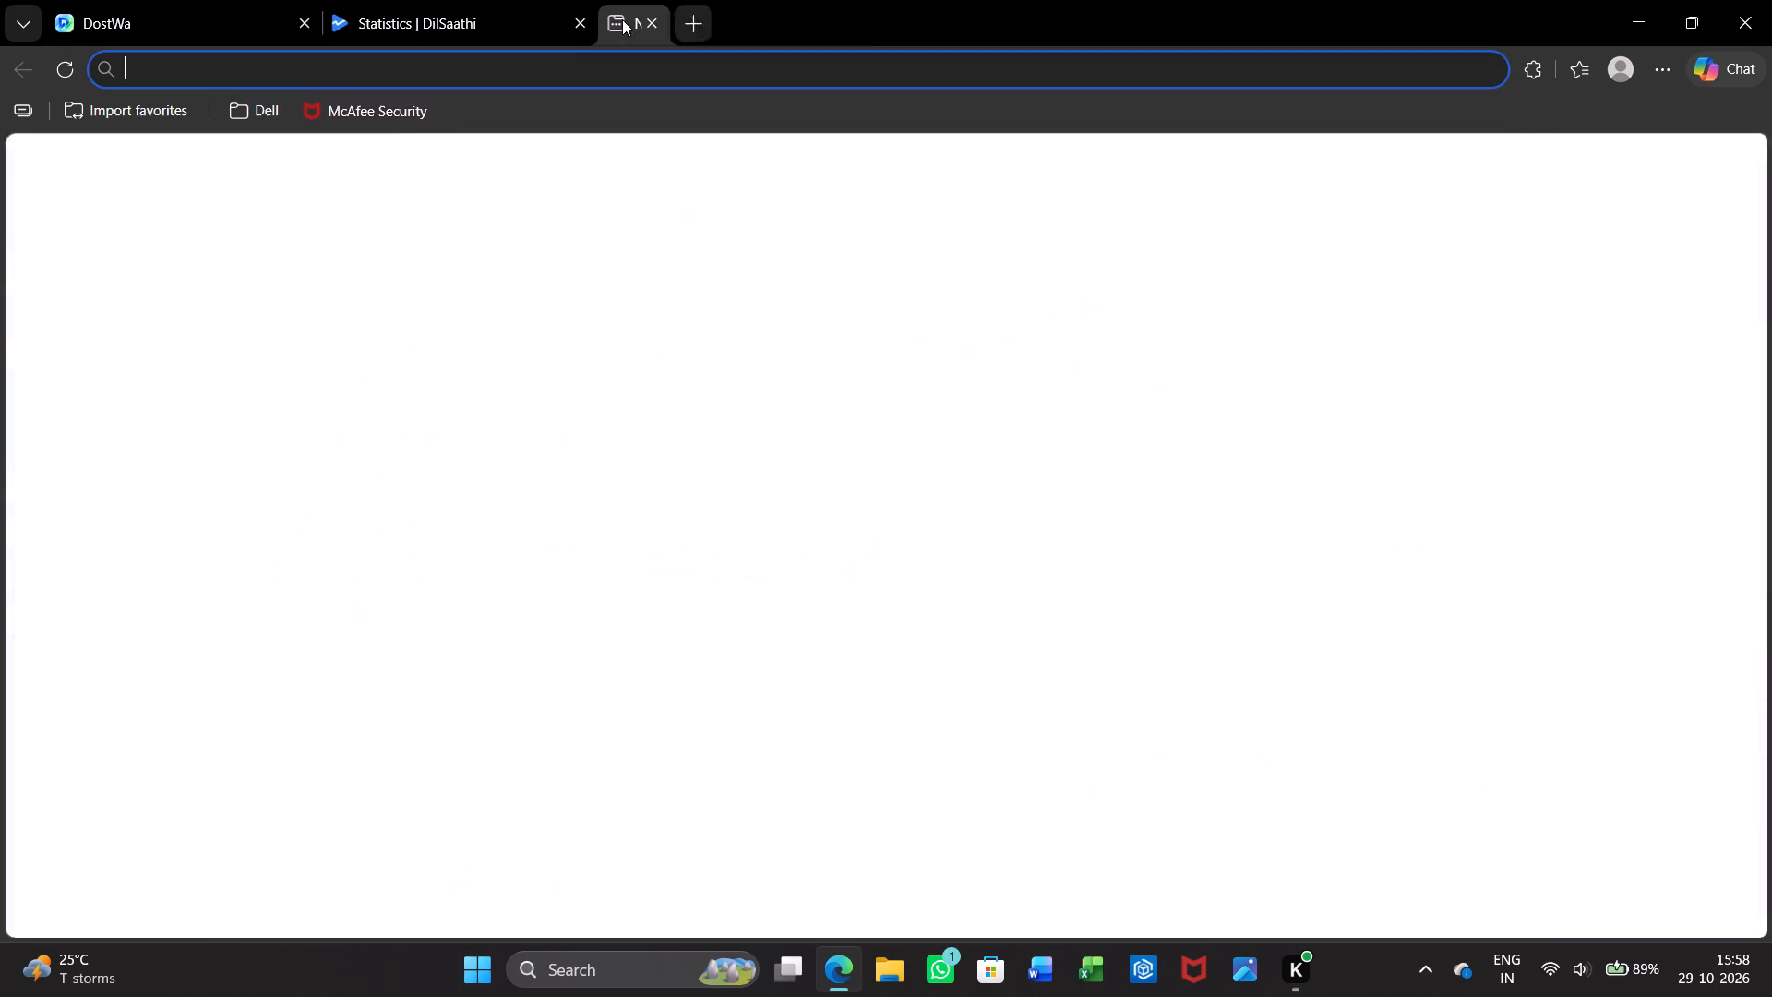
click(1225, 447)
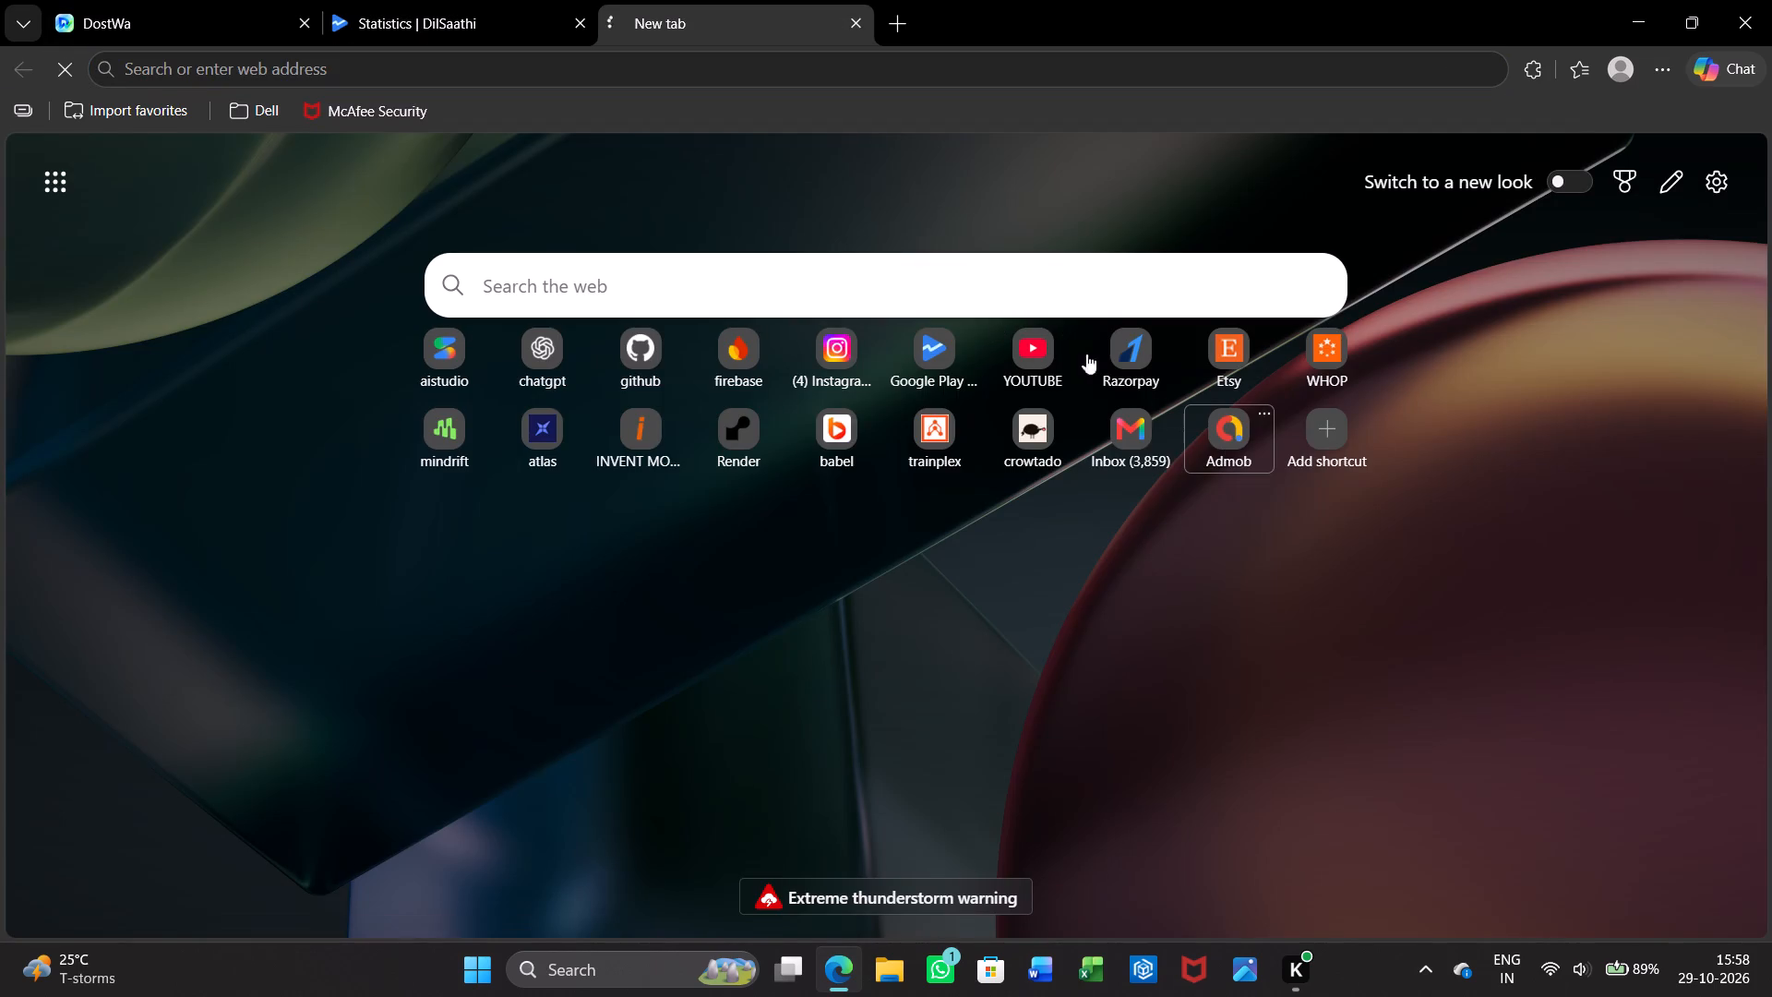
click(462, 11)
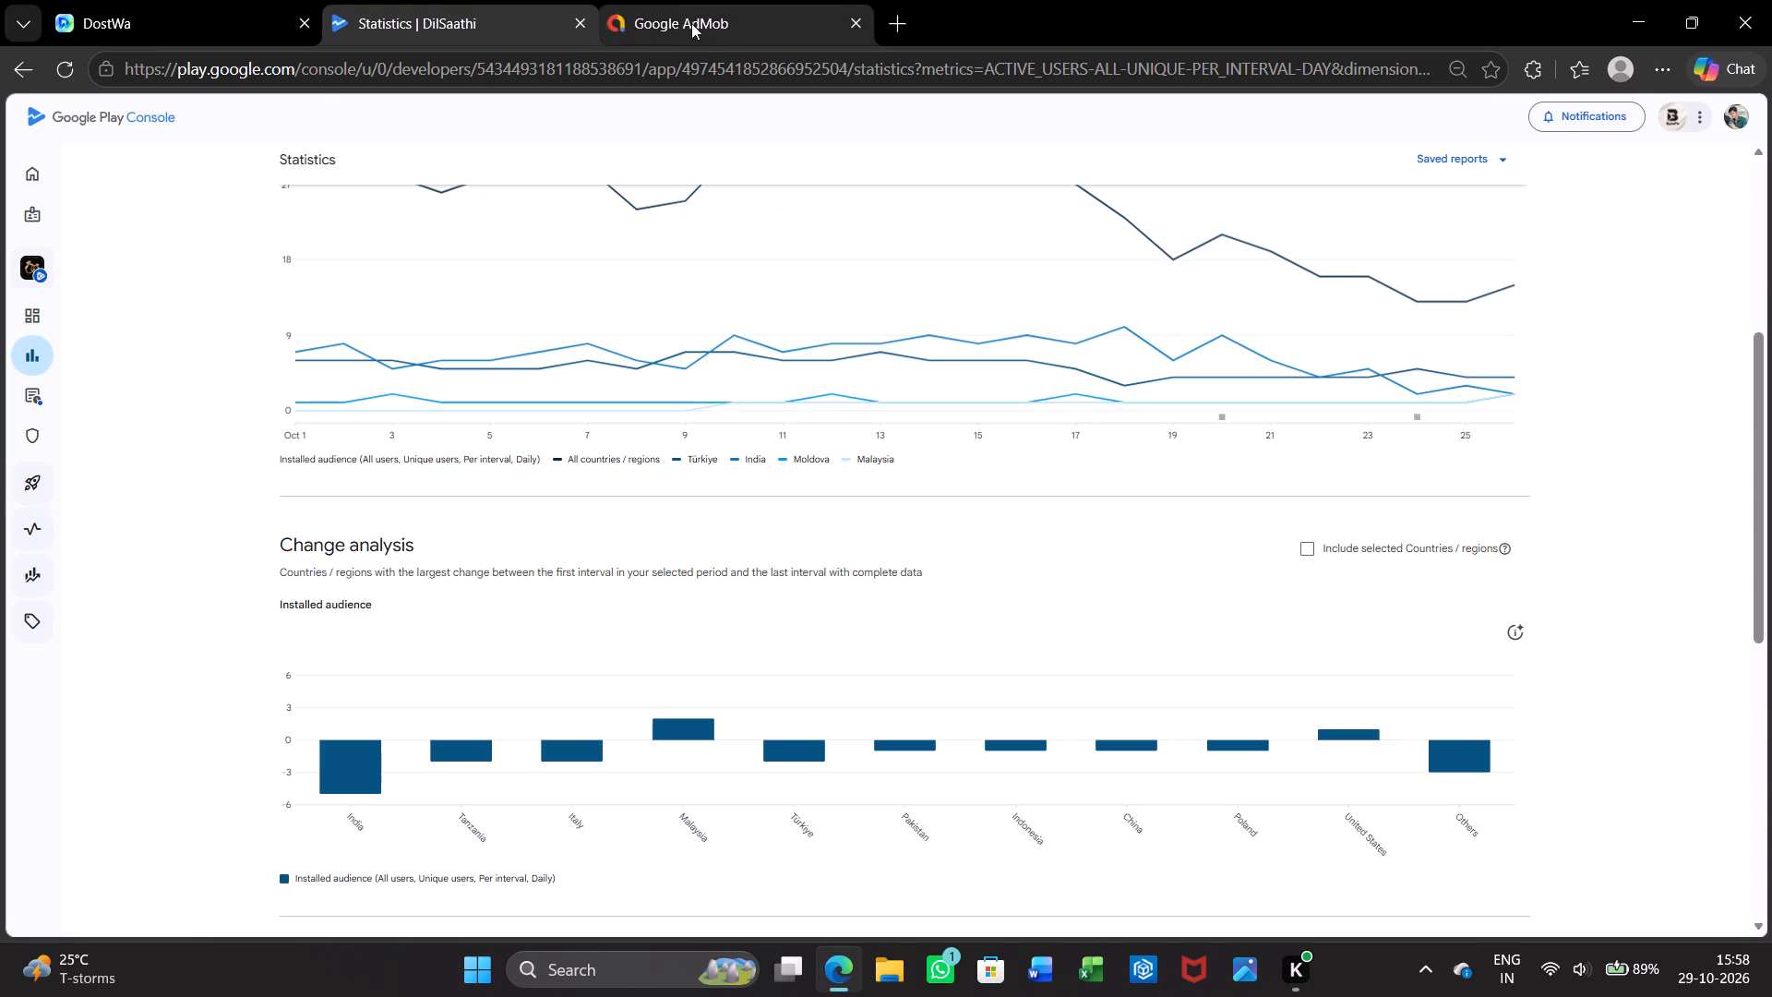
click(700, 39)
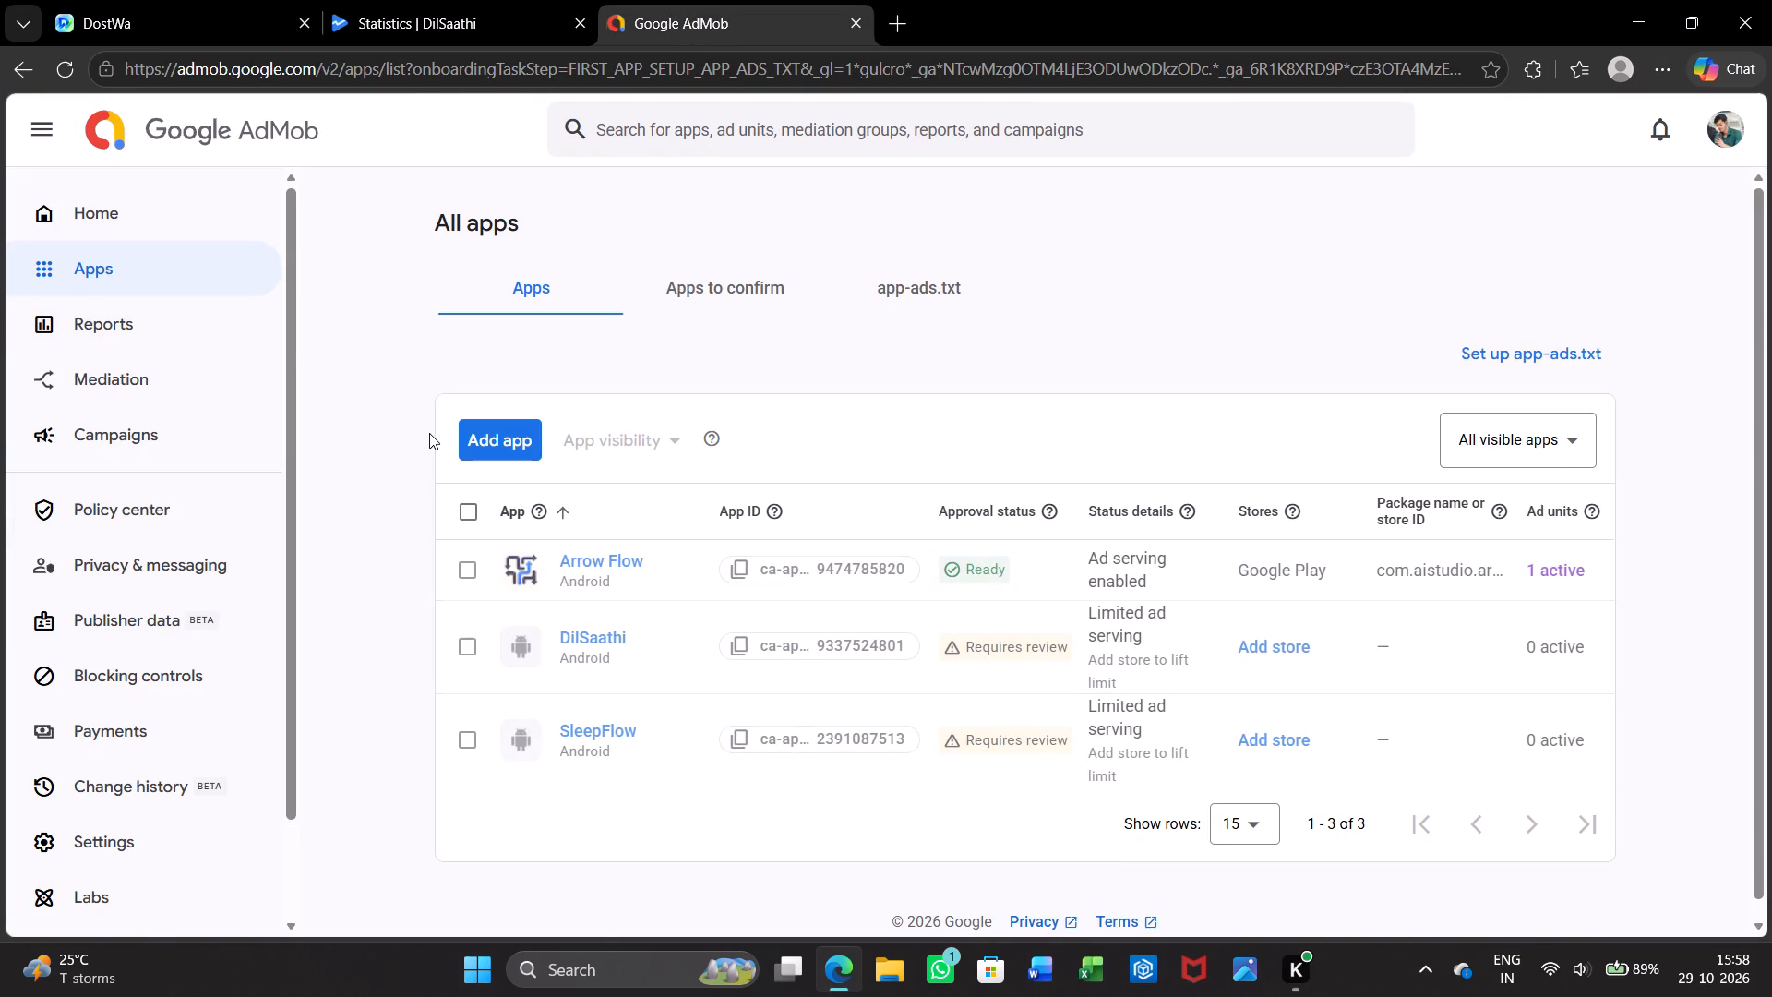
click(582, 560)
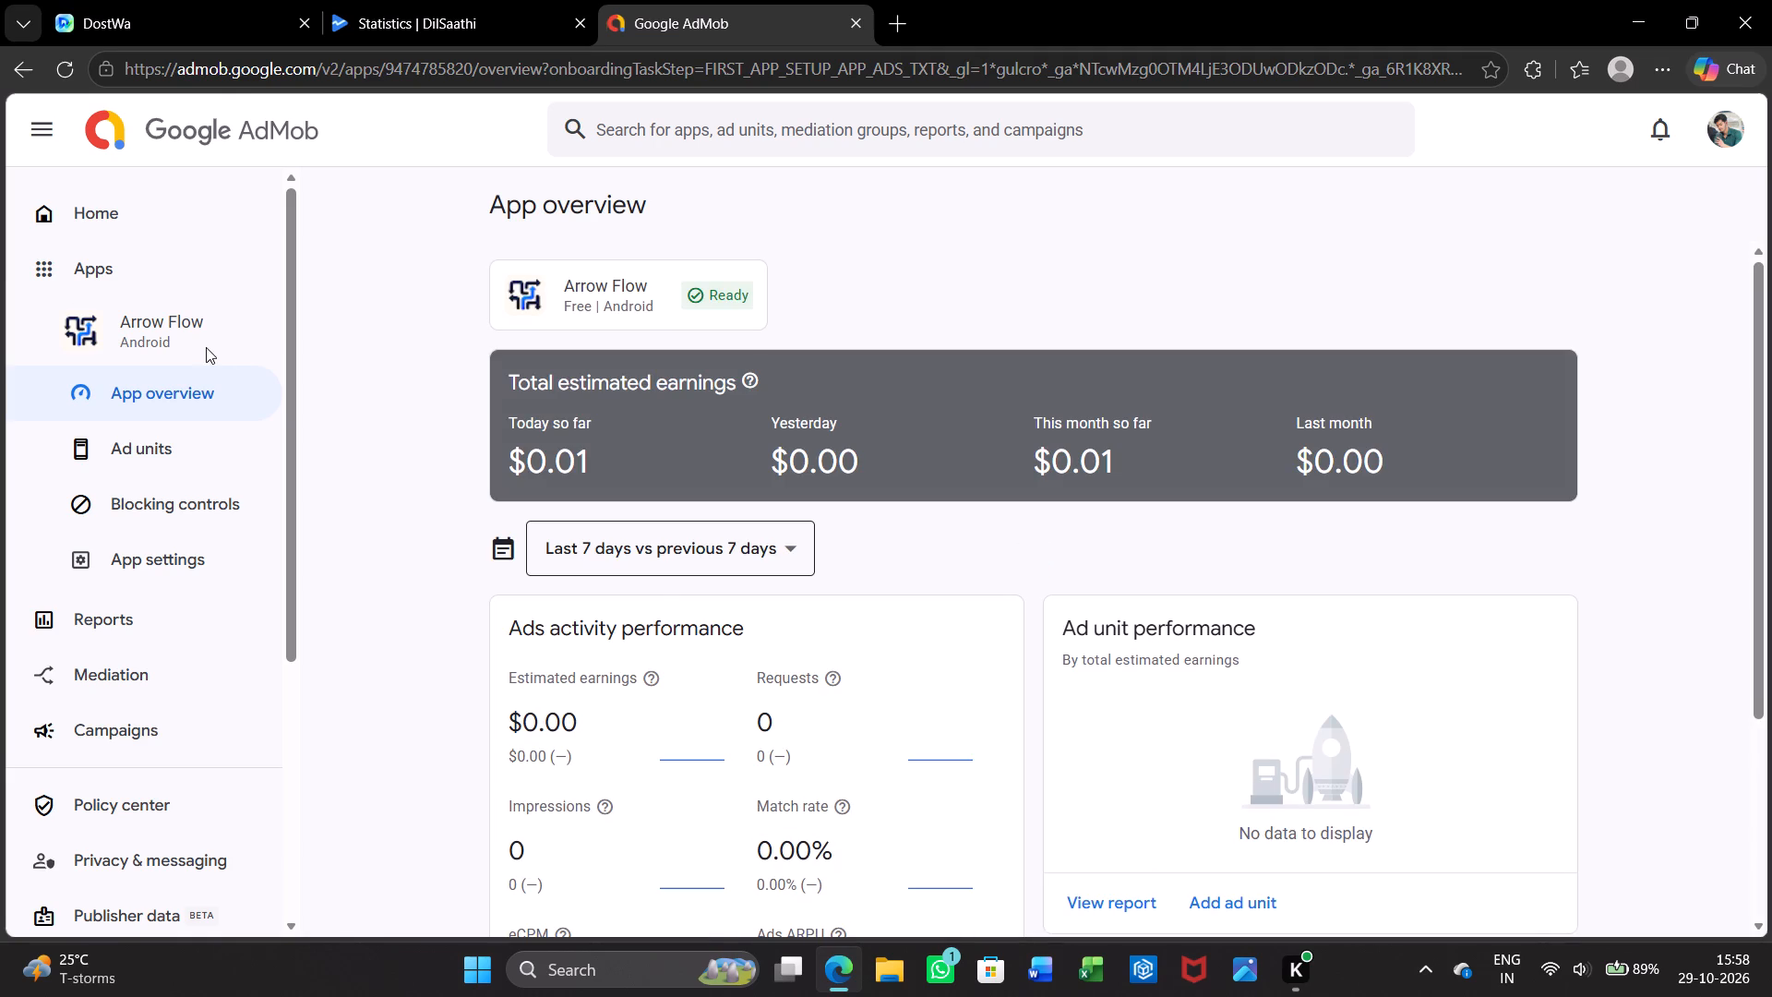
click(516, 297)
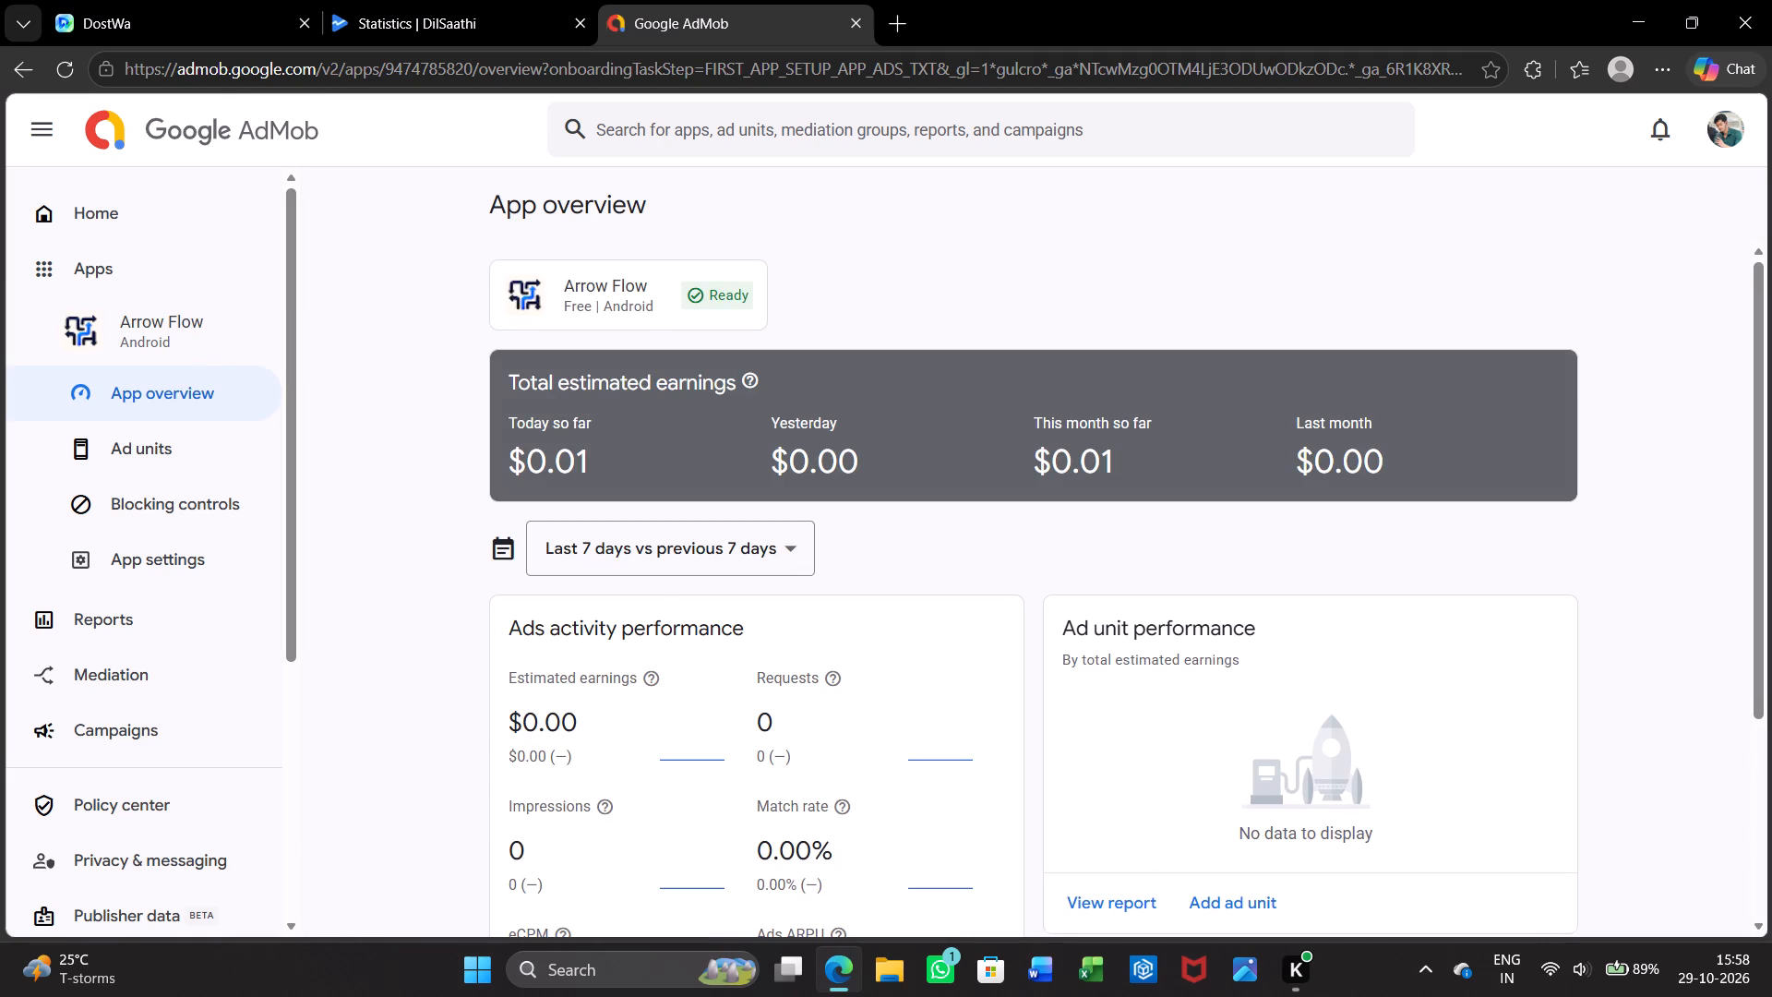
double_click(151, 334)
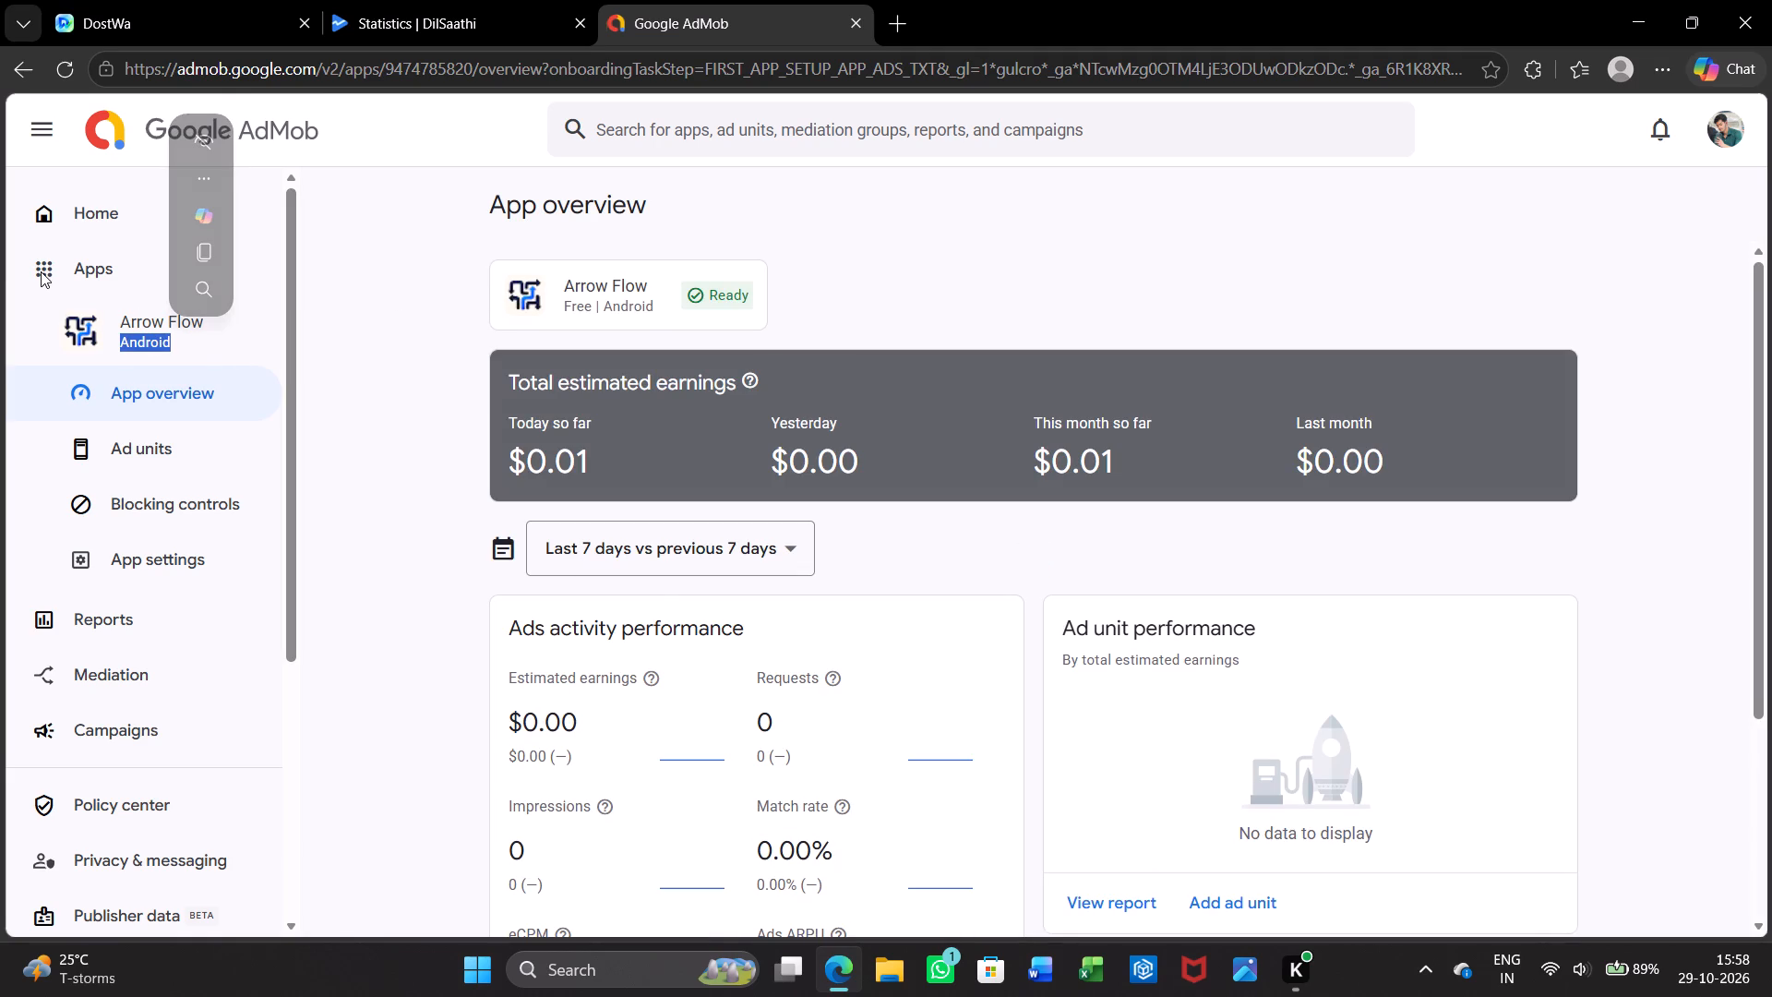
click(155, 444)
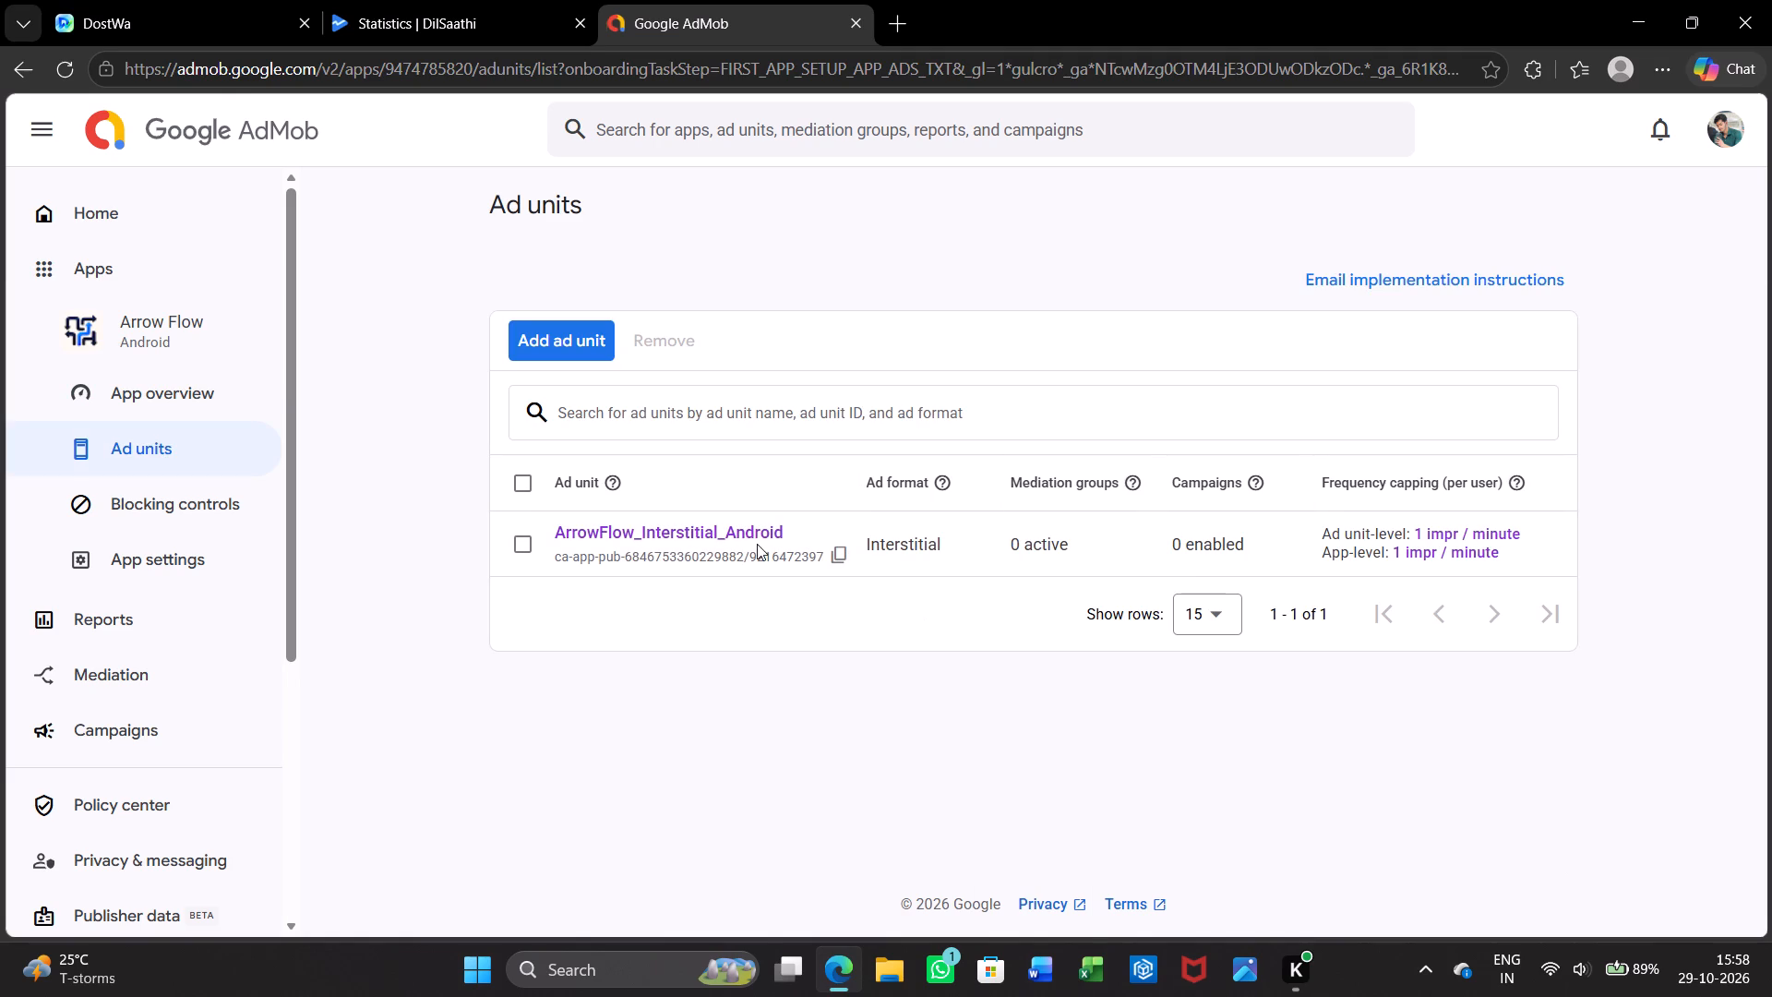
click(741, 531)
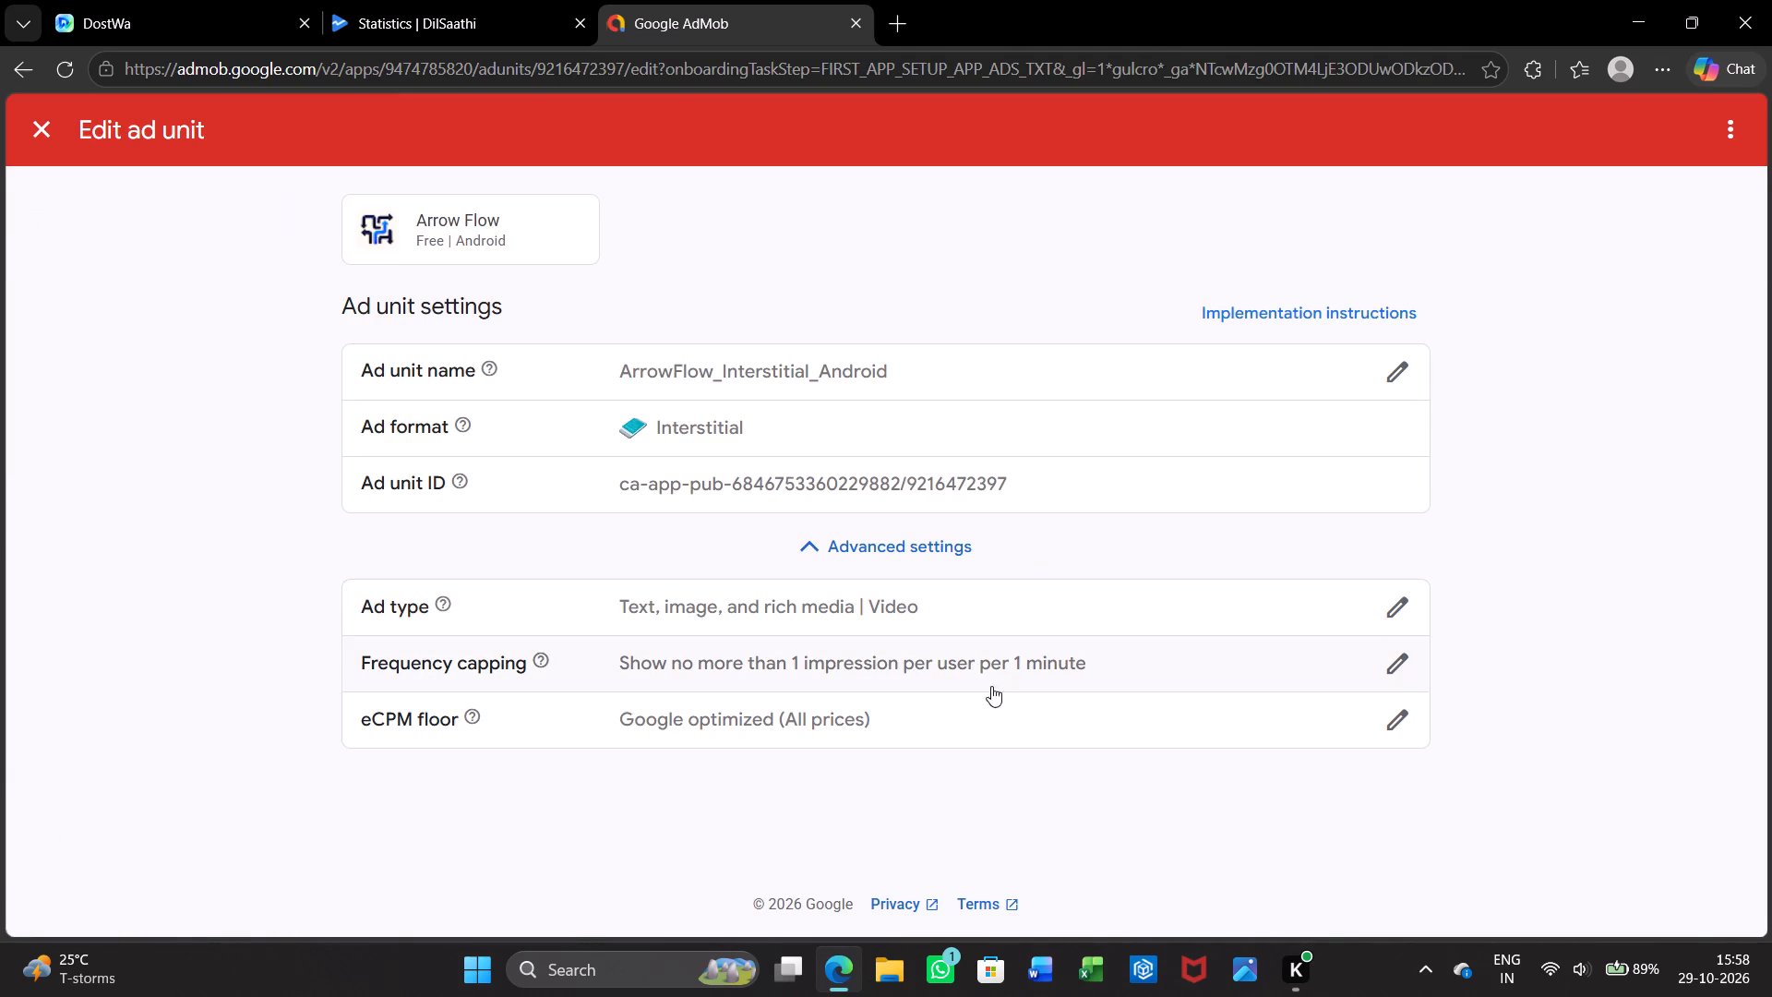
Set the interstitial ad unit's Google optimized eCPM floor to High floor and save the setting.
click(1400, 715)
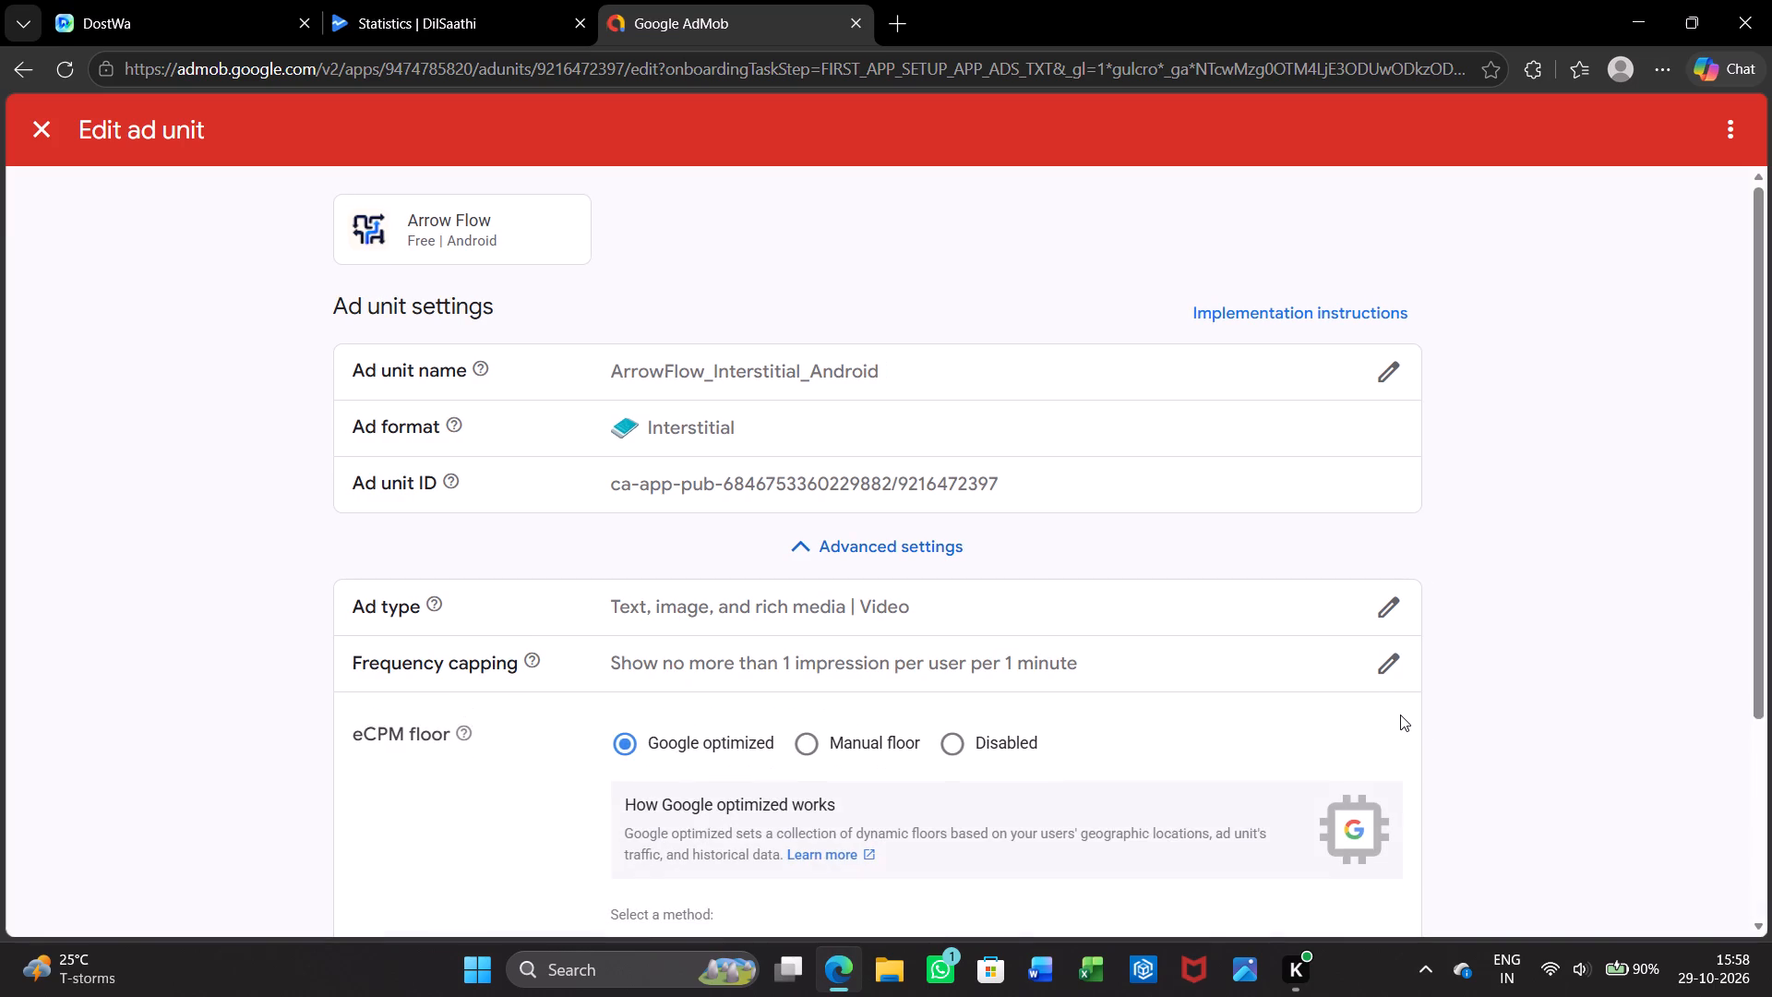
scroll(950, 752, down, 1)
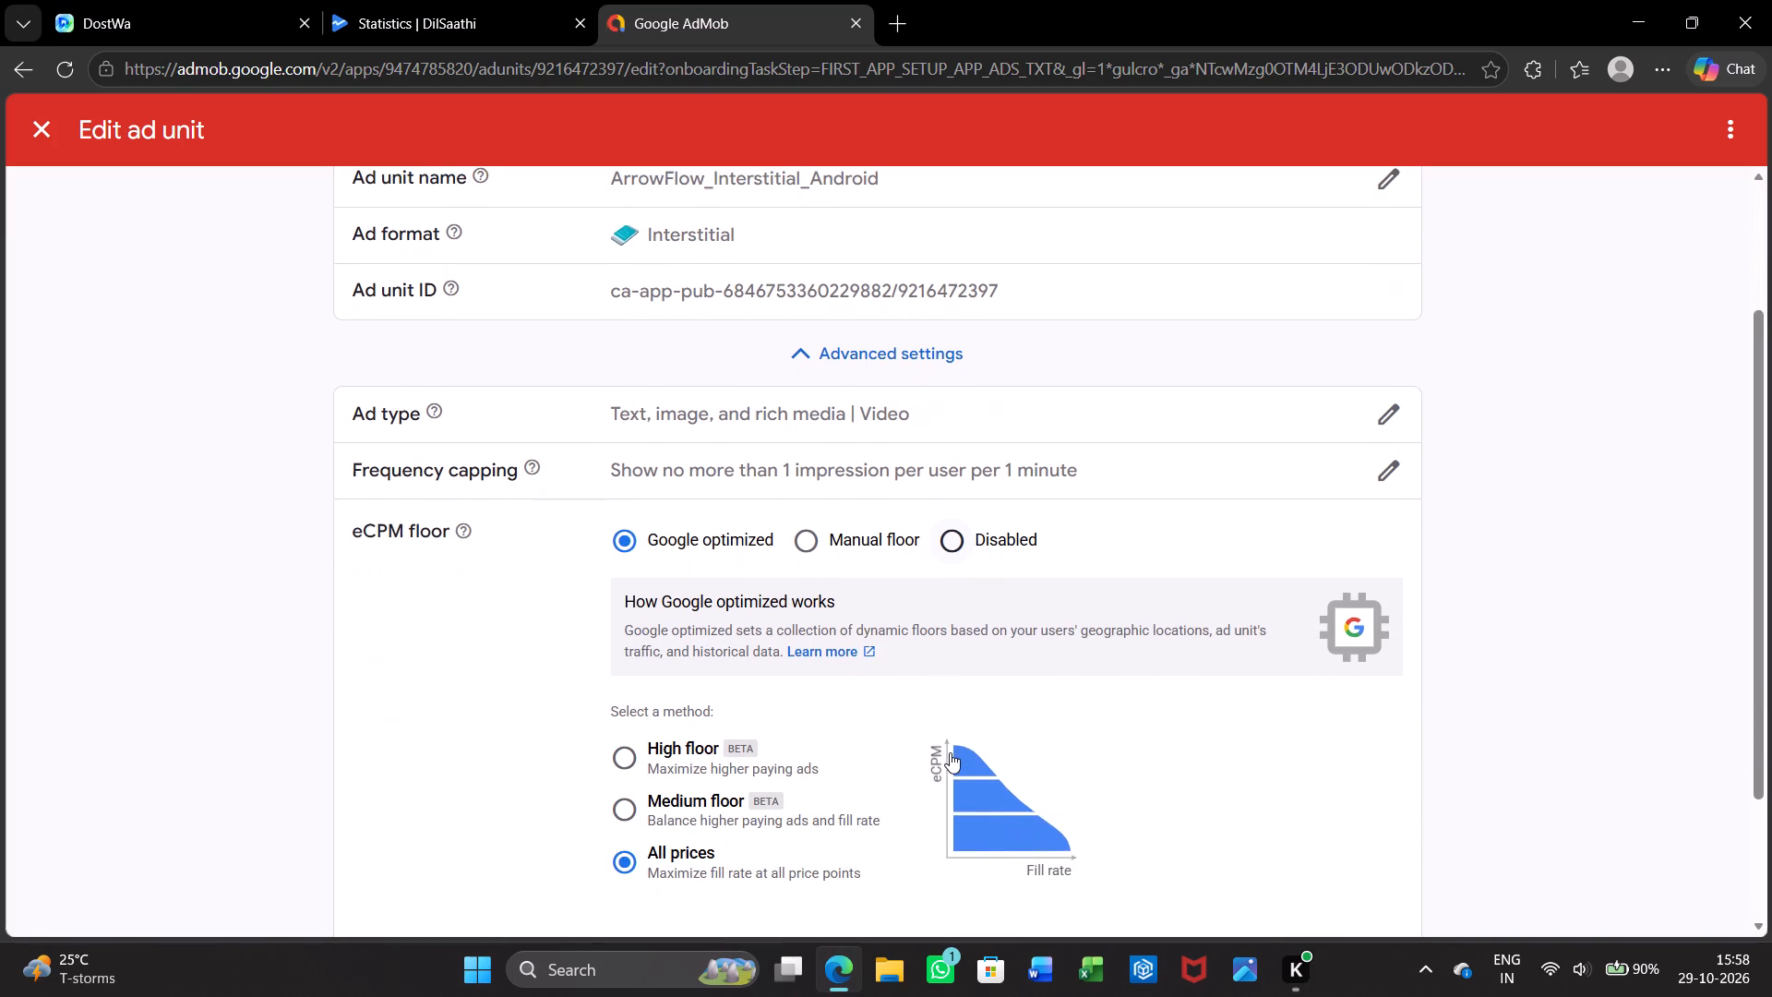
scroll(950, 752, down, 1)
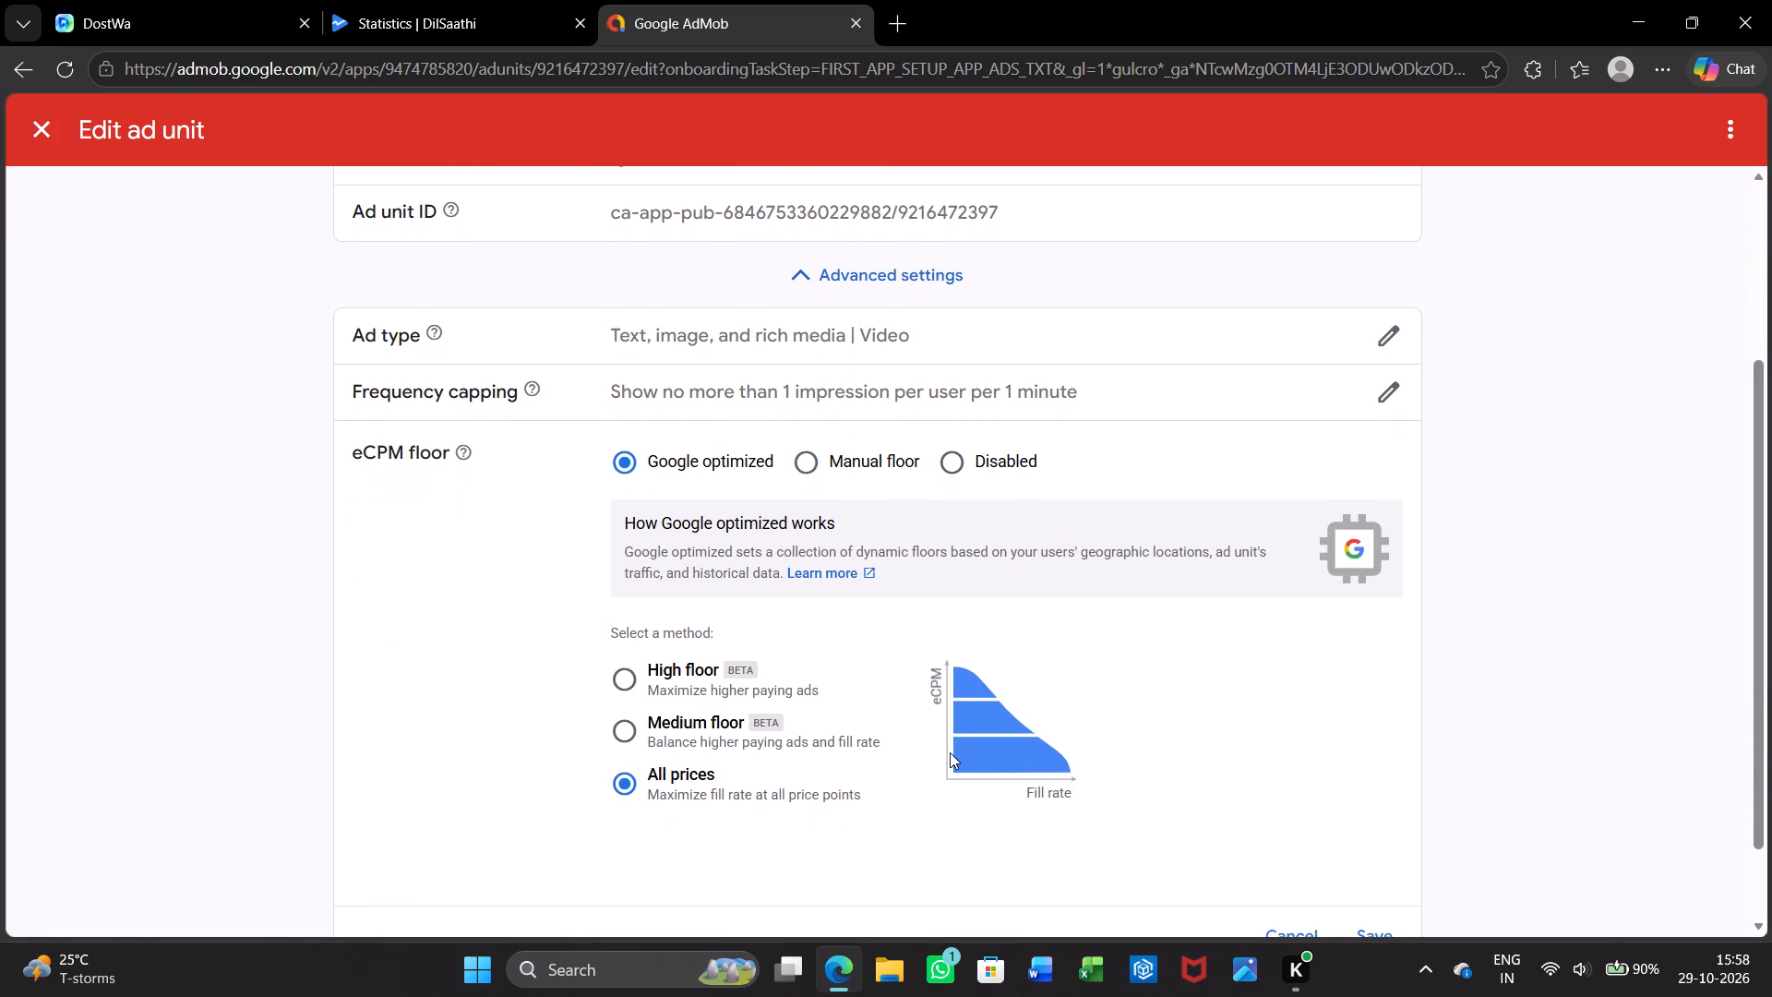
click(624, 675)
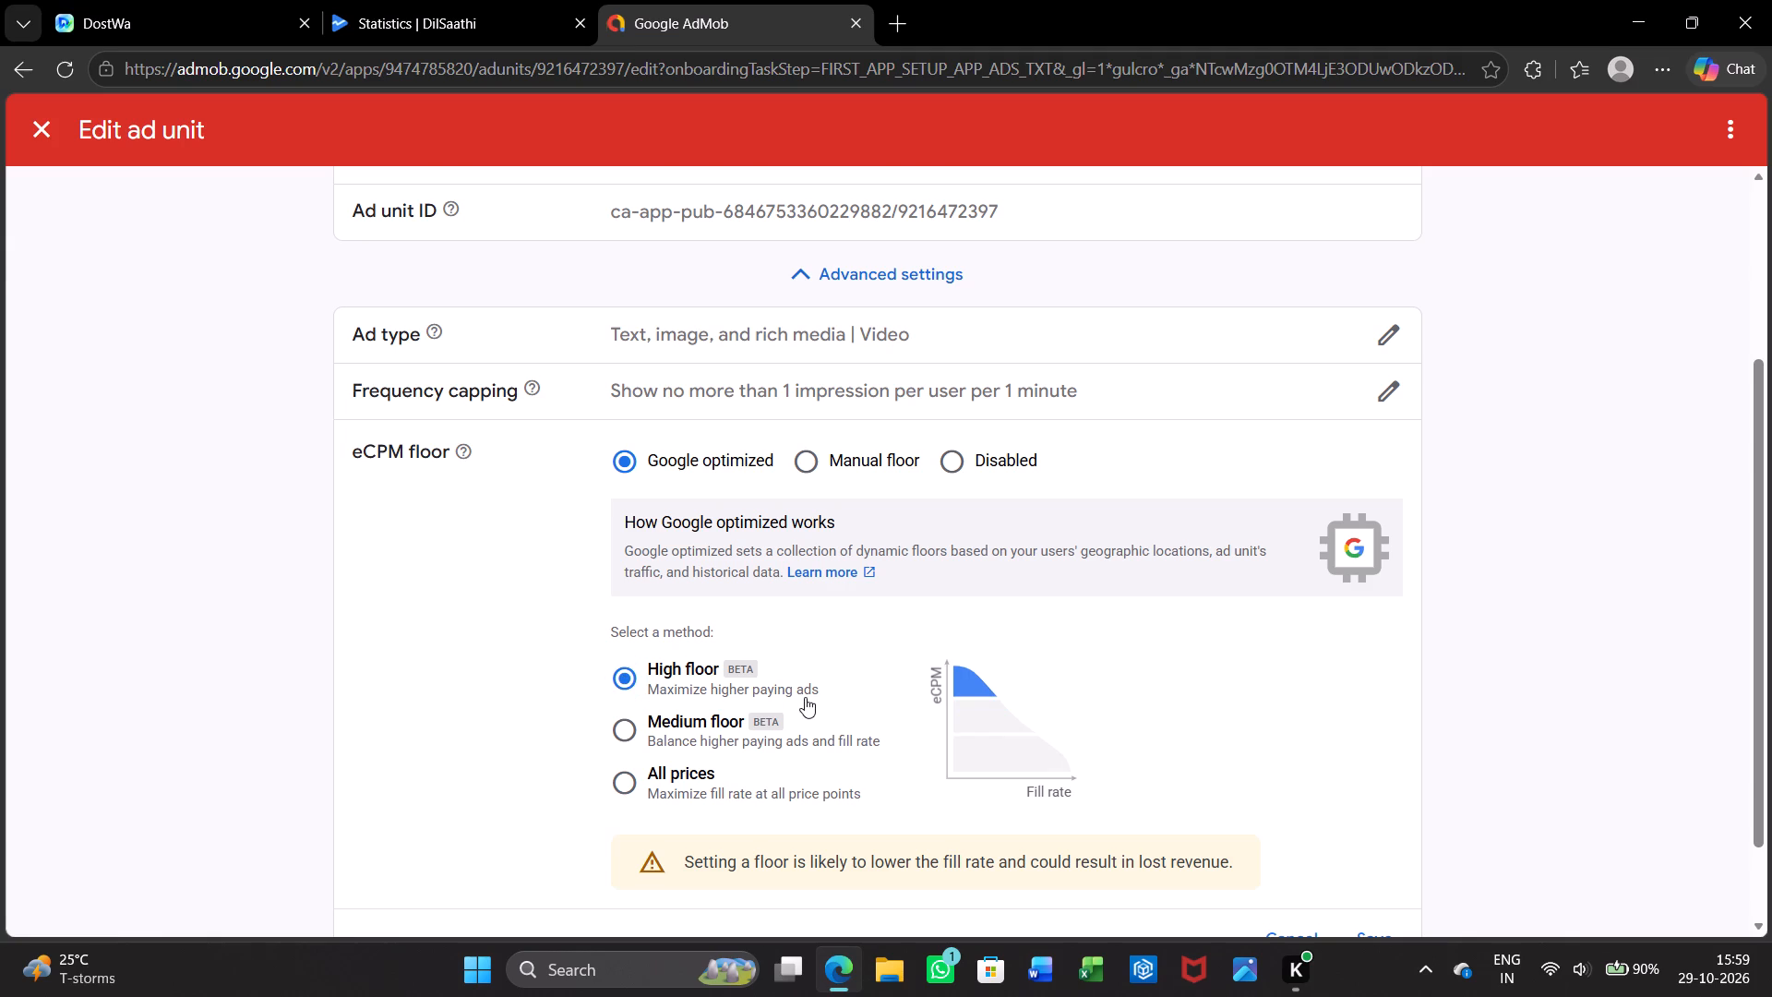
scroll(805, 697, down, 2)
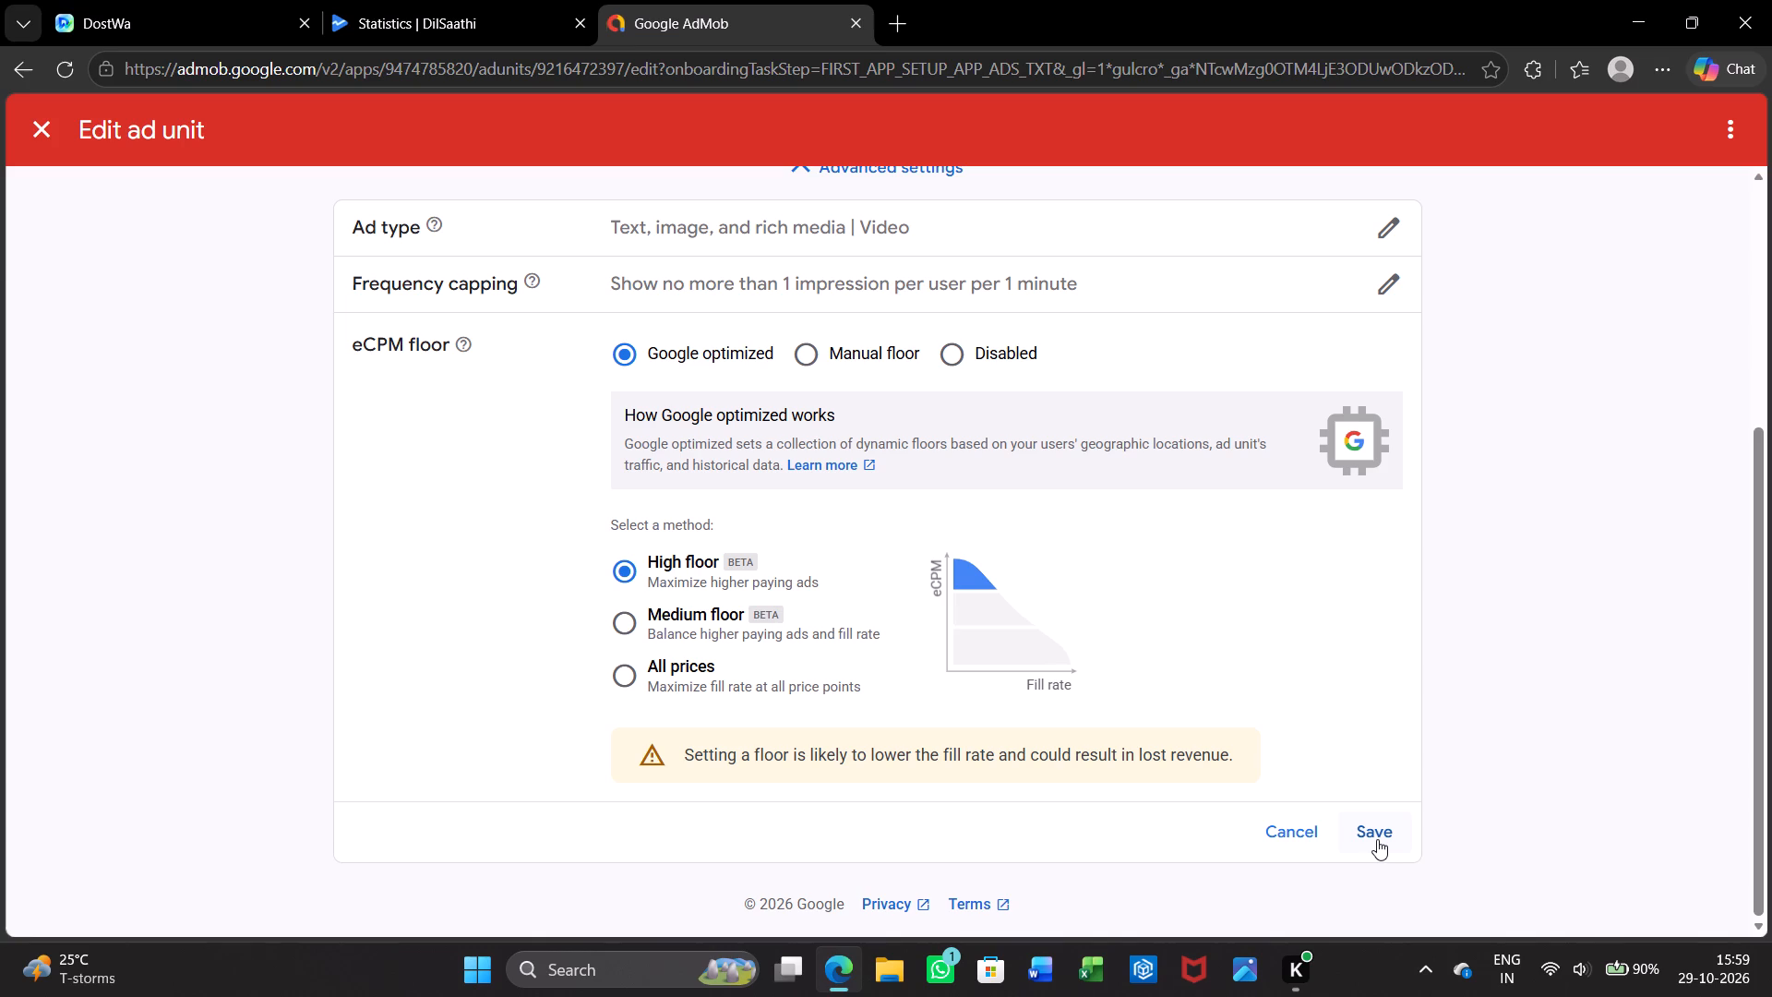
click(1377, 839)
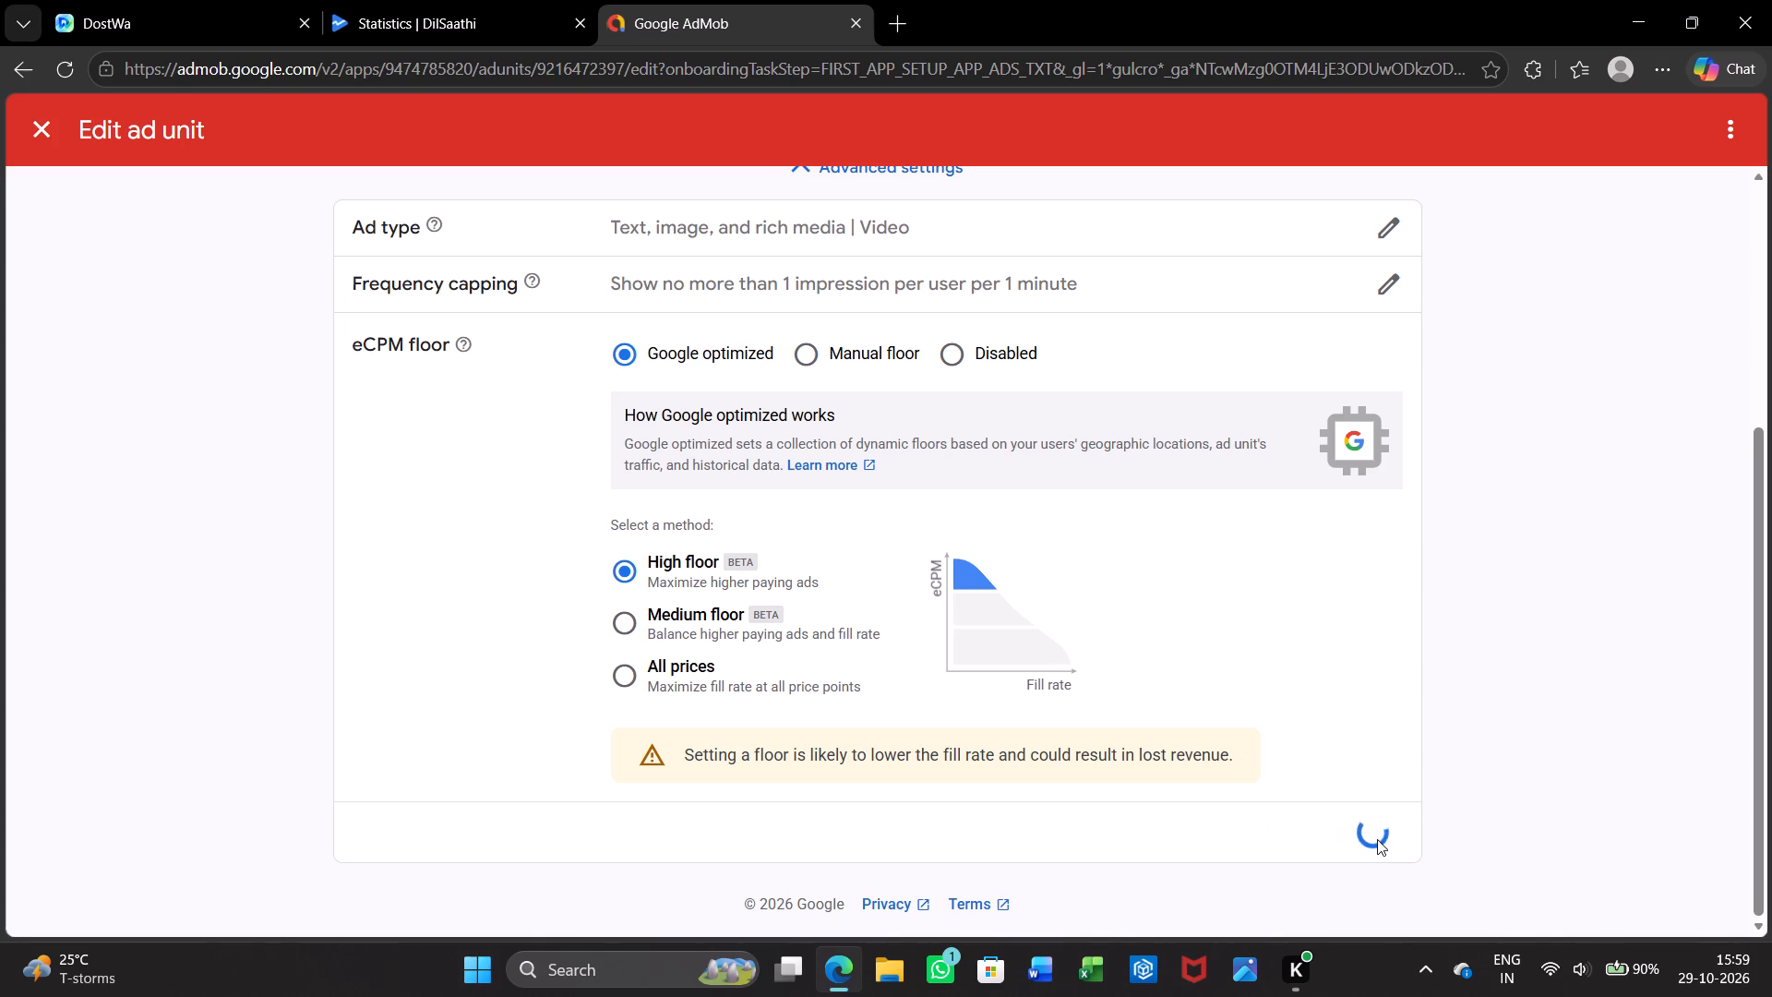